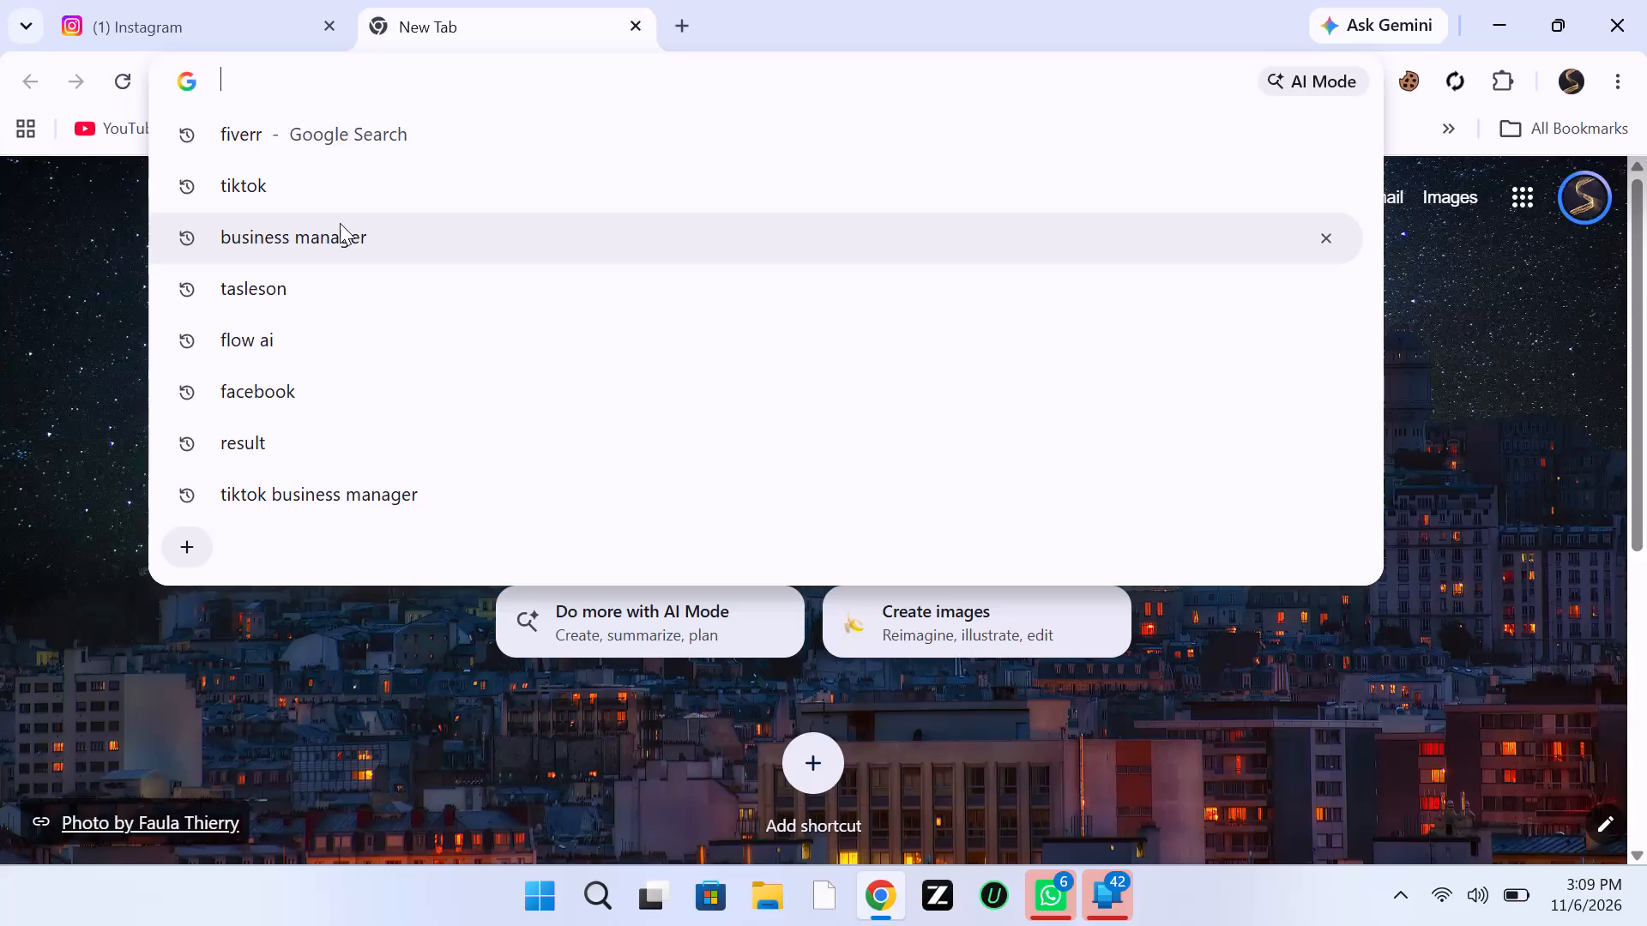
# Search Google for "business manager" and open the sponsored result "Business Manager on Meta".
pyautogui.click(340, 223)
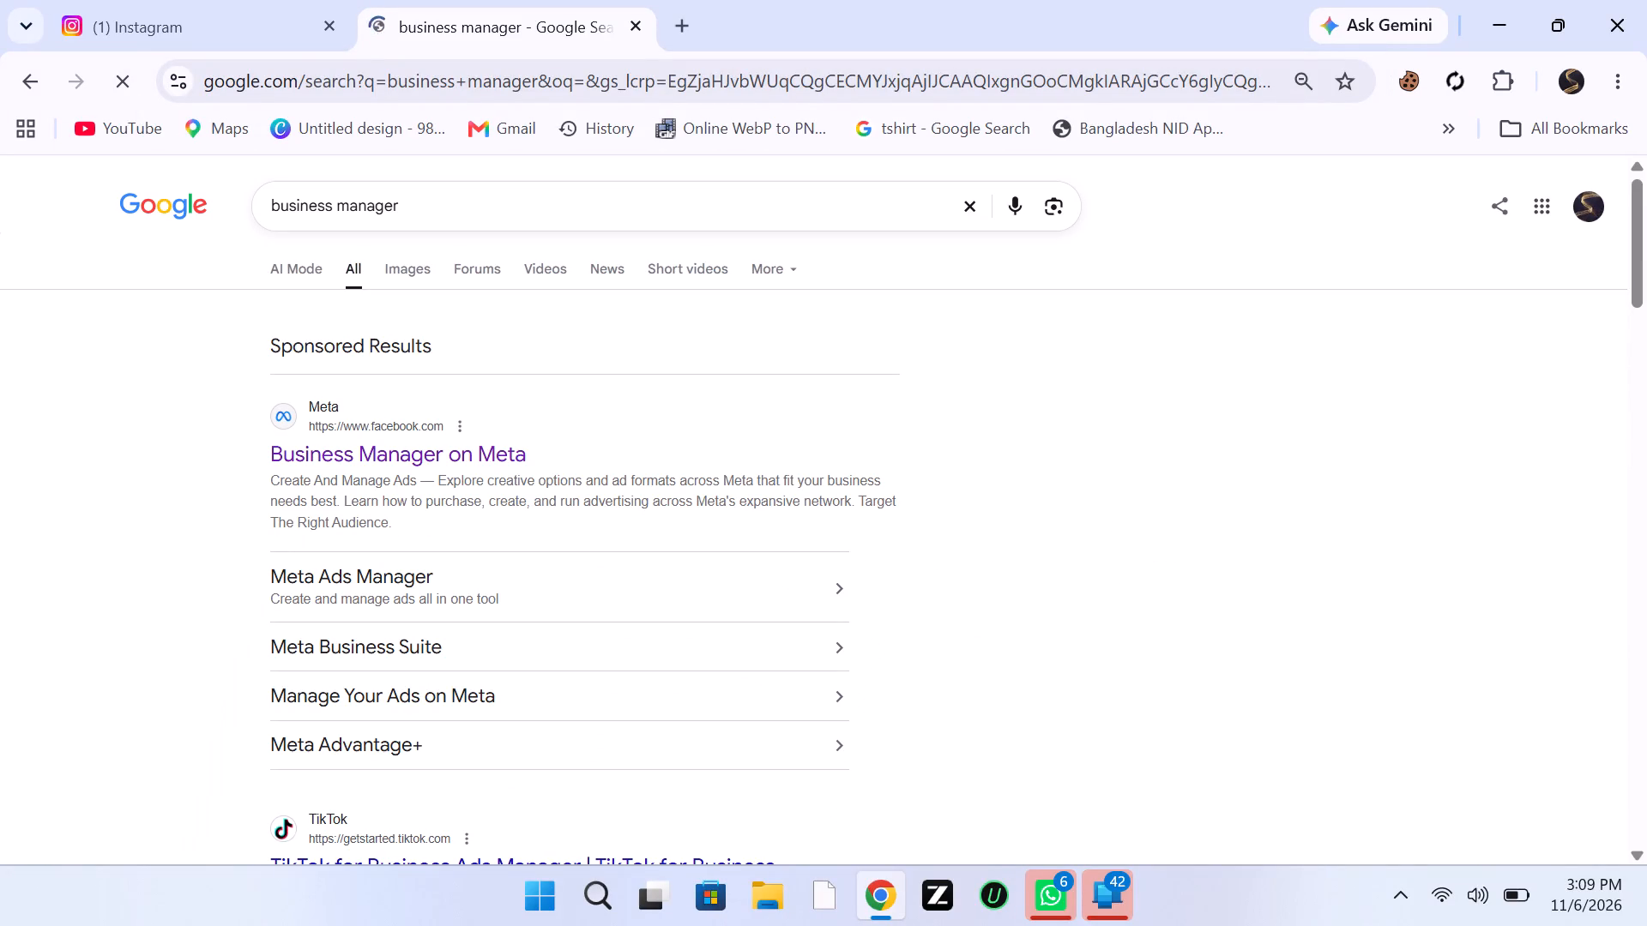
pyautogui.scroll(-1, 395, 394)
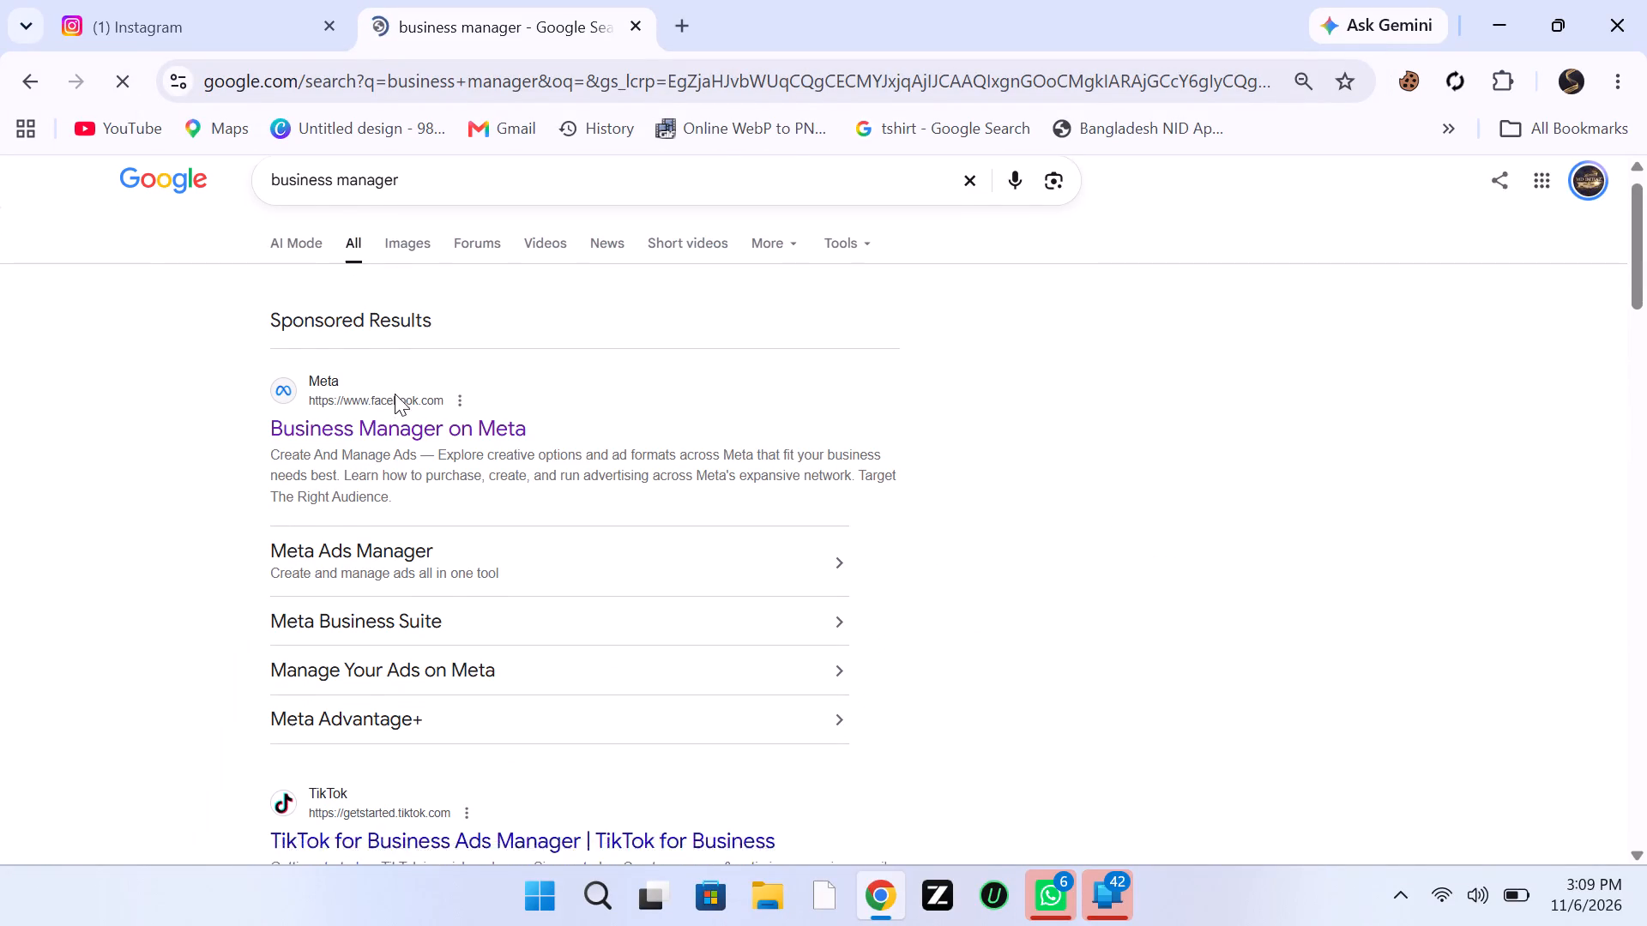
pyautogui.scroll(-3, 395, 394)
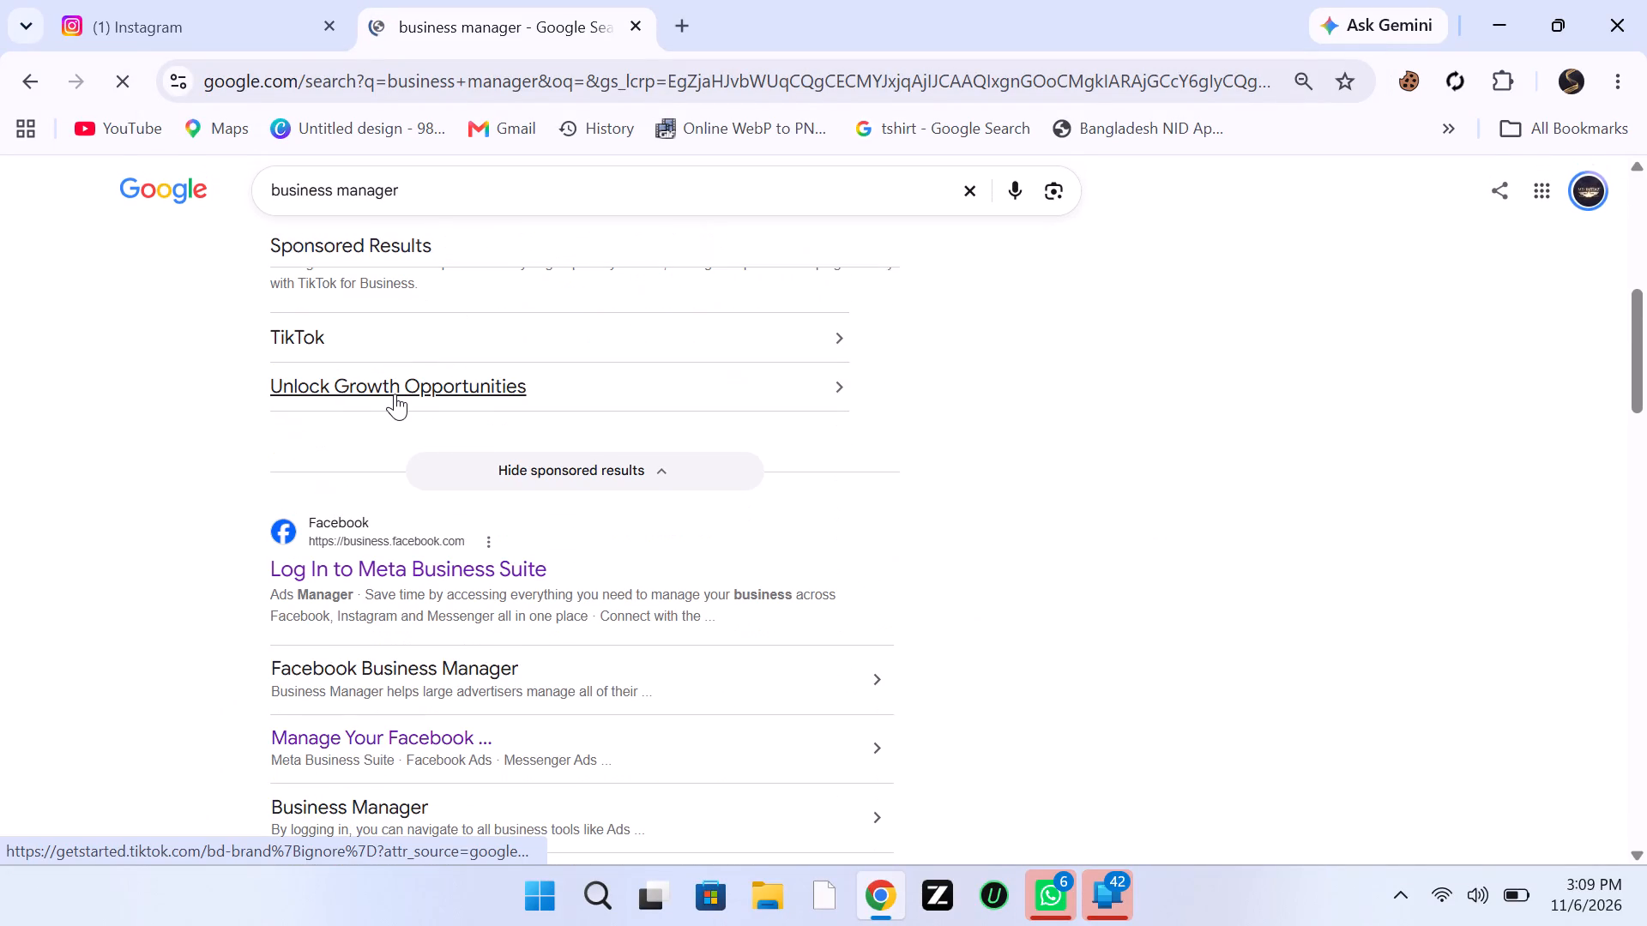
pyautogui.scroll(1, 395, 394)
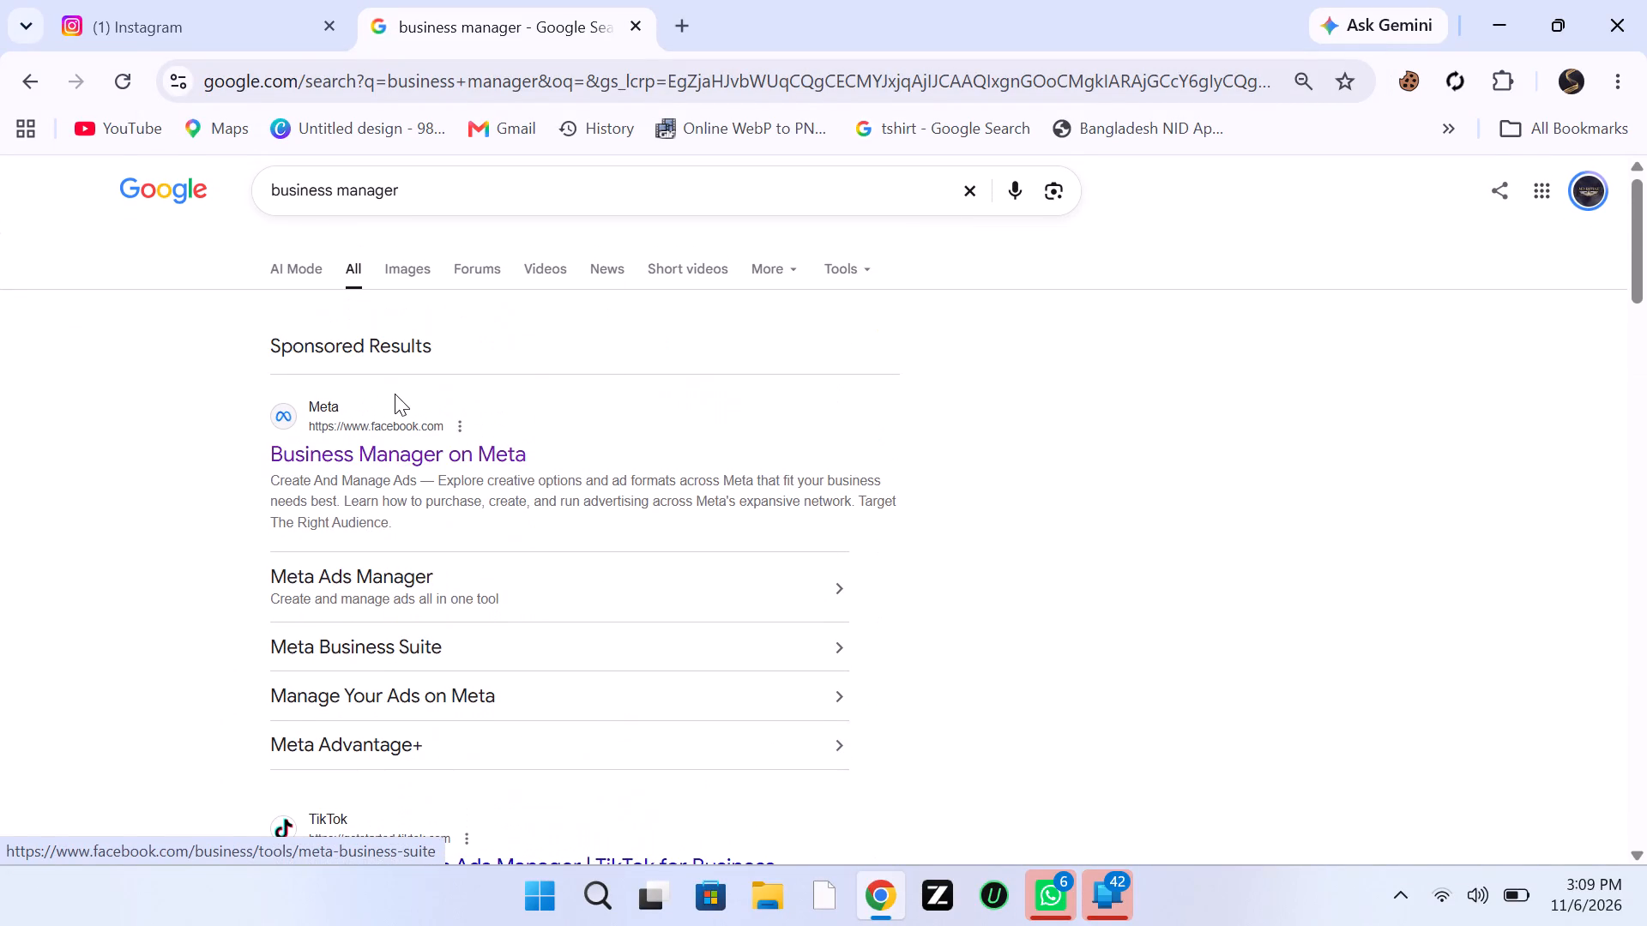
pyautogui.scroll(3, 395, 394)
pyautogui.click(392, 448)
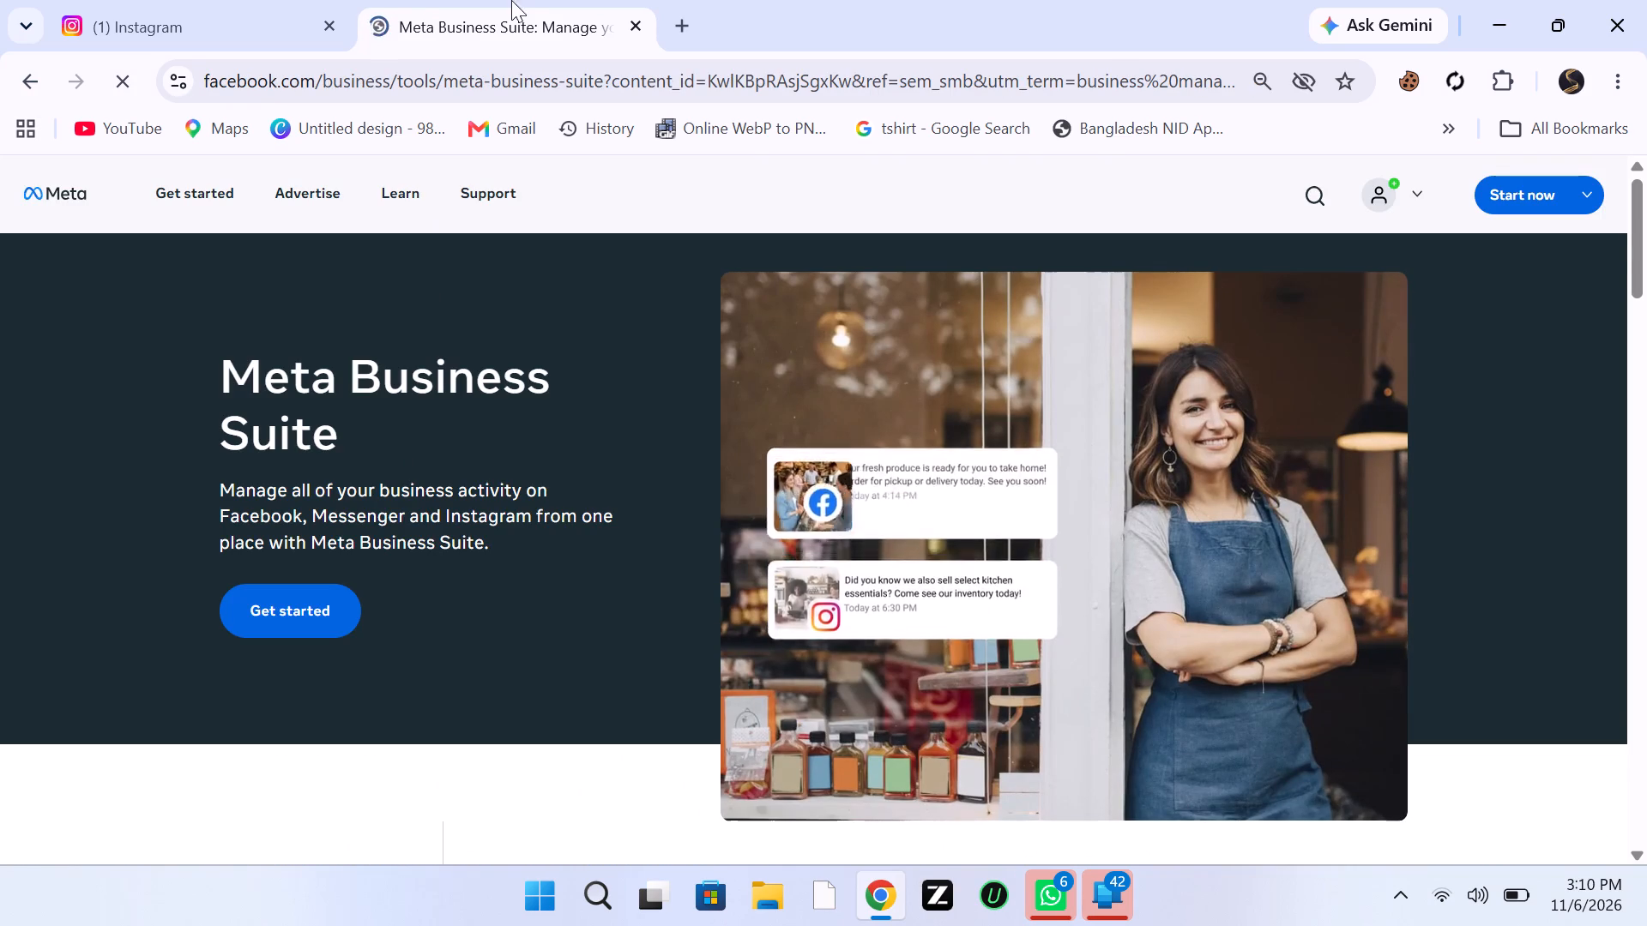
# Open a new browser tab alongside the Meta Business Suite page.
pyautogui.click(671, 16)
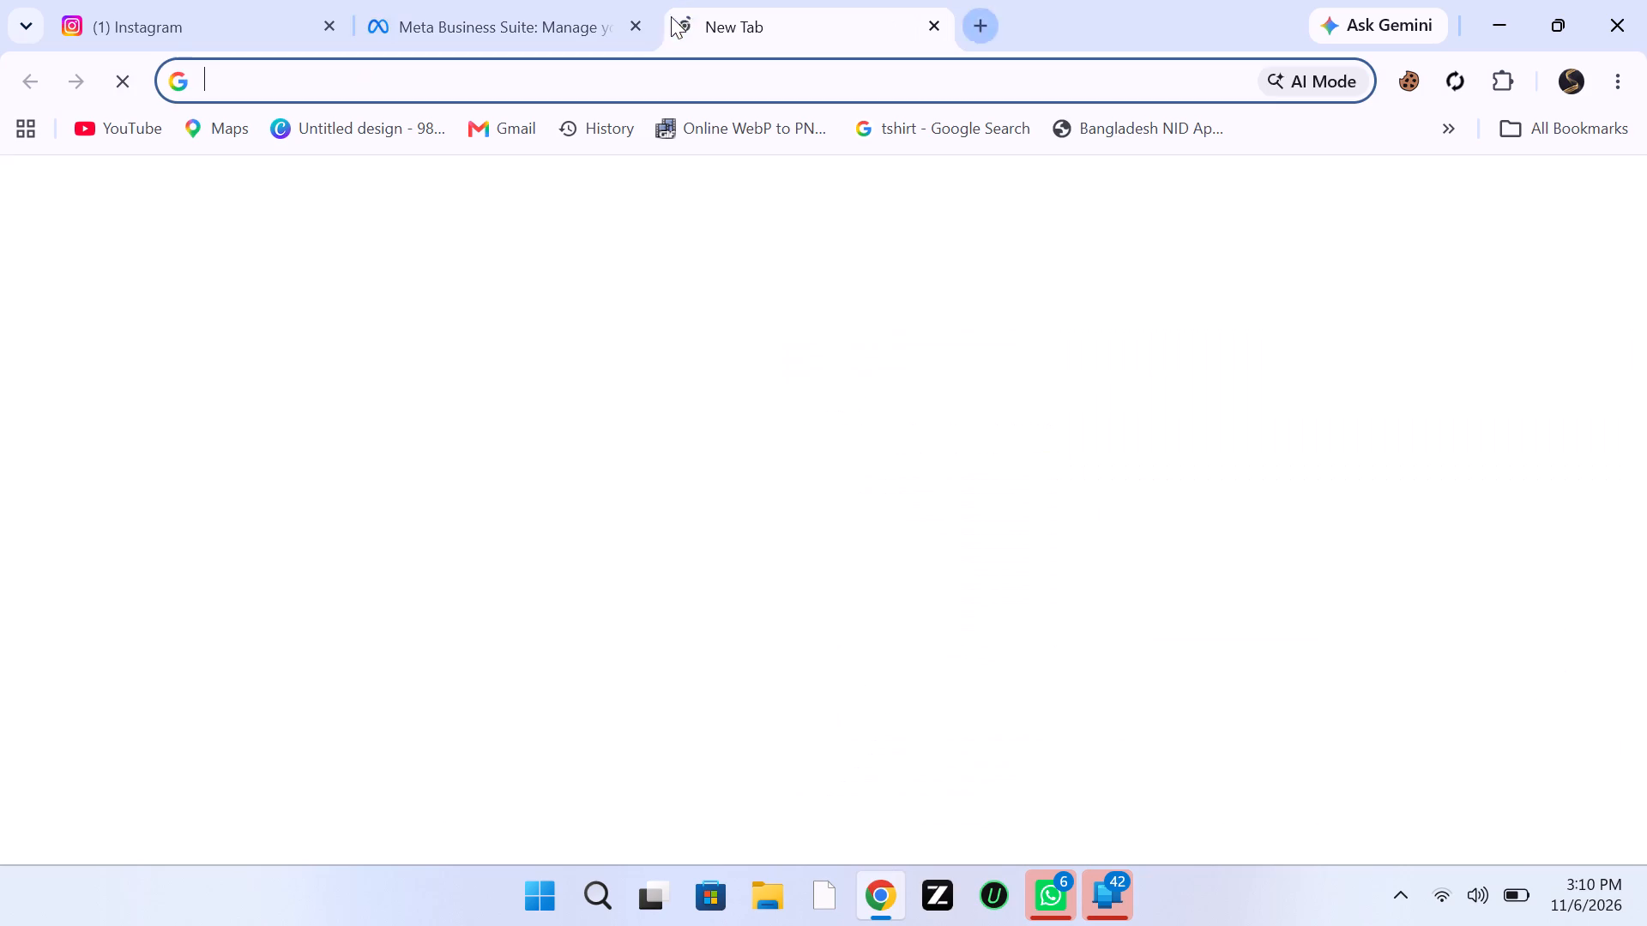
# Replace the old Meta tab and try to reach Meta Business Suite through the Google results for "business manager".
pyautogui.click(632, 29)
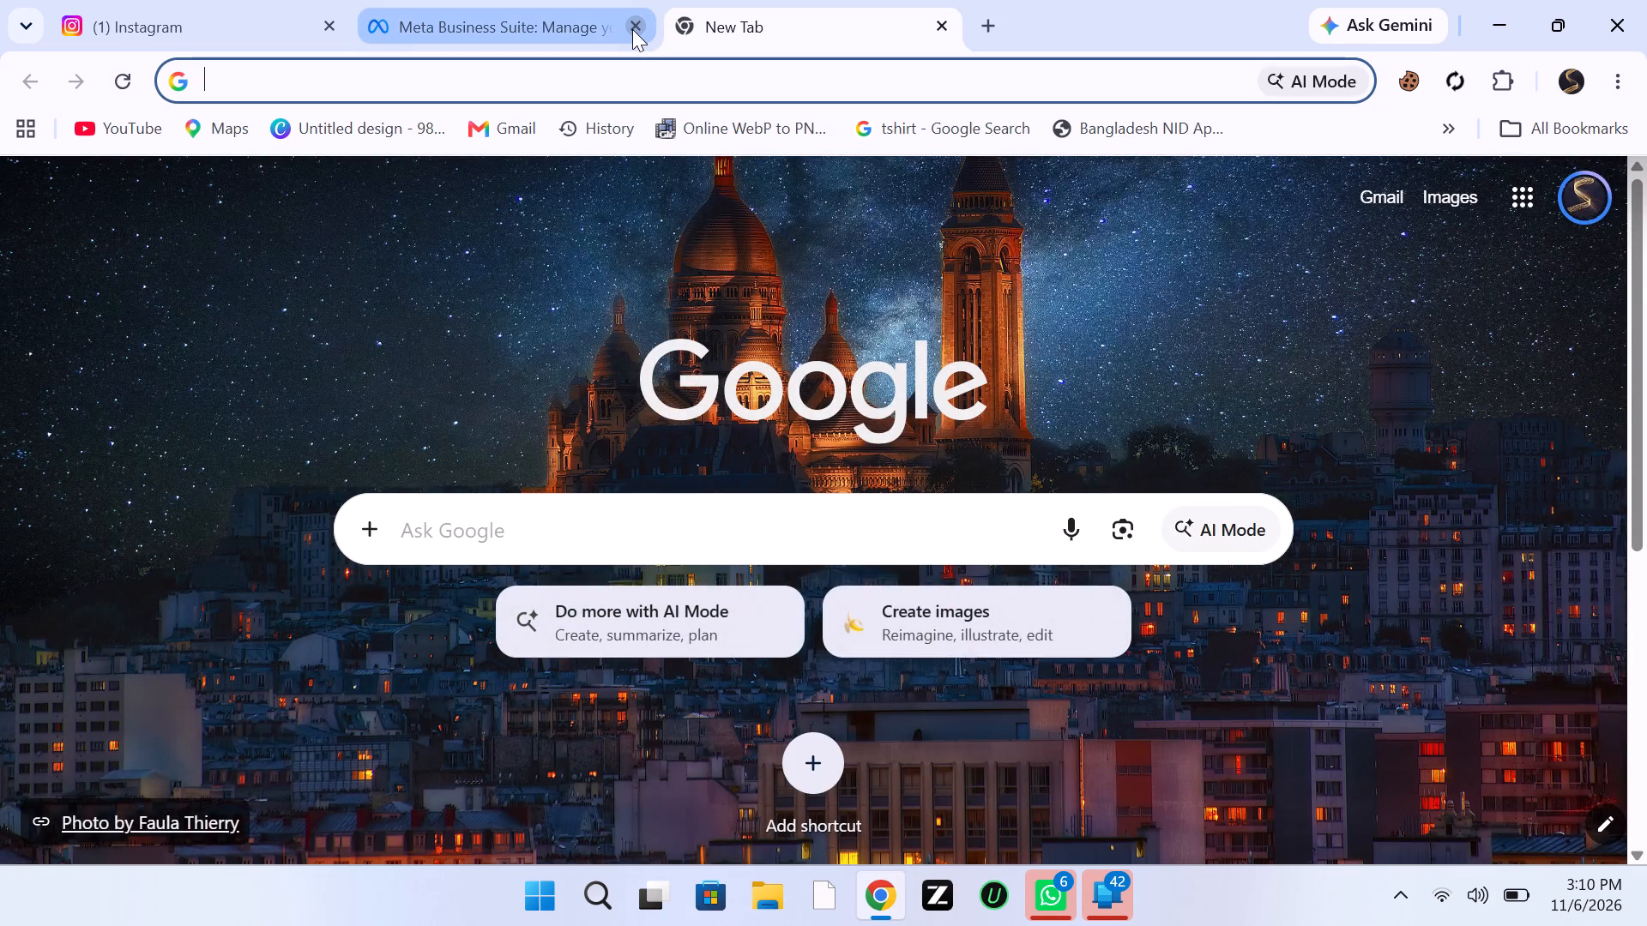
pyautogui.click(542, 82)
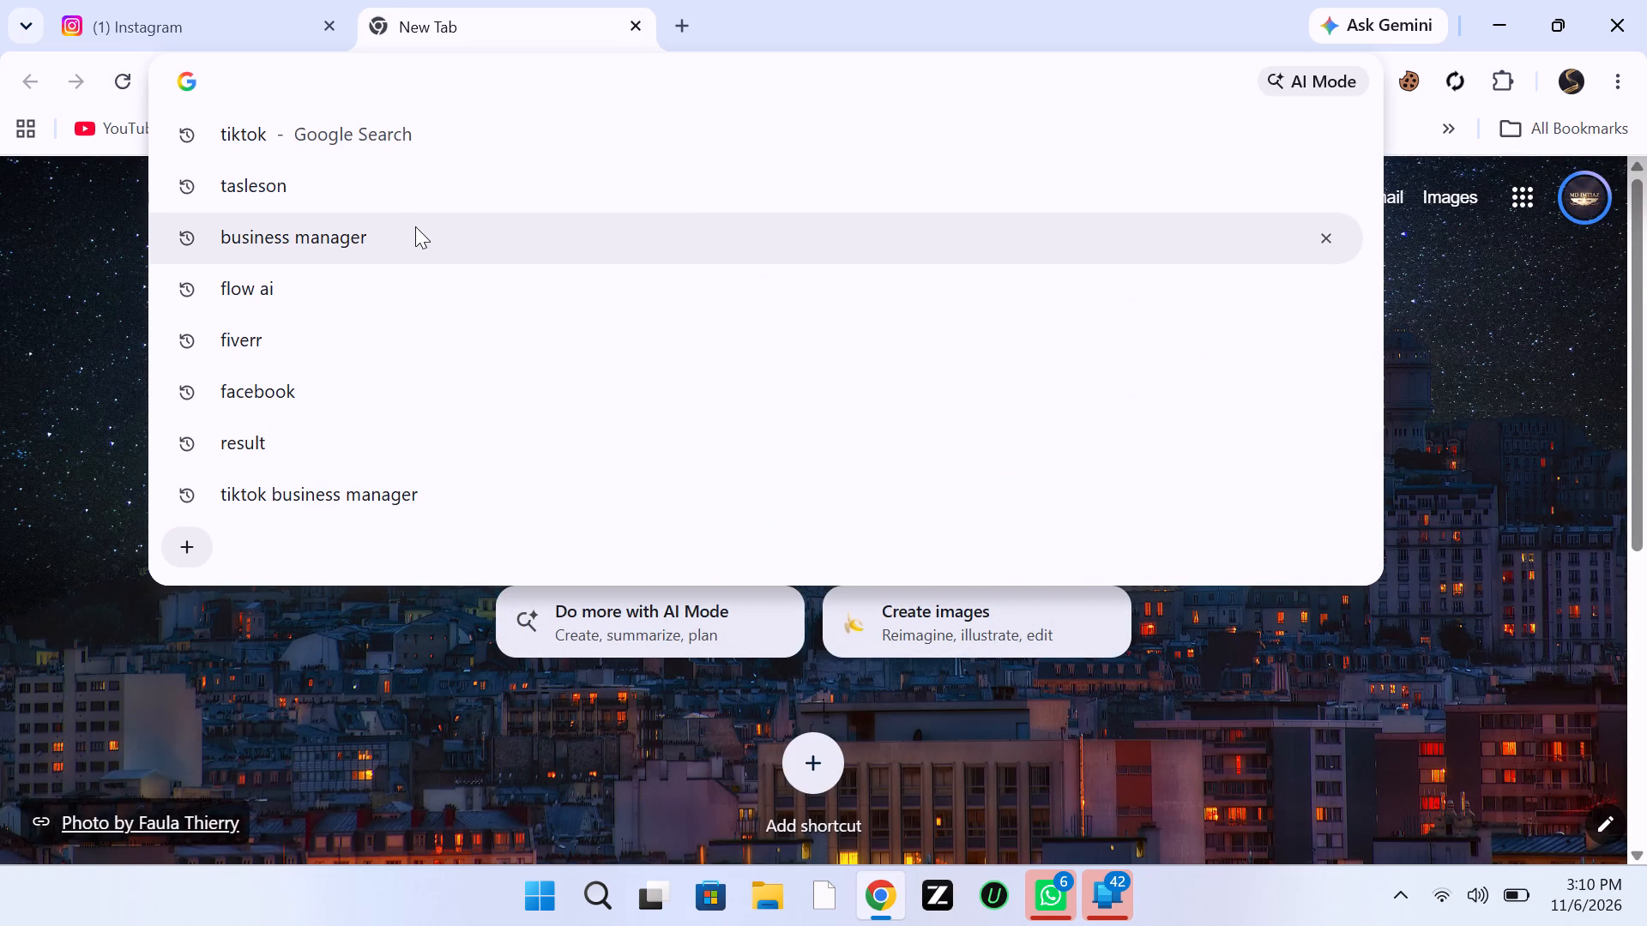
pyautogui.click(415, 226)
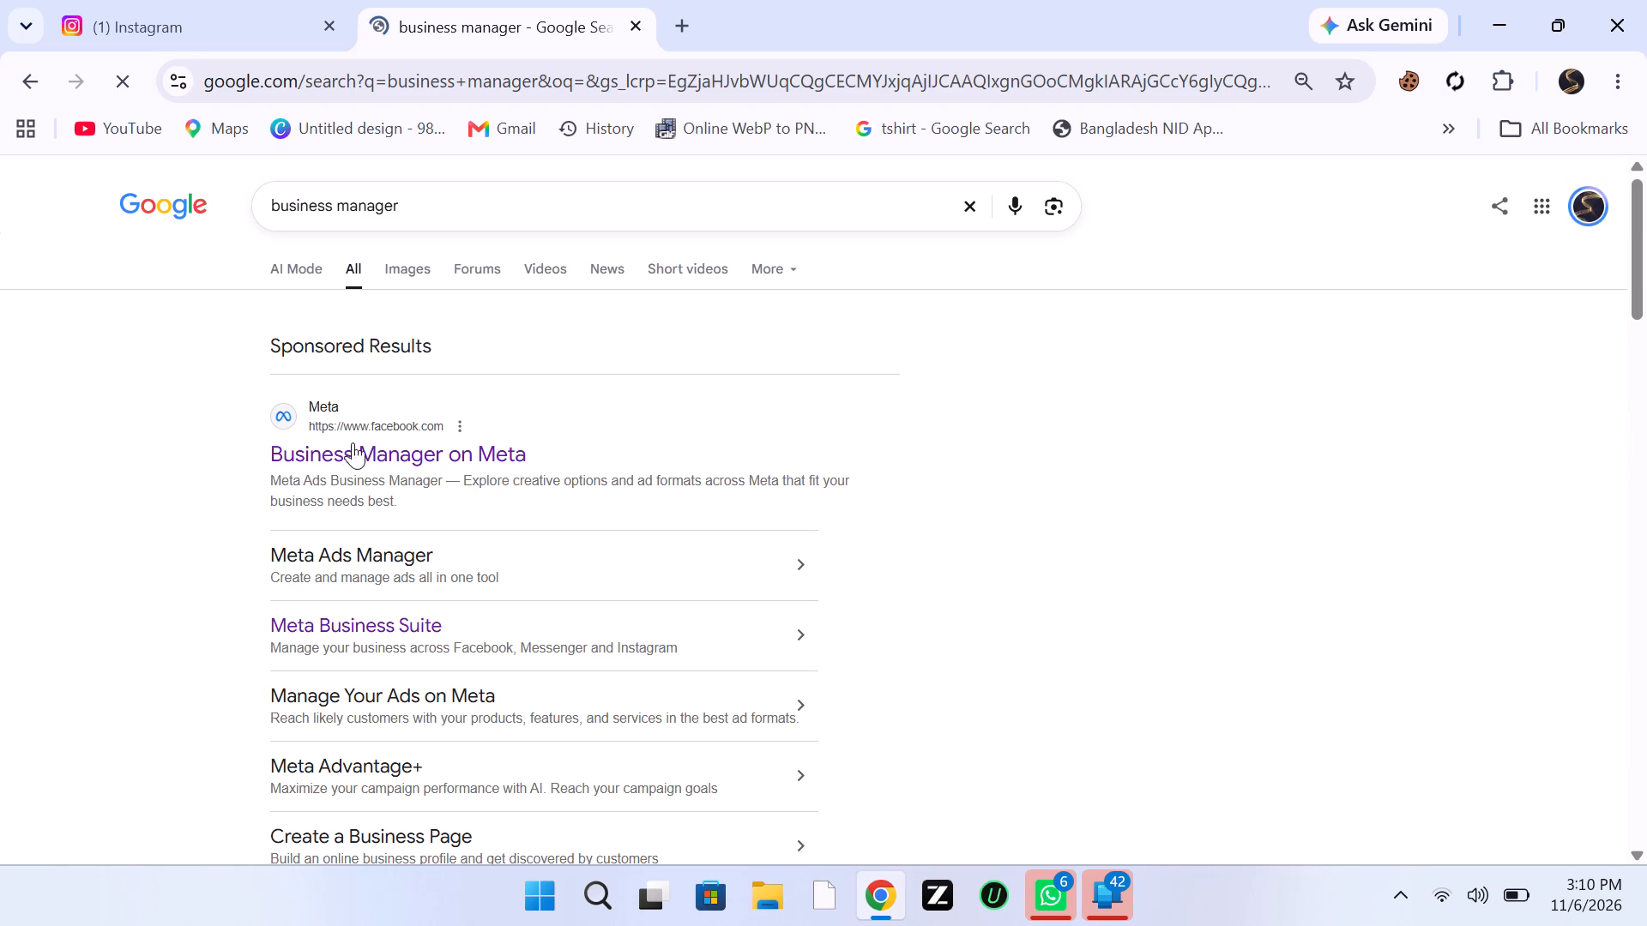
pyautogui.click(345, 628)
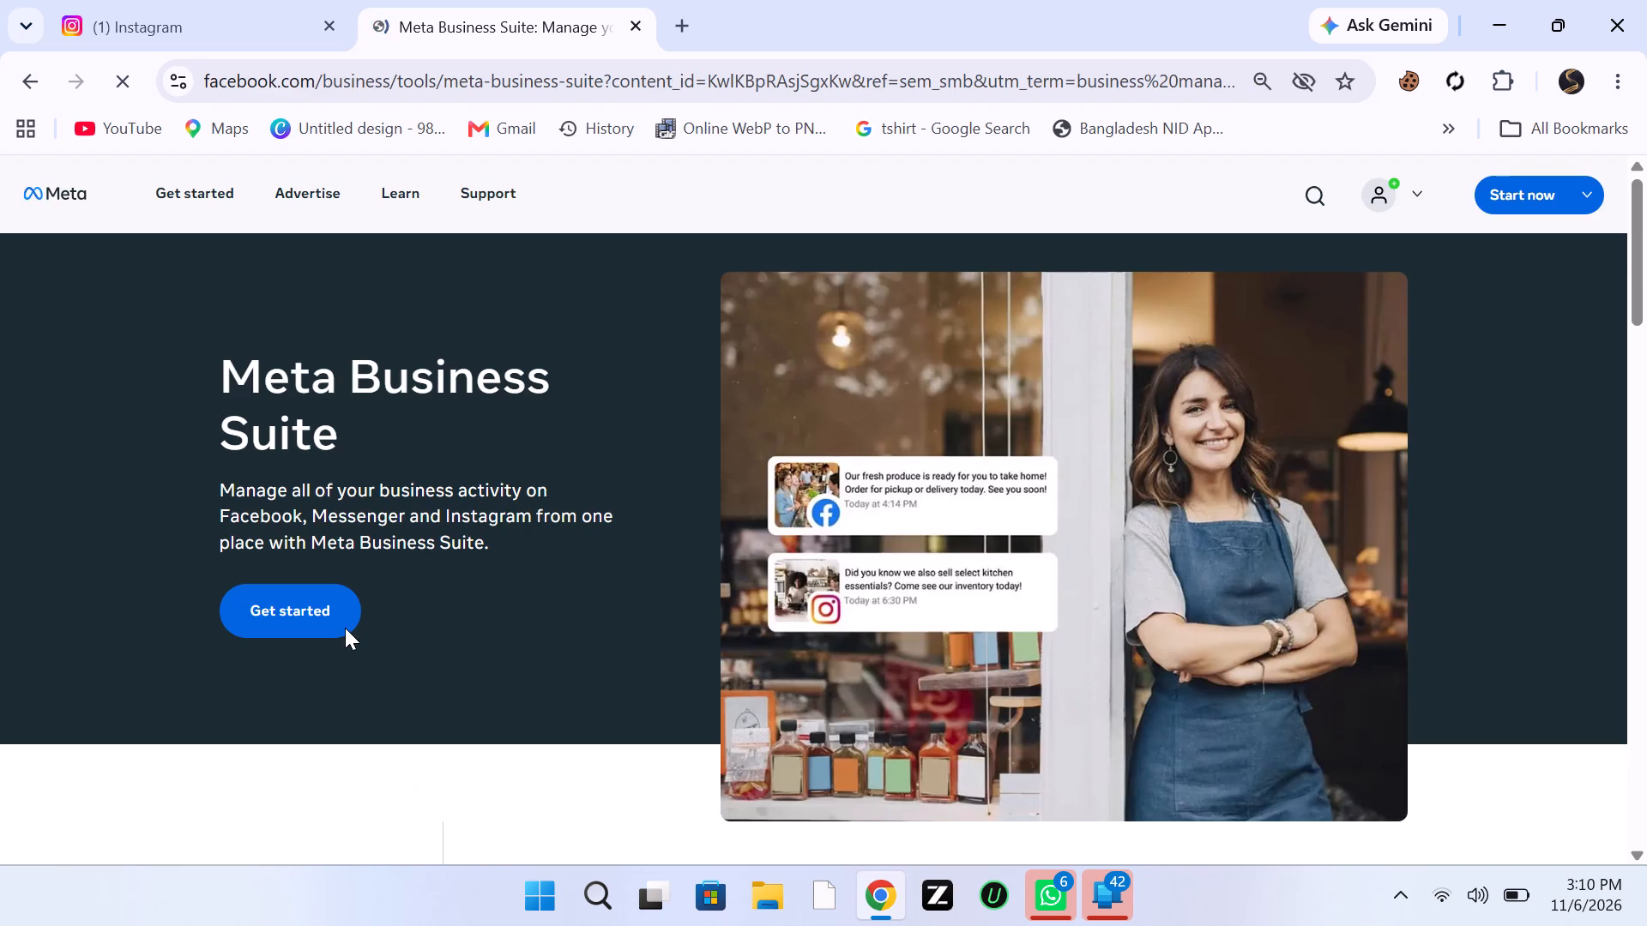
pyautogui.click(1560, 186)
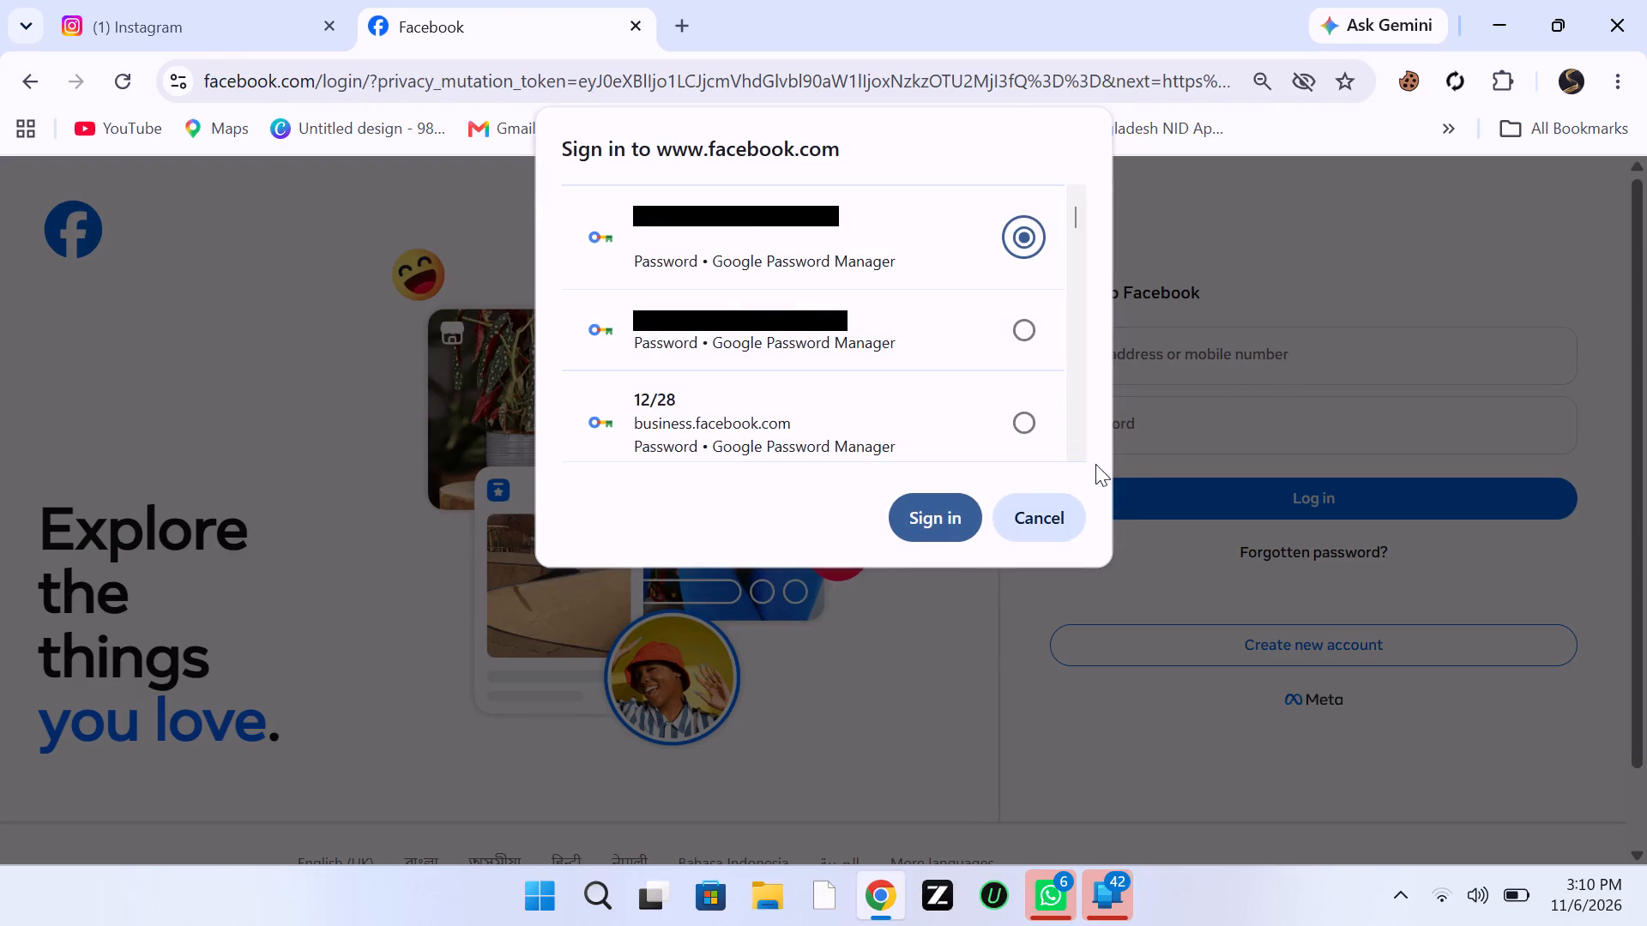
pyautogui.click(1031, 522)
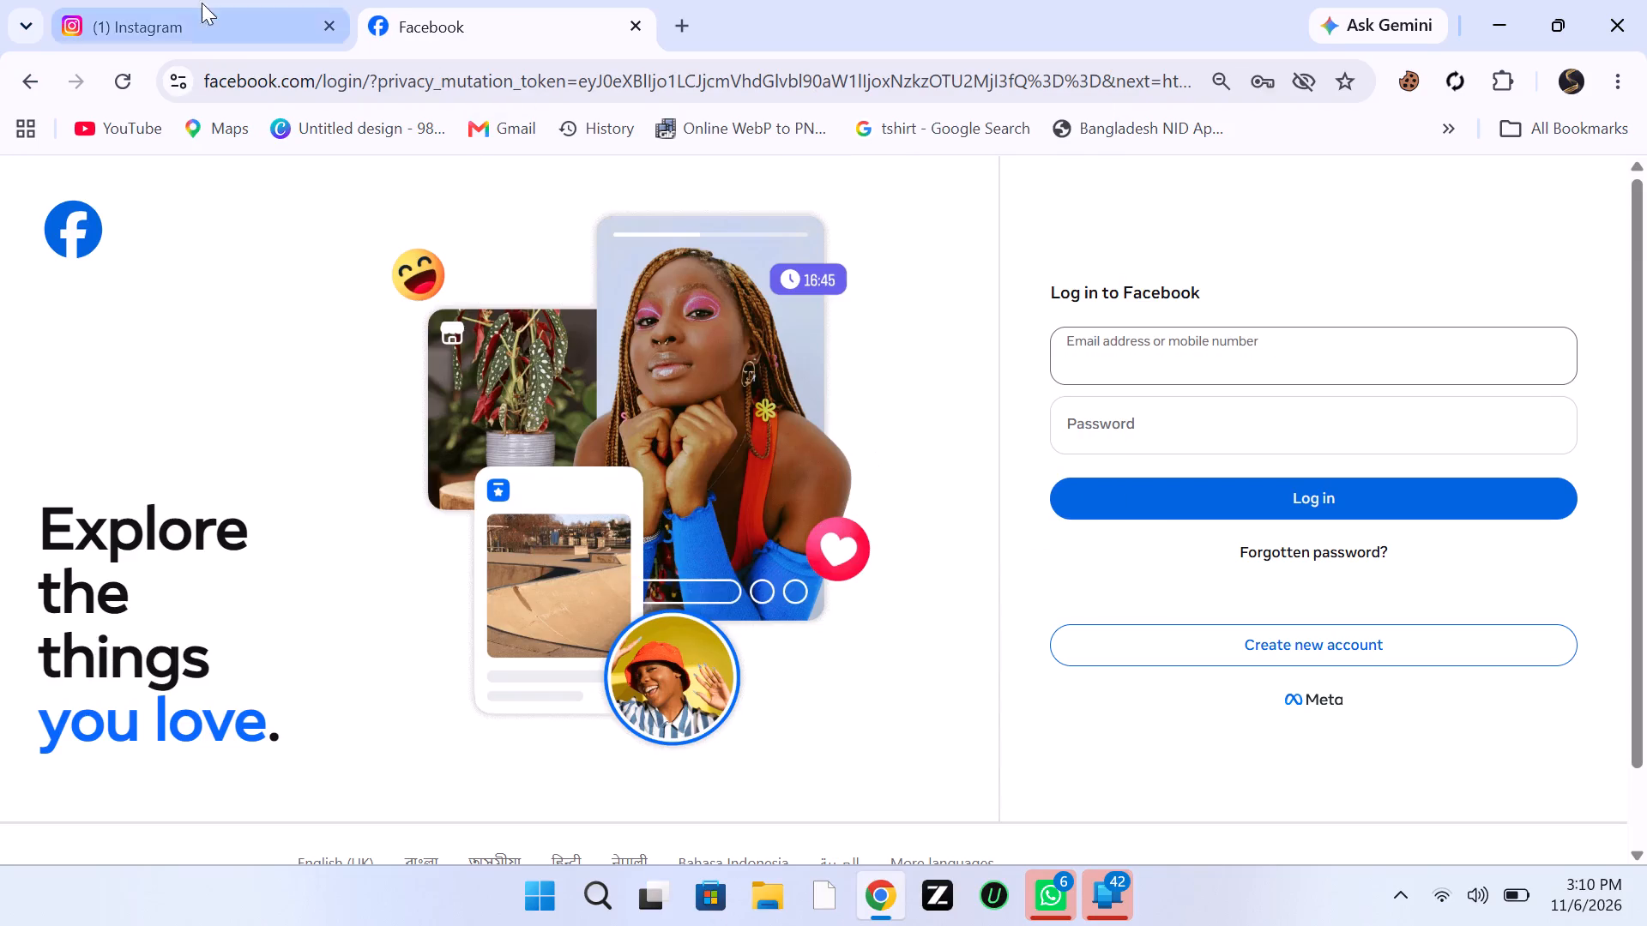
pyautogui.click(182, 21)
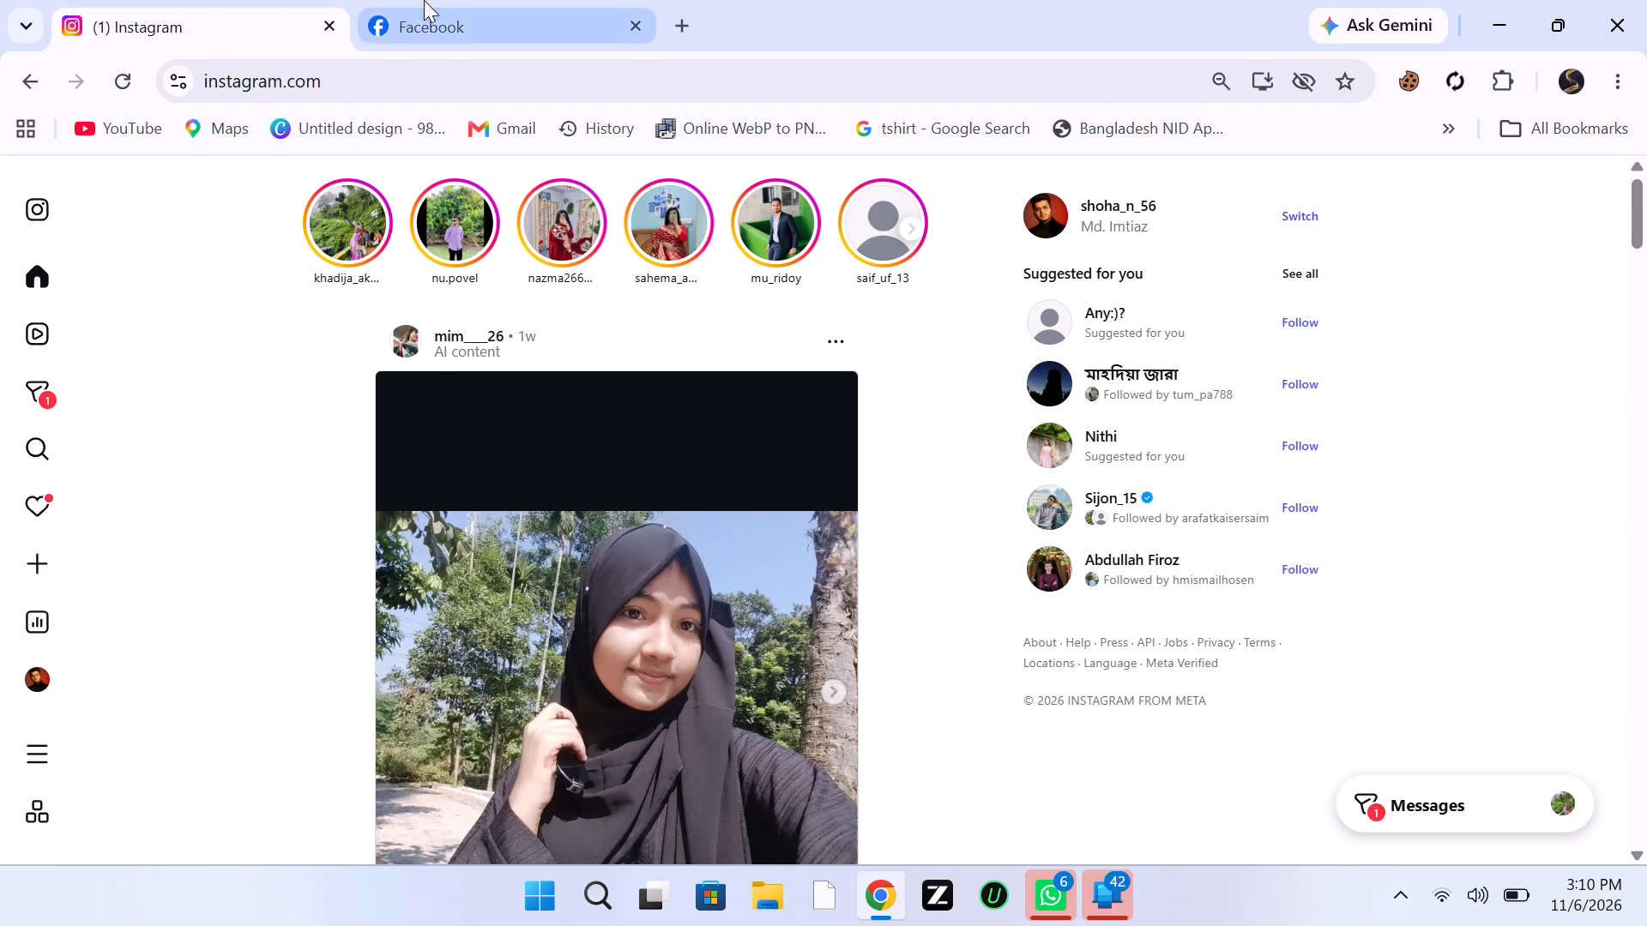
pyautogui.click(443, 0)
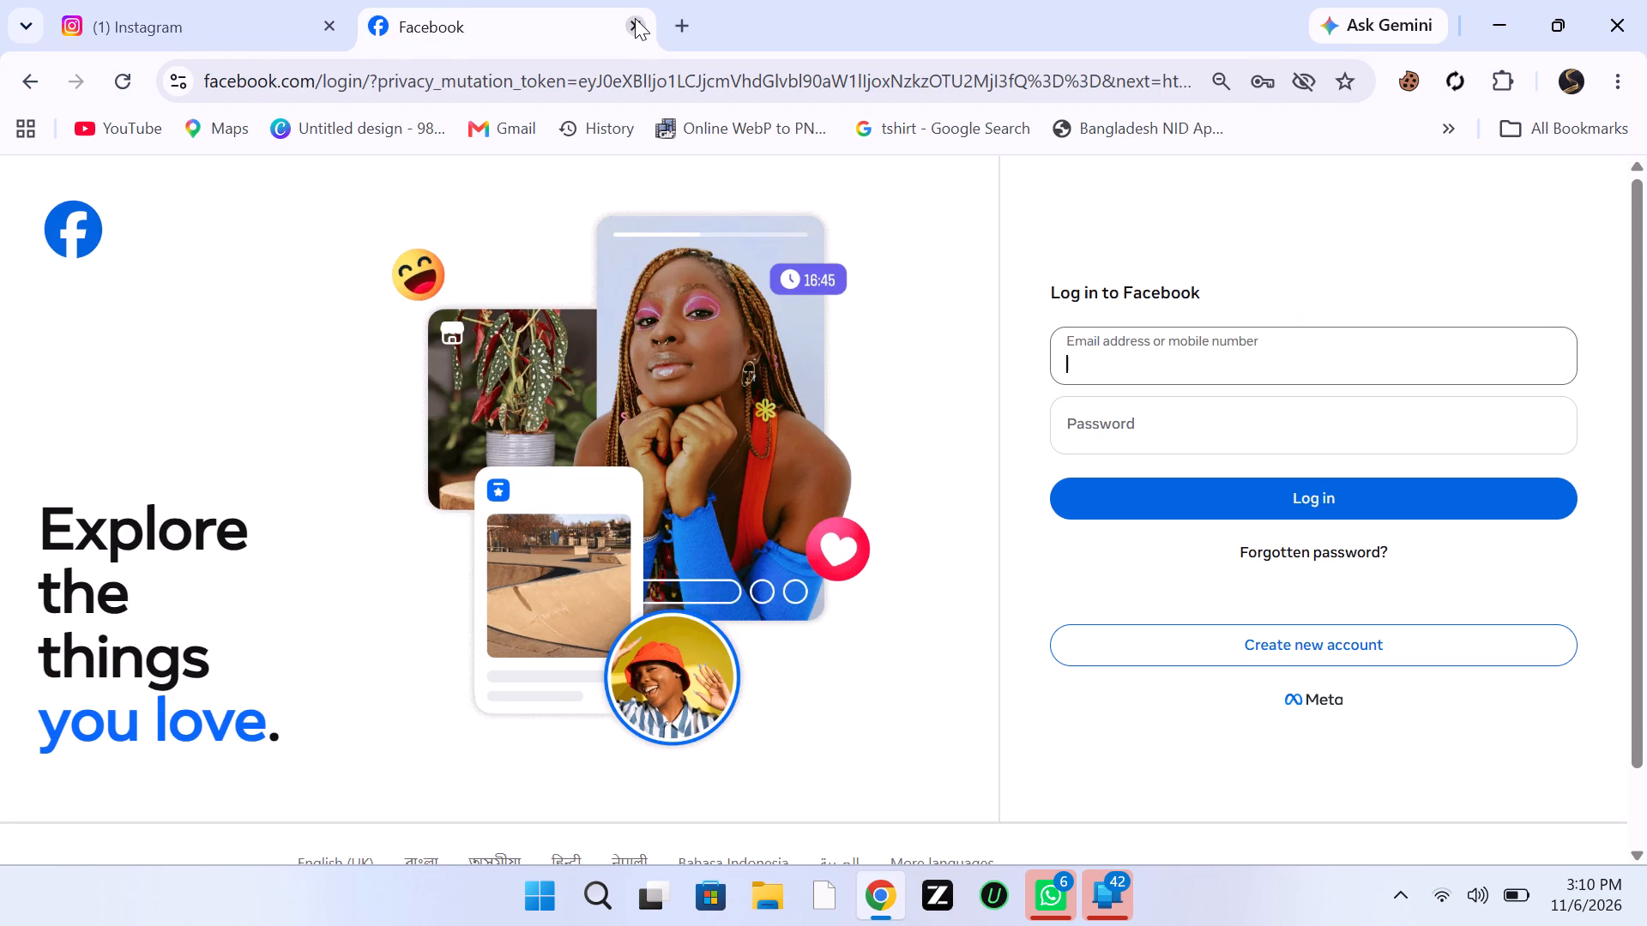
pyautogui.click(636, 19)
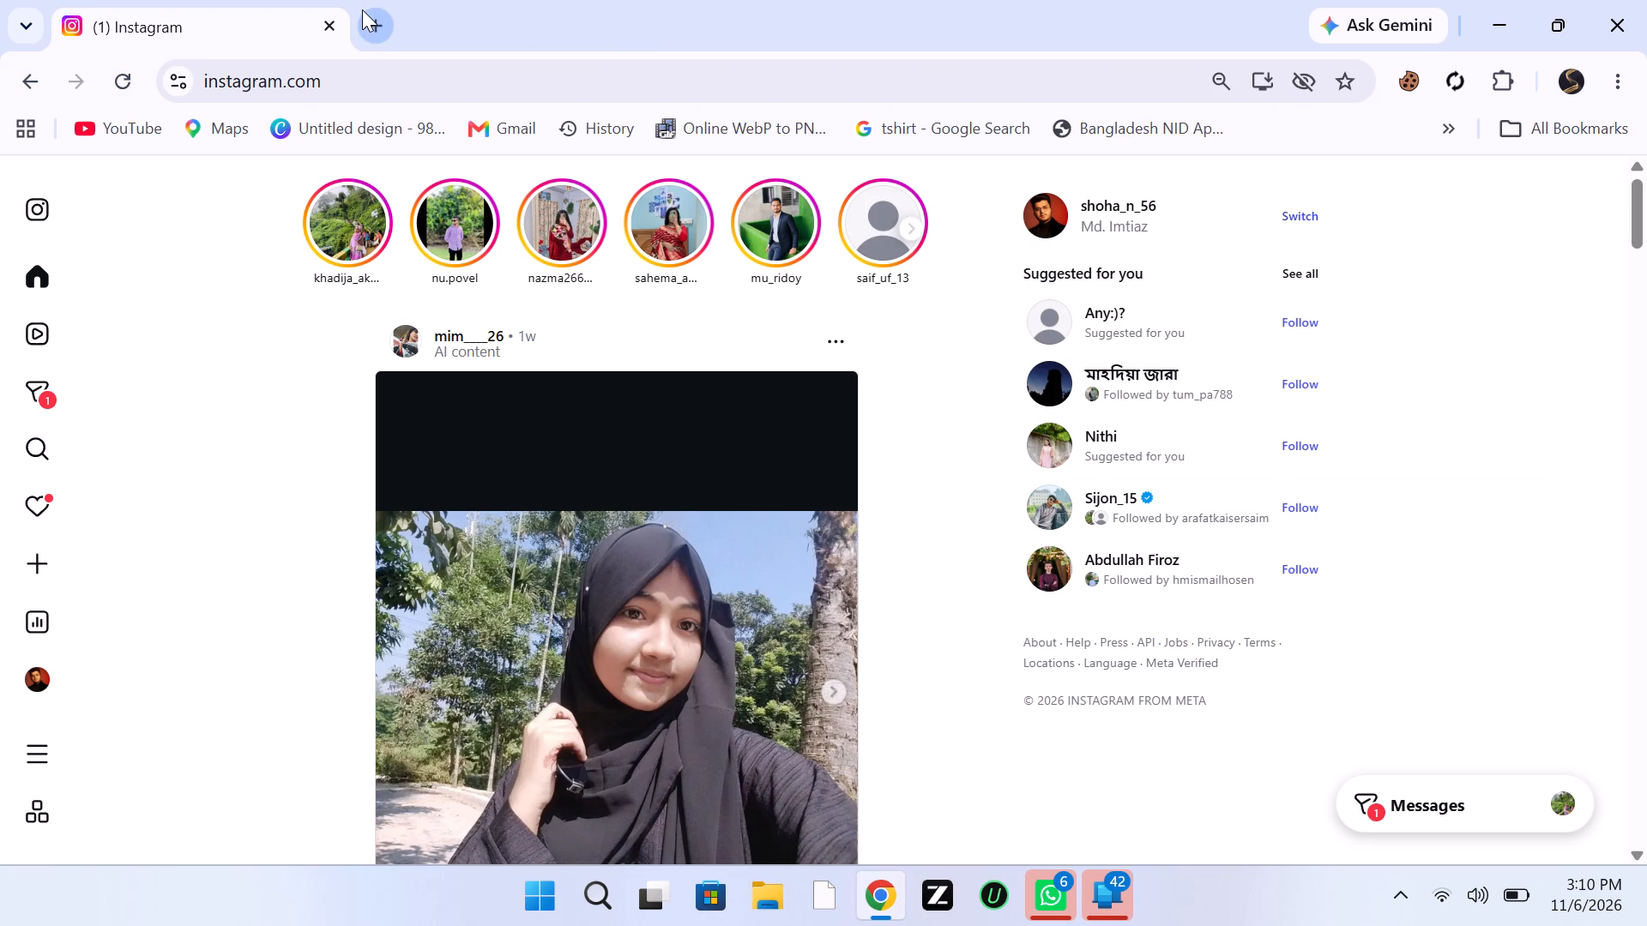
# Open the Meta Business Suite business info settings page from the browsing history suggestions in a new tab.
pyautogui.click(362, 9)
pyautogui.click(362, 65)
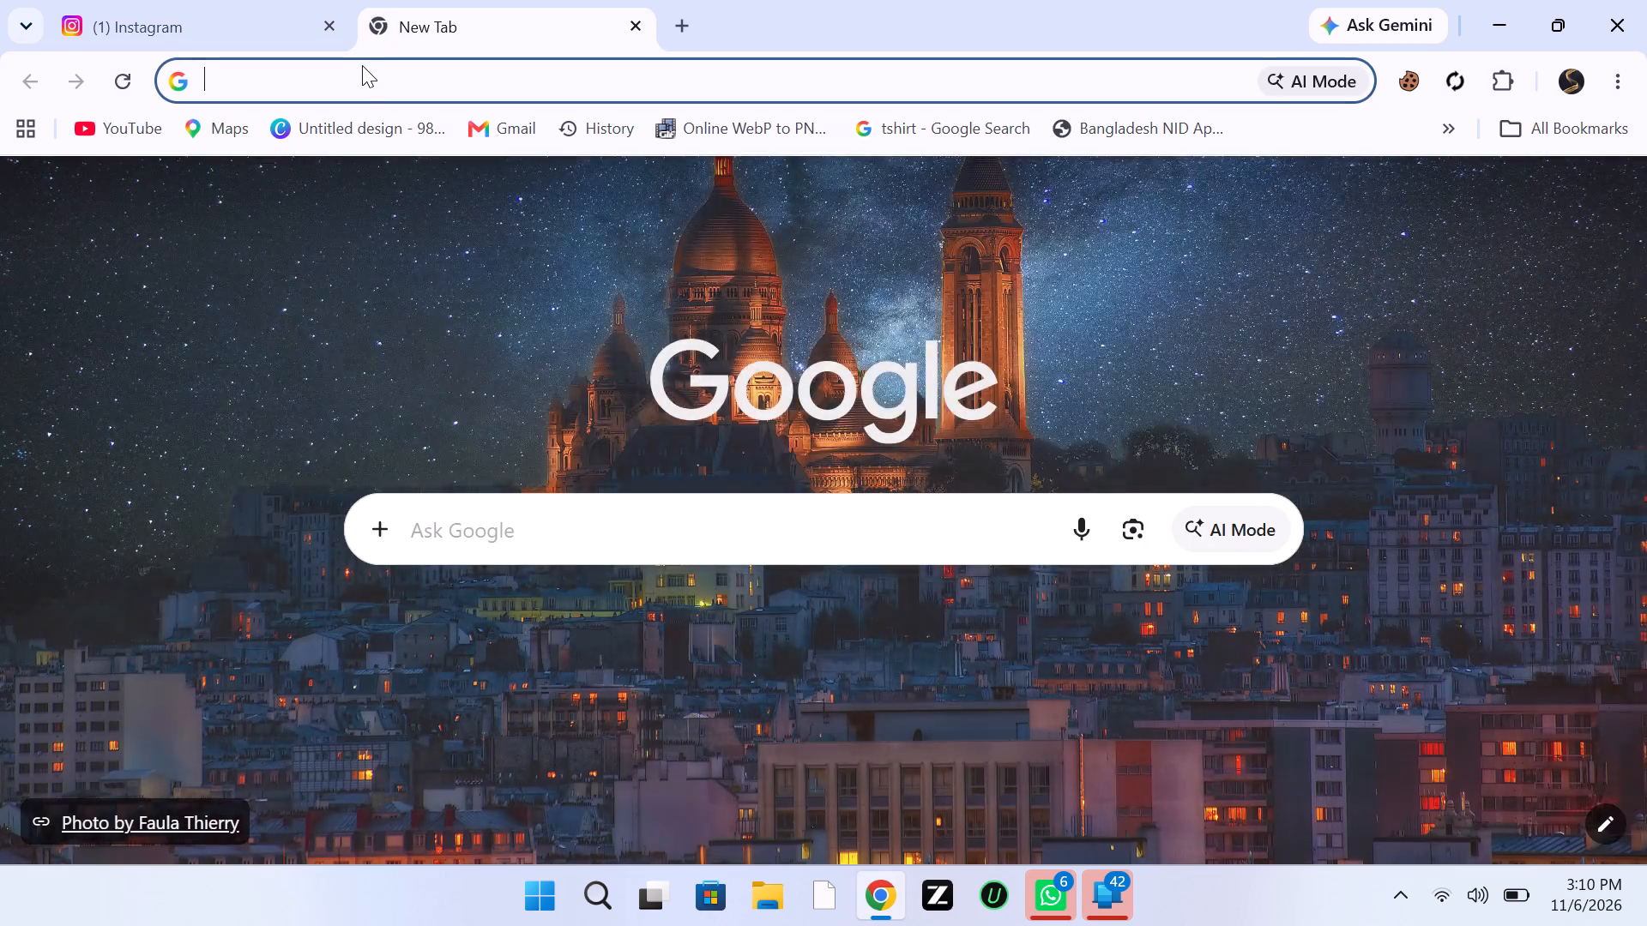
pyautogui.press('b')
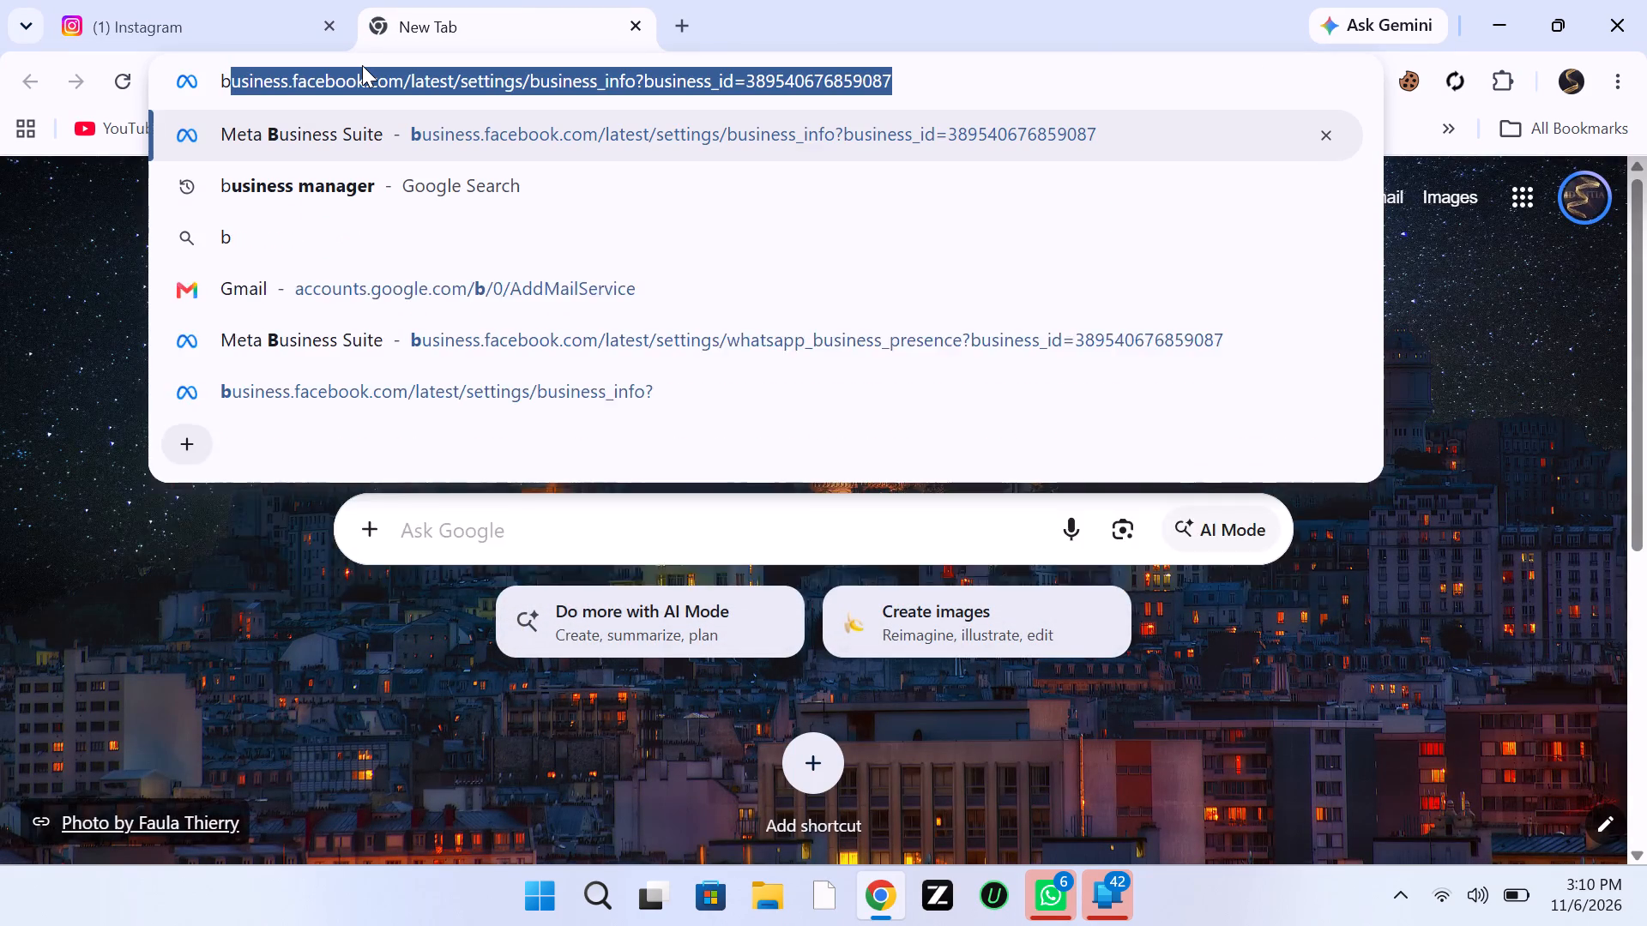
pyautogui.press('Return')
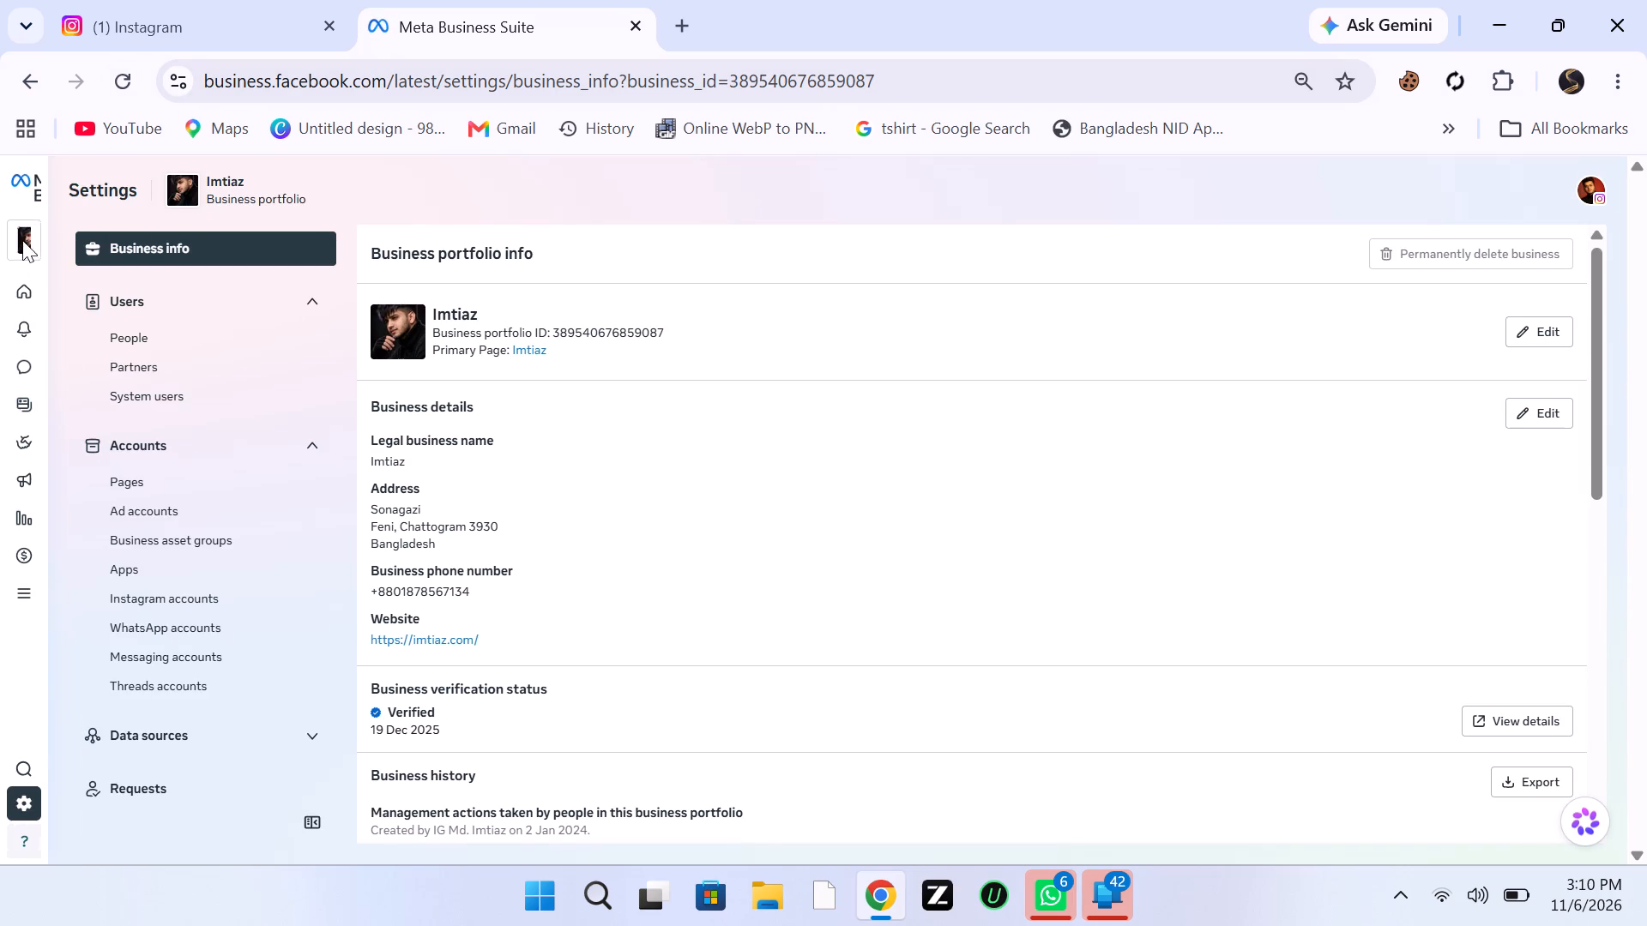
# Check the available business portfolios and review the current portfolio's ad accounts and Pages.
pyautogui.click(67, 238)
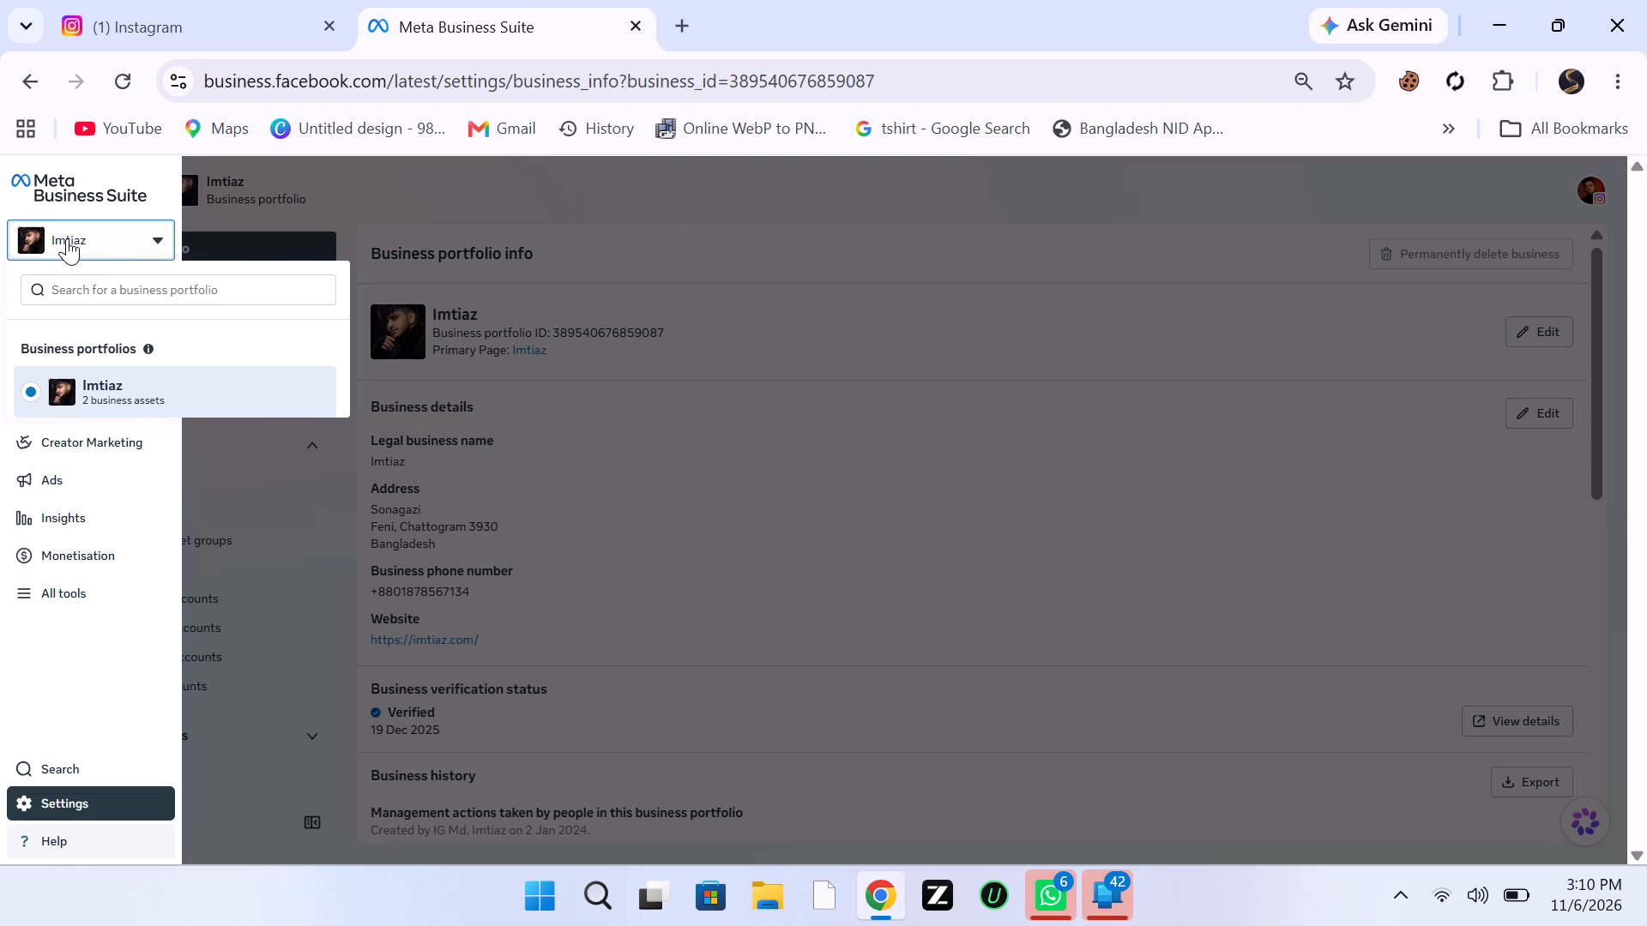
pyautogui.click(477, 427)
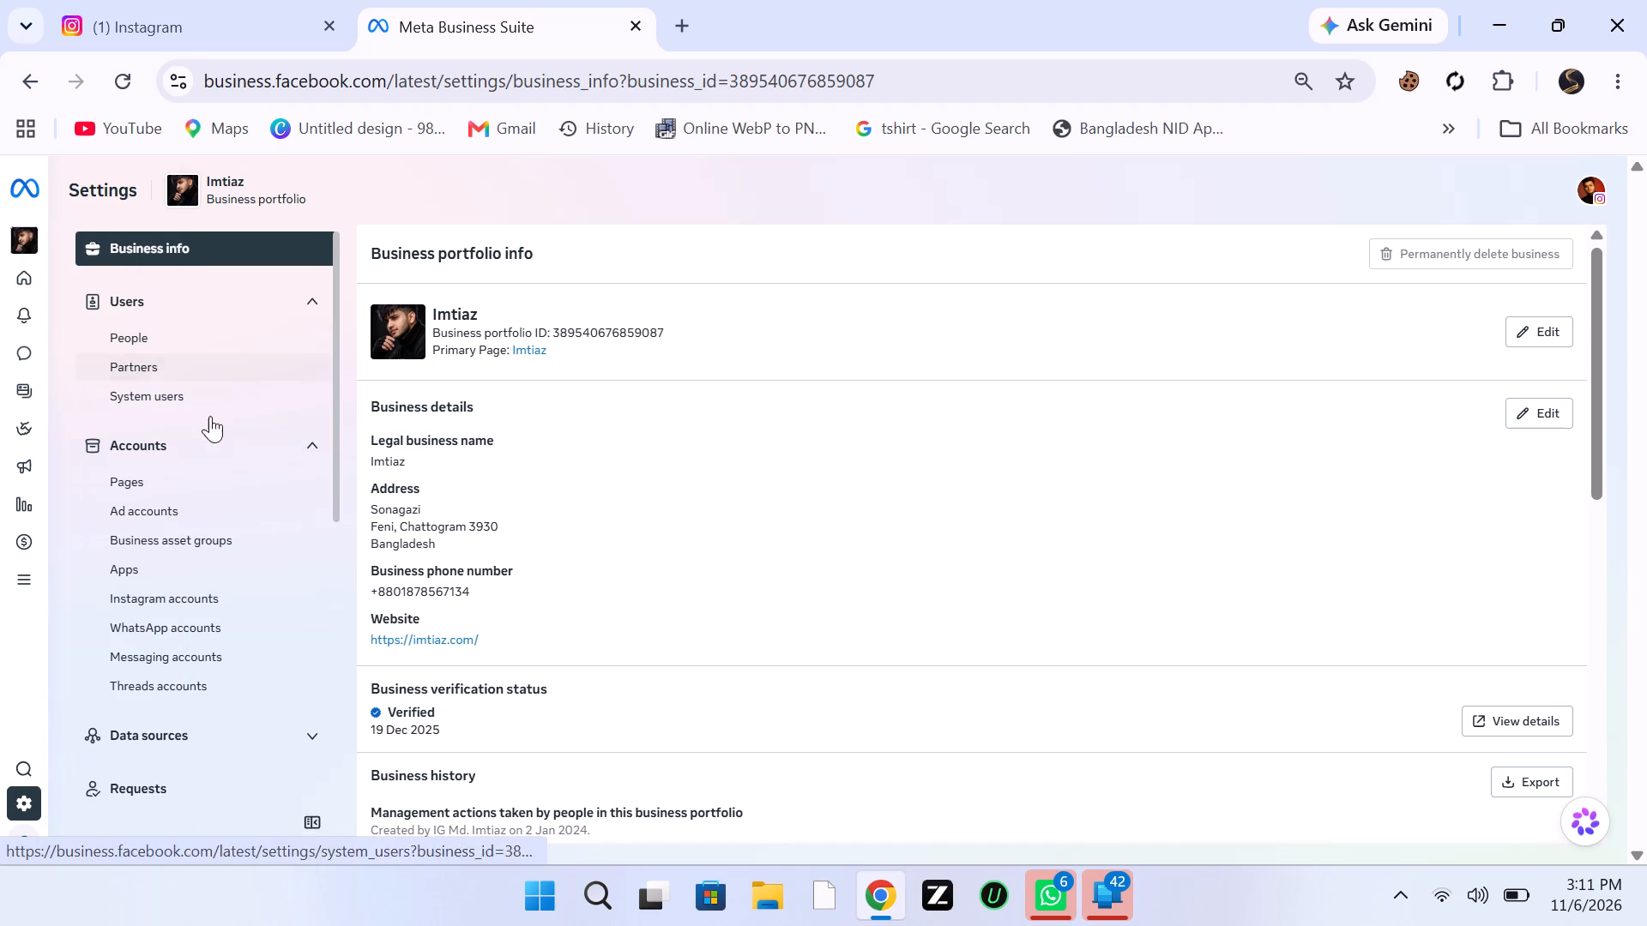
pyautogui.click(168, 517)
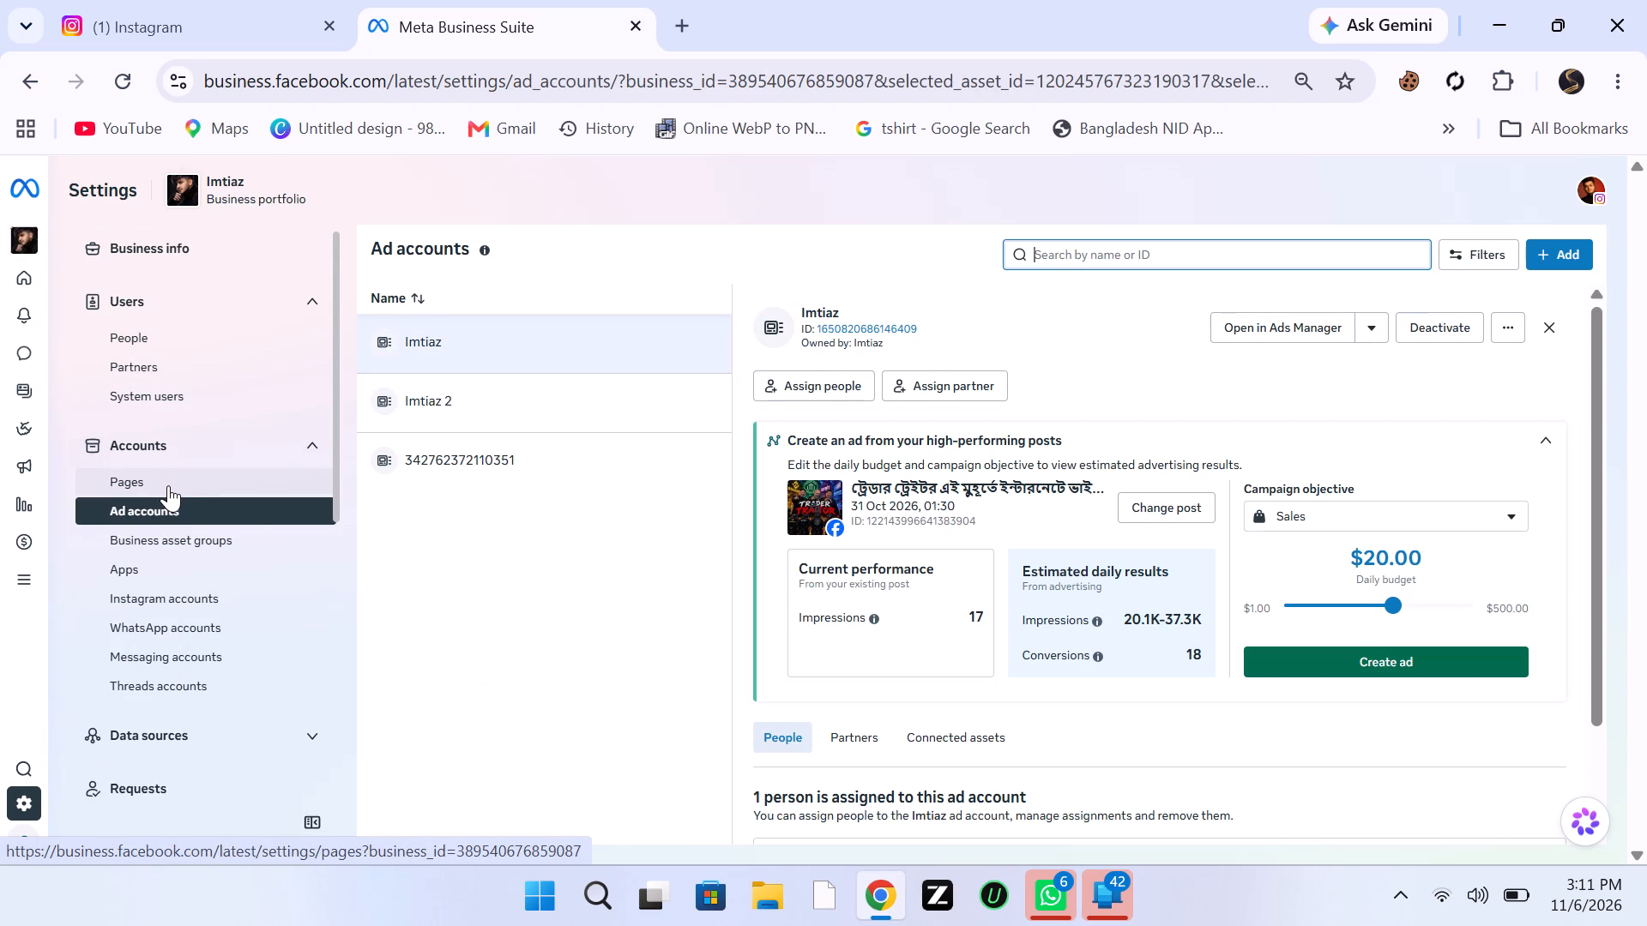
pyautogui.click(168, 485)
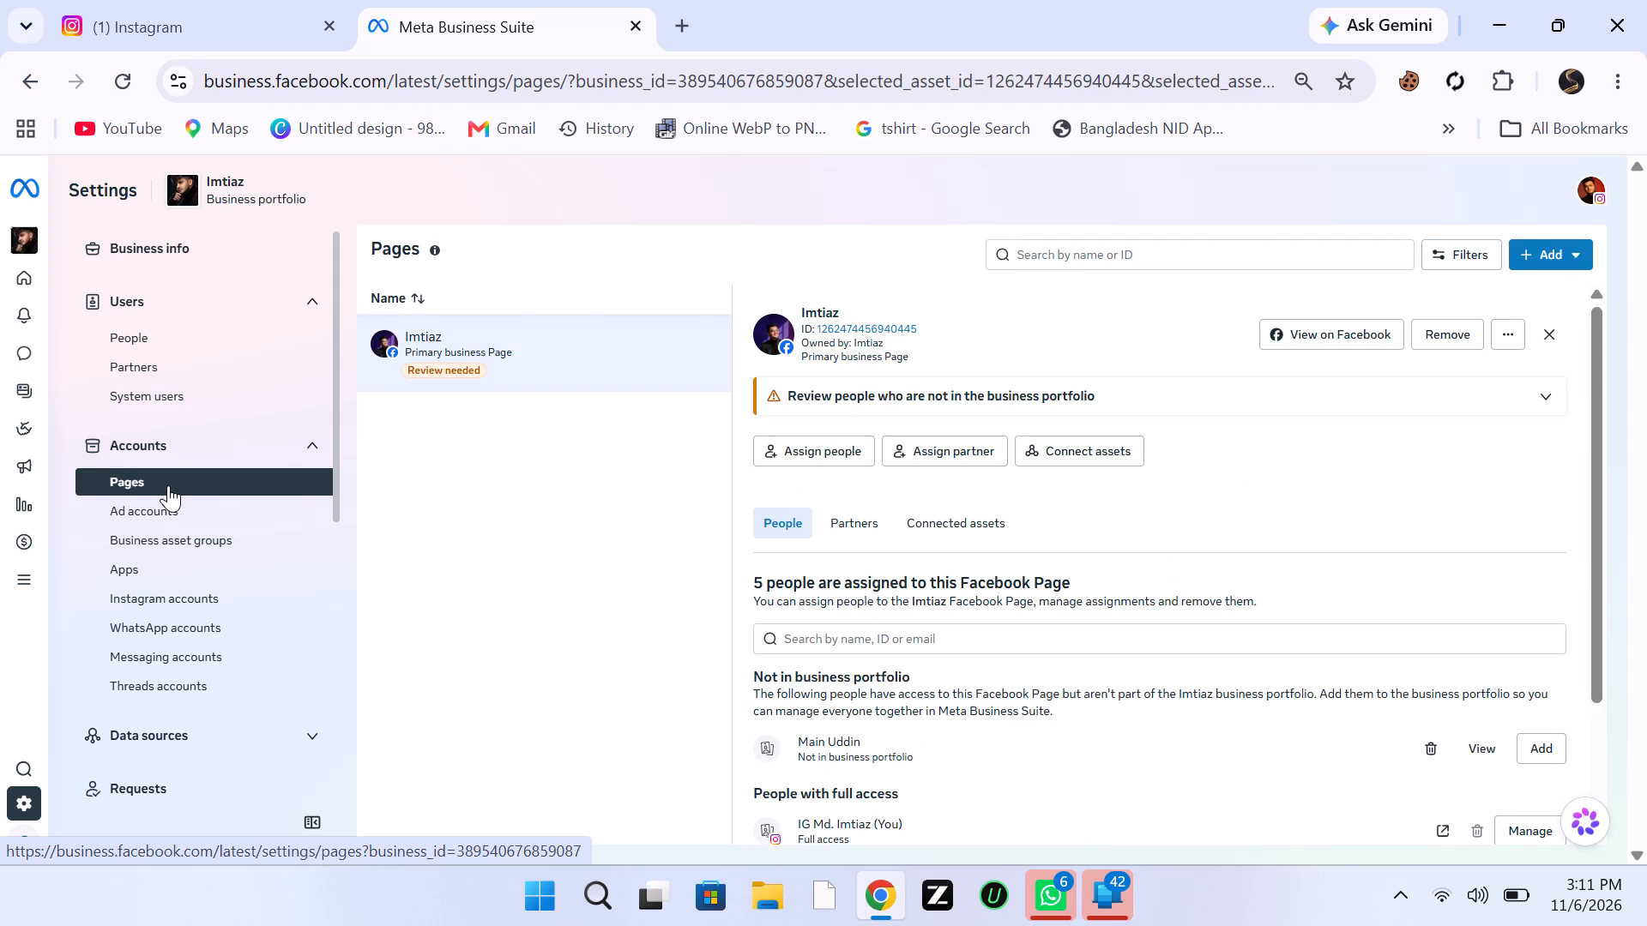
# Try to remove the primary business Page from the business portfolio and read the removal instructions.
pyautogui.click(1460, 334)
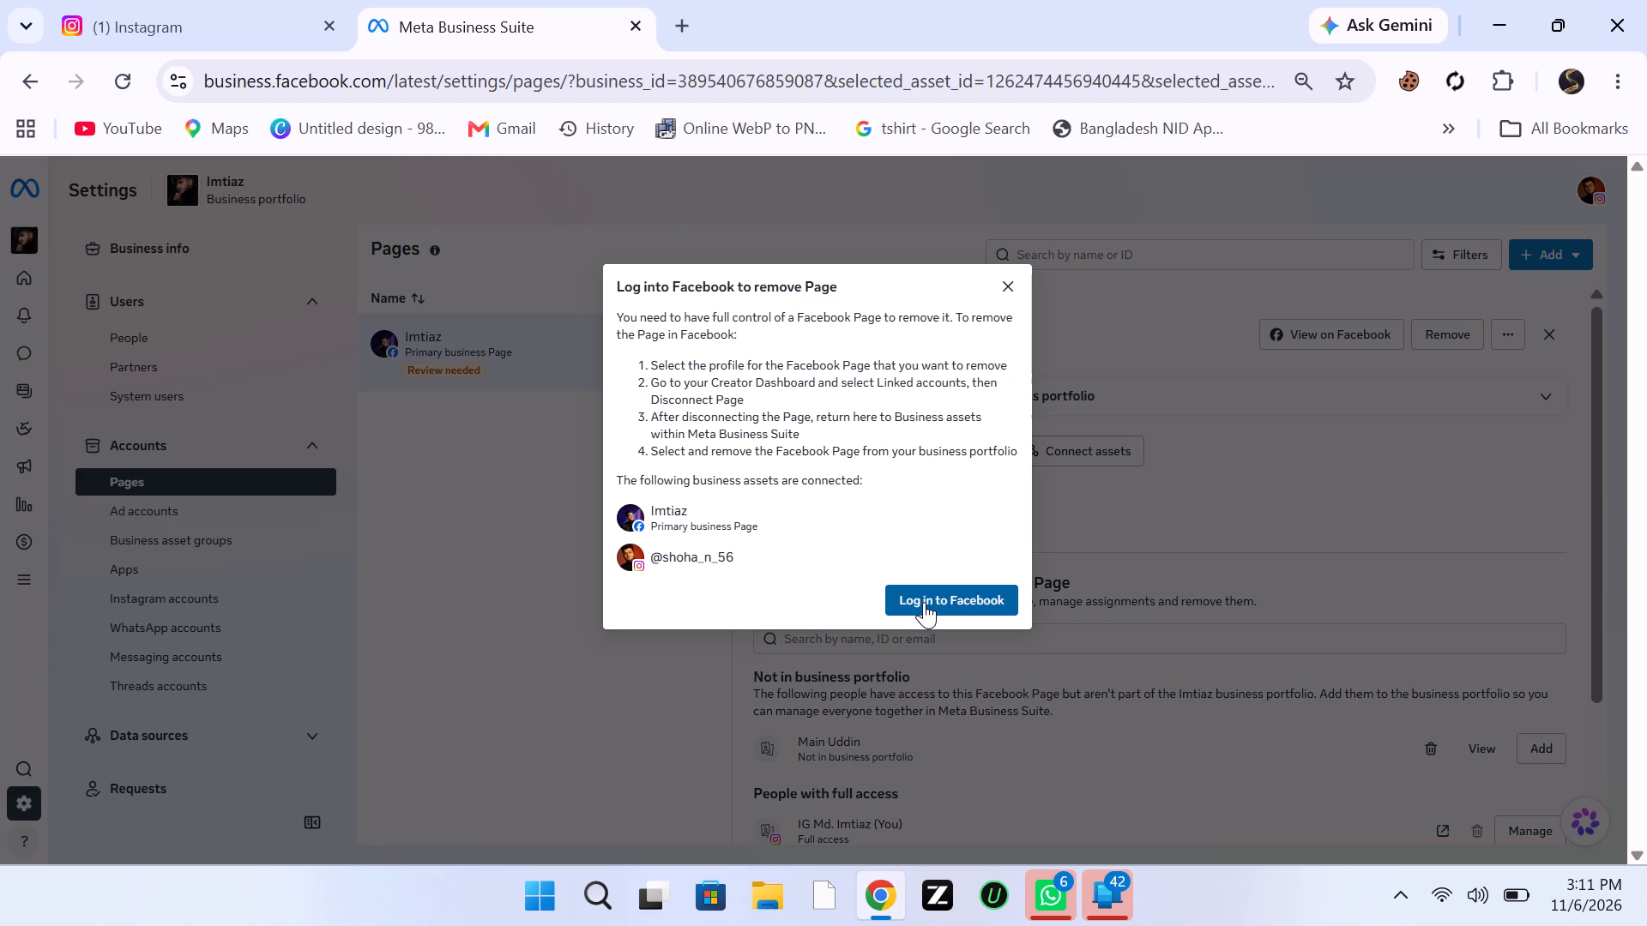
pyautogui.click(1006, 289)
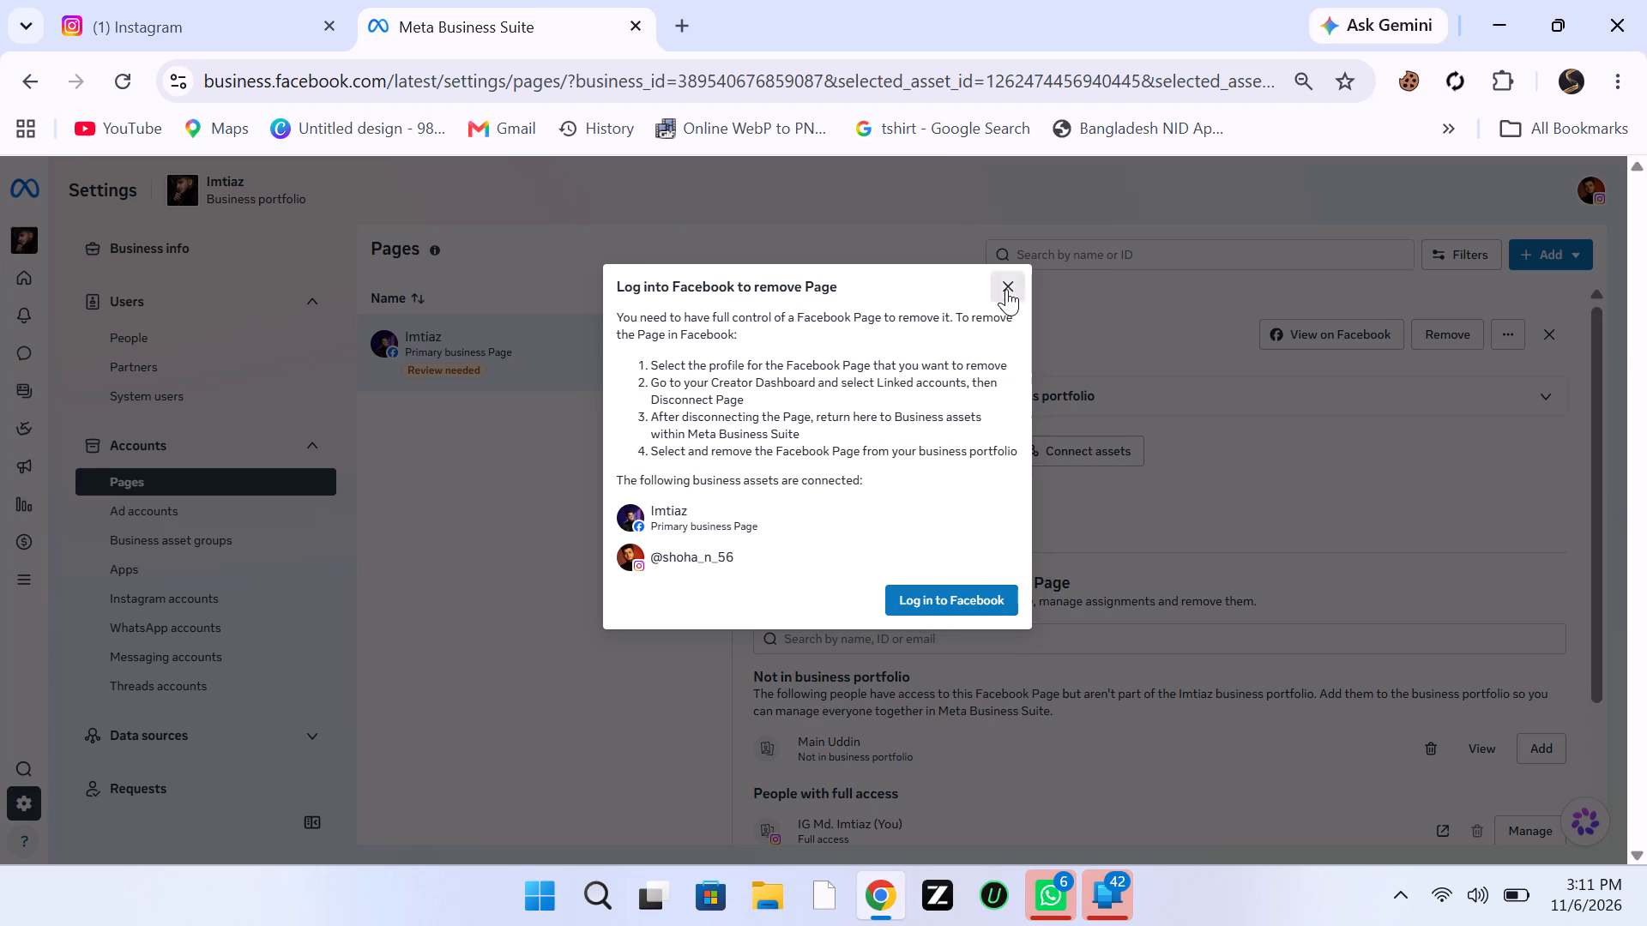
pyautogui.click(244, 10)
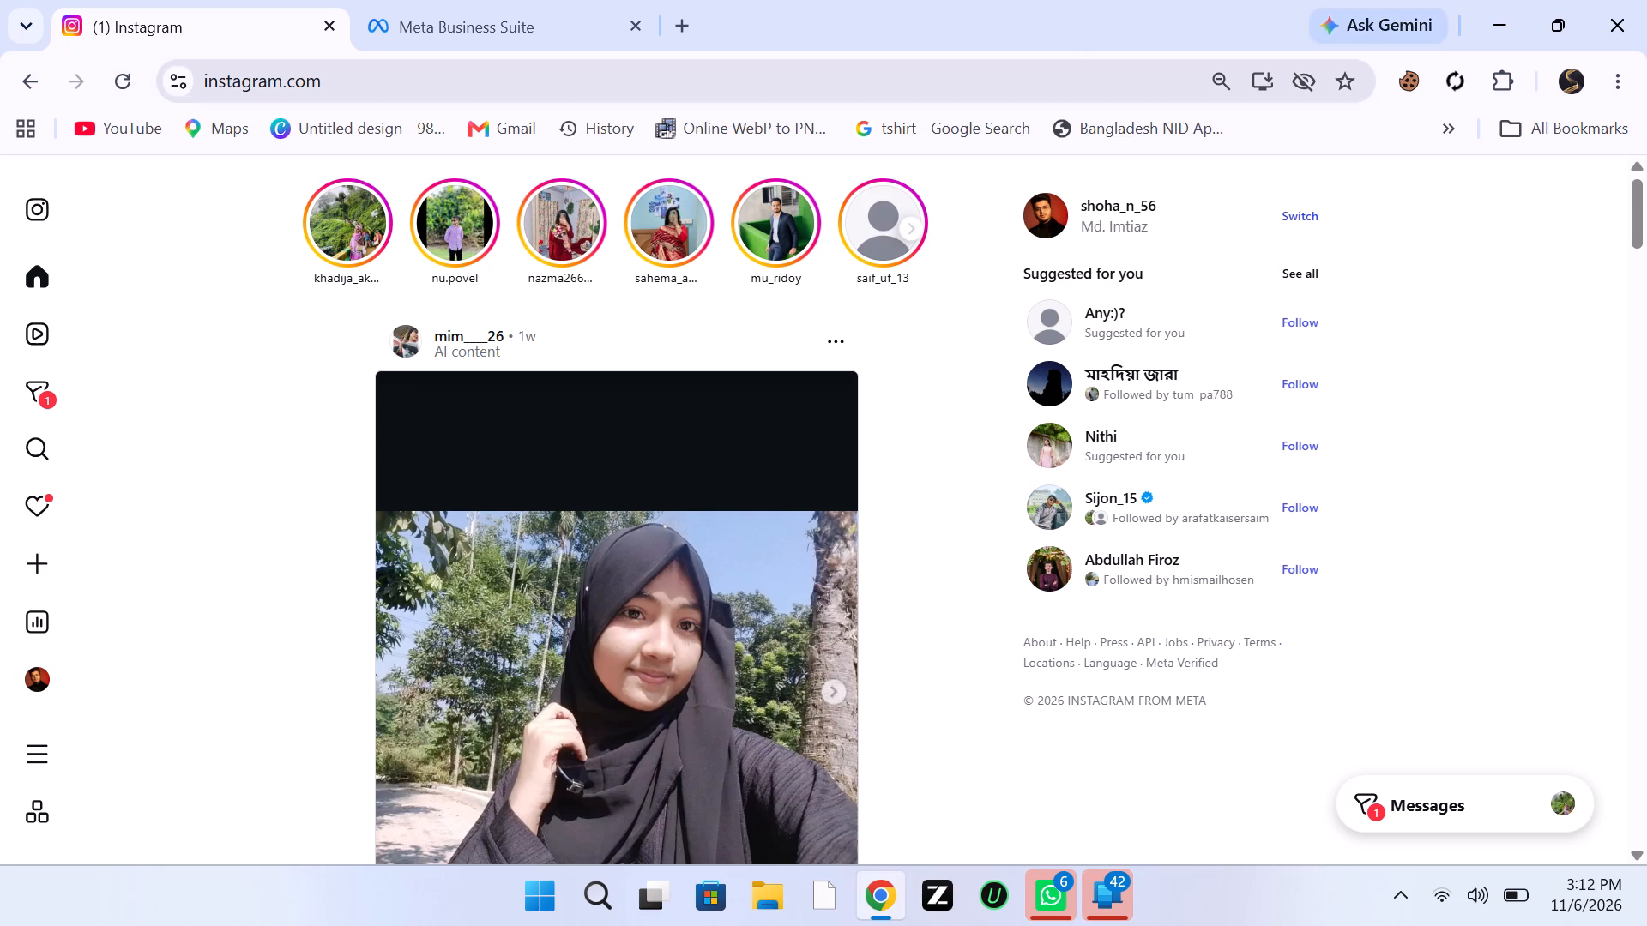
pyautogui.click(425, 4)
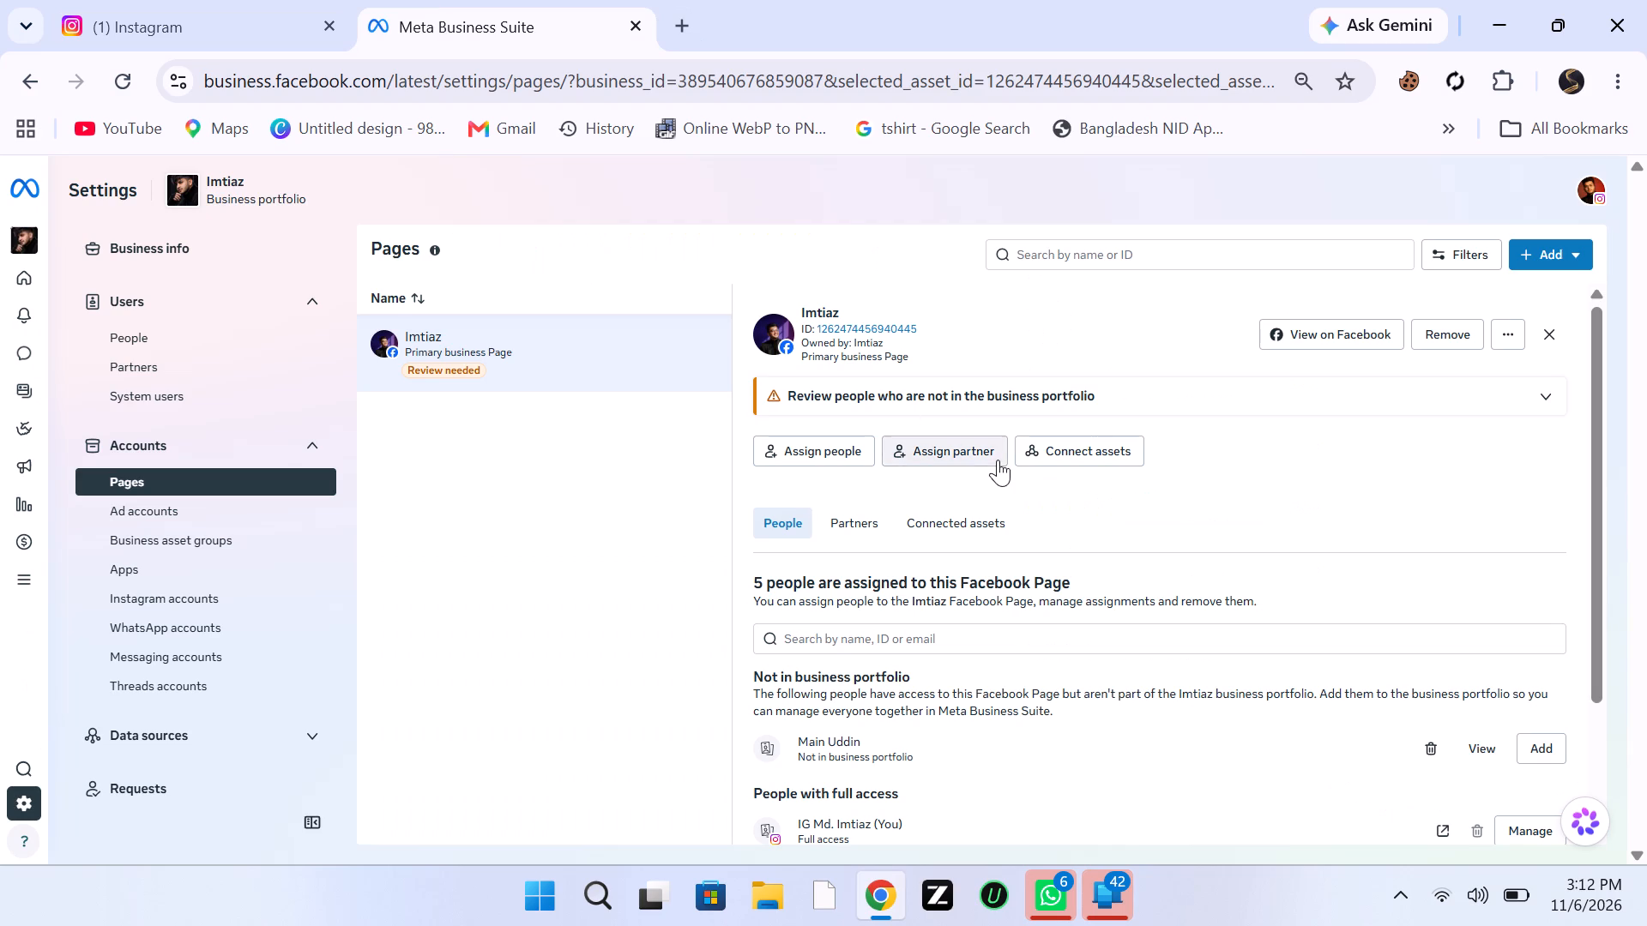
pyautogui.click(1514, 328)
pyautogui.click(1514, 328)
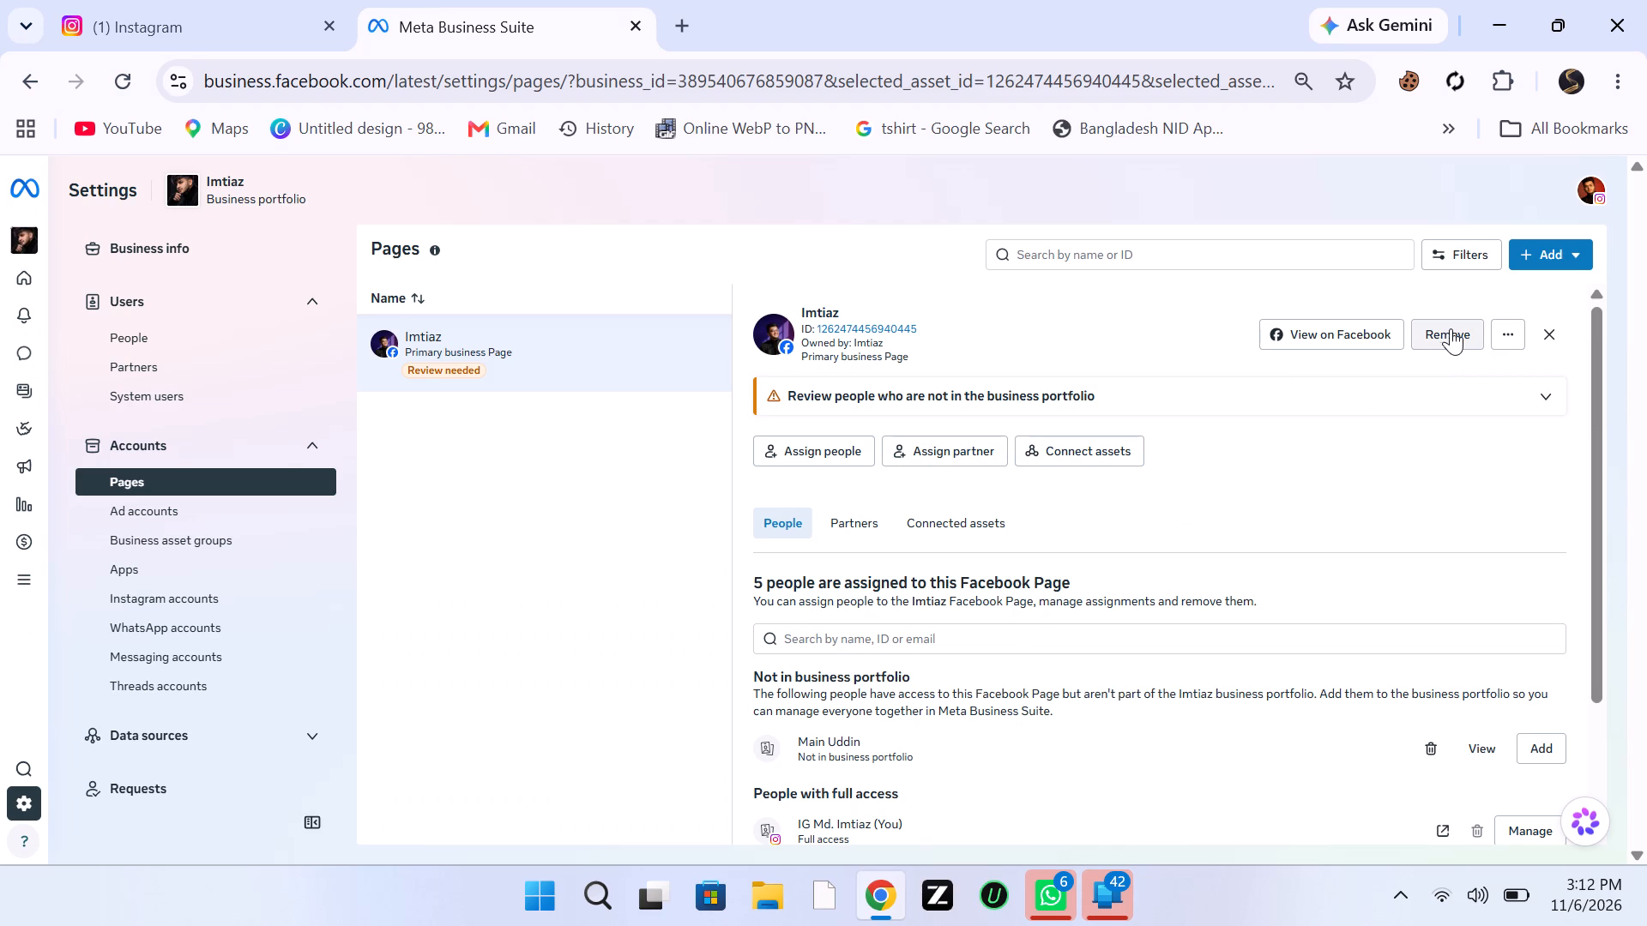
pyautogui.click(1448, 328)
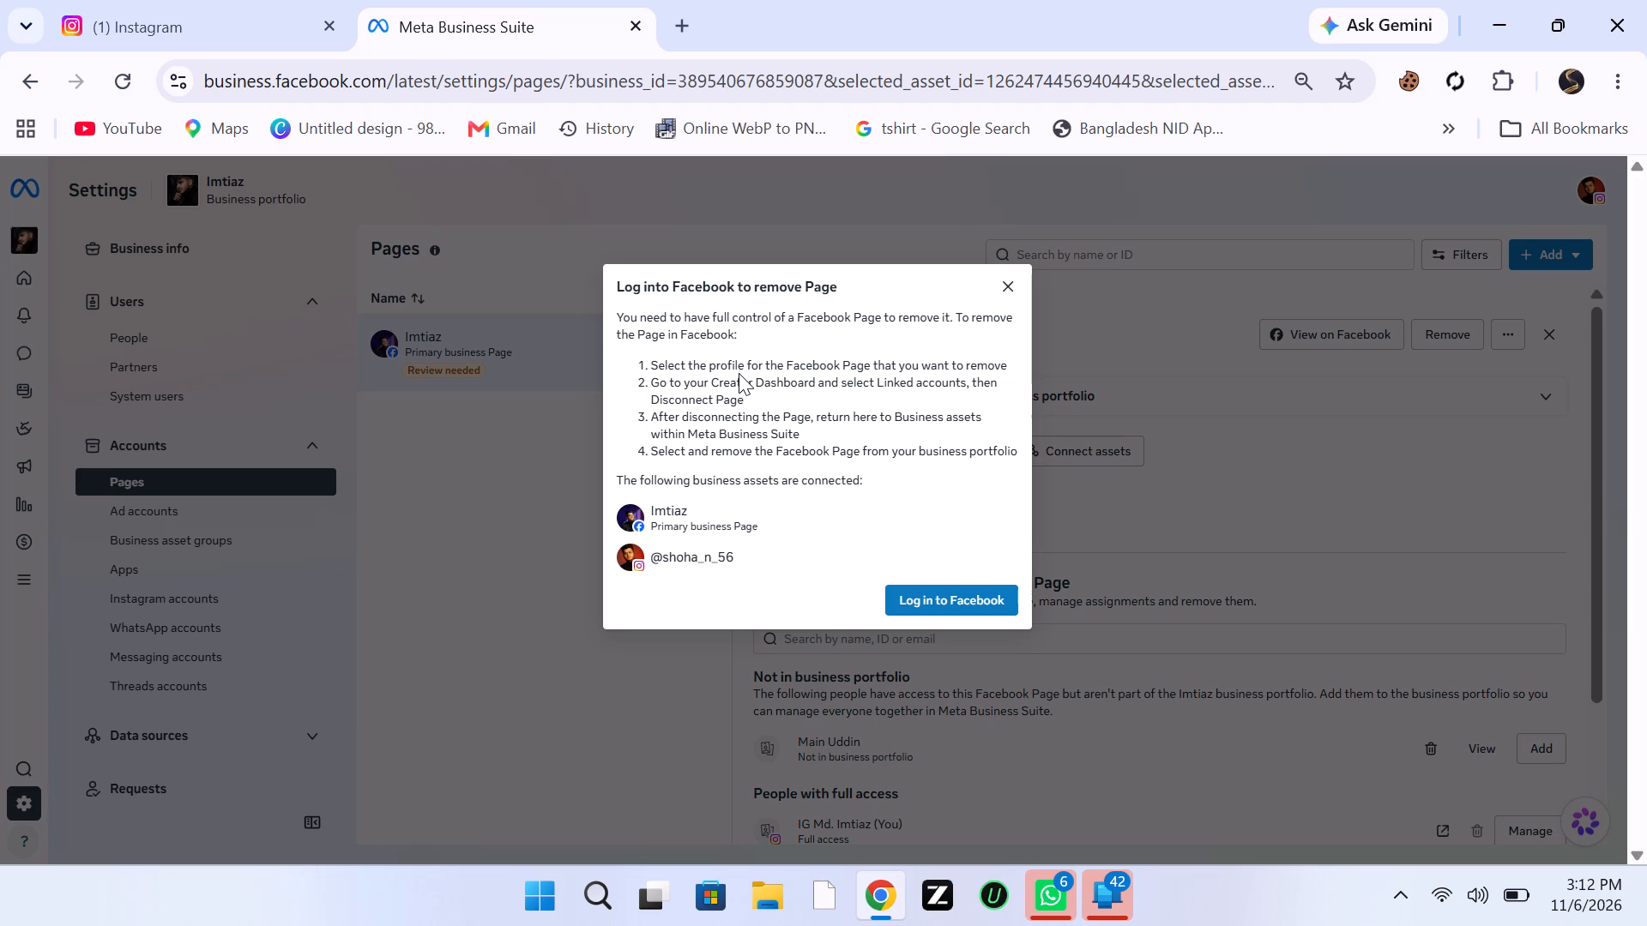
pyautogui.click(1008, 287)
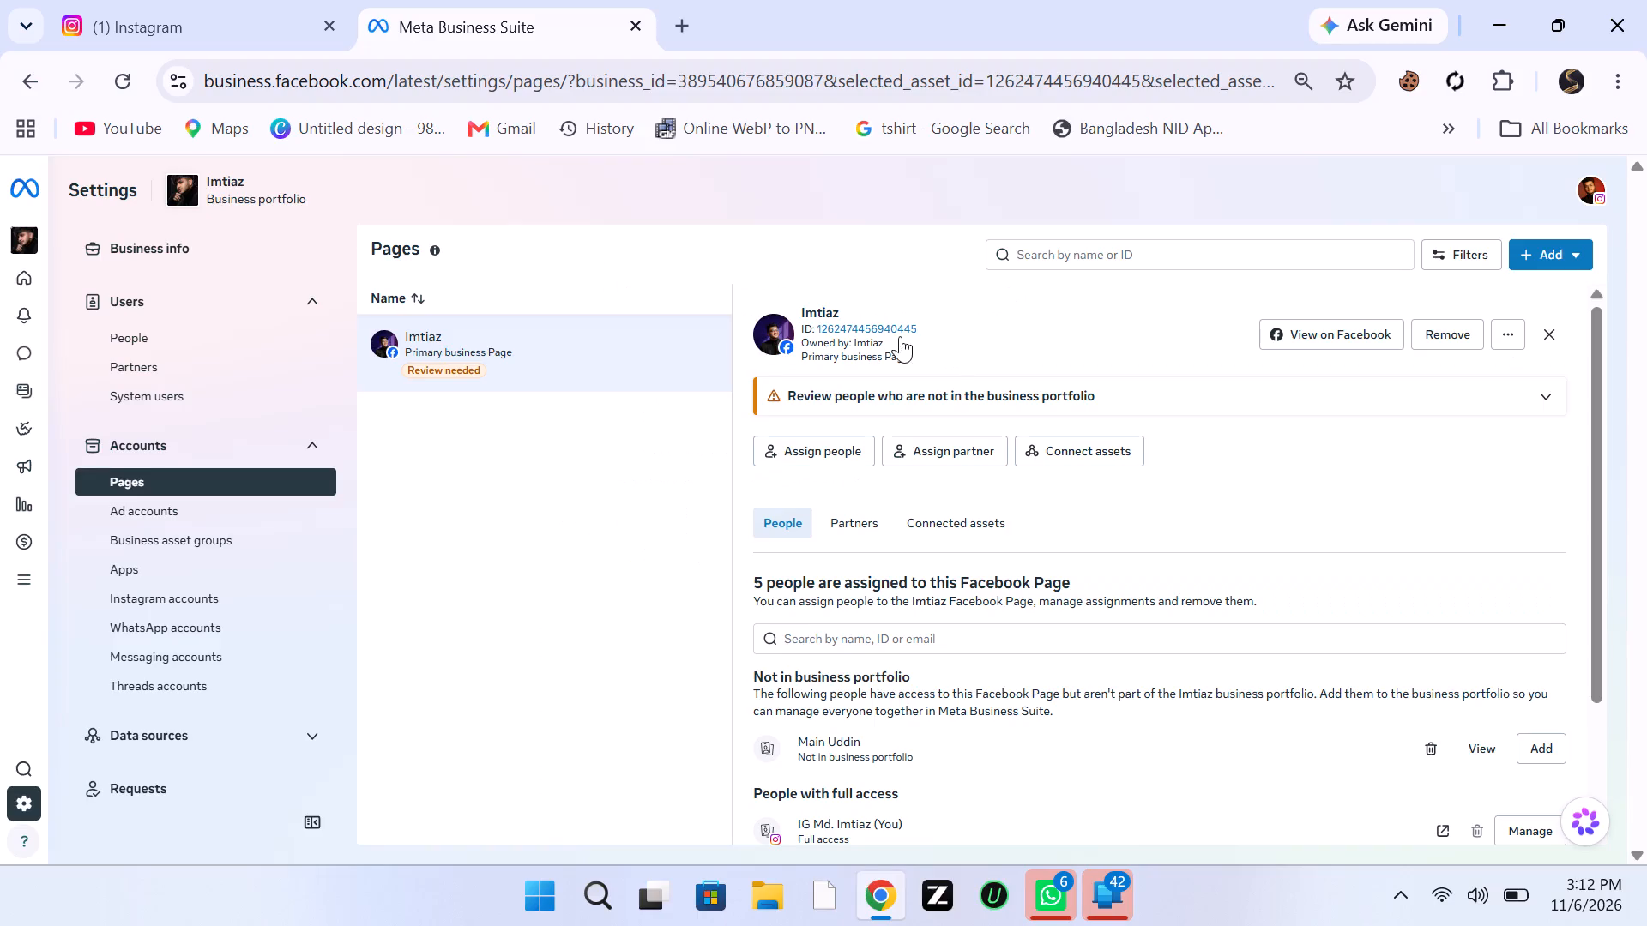
# Open the WhatsApp accounts settings of the business portfolio.
pyautogui.click(134, 629)
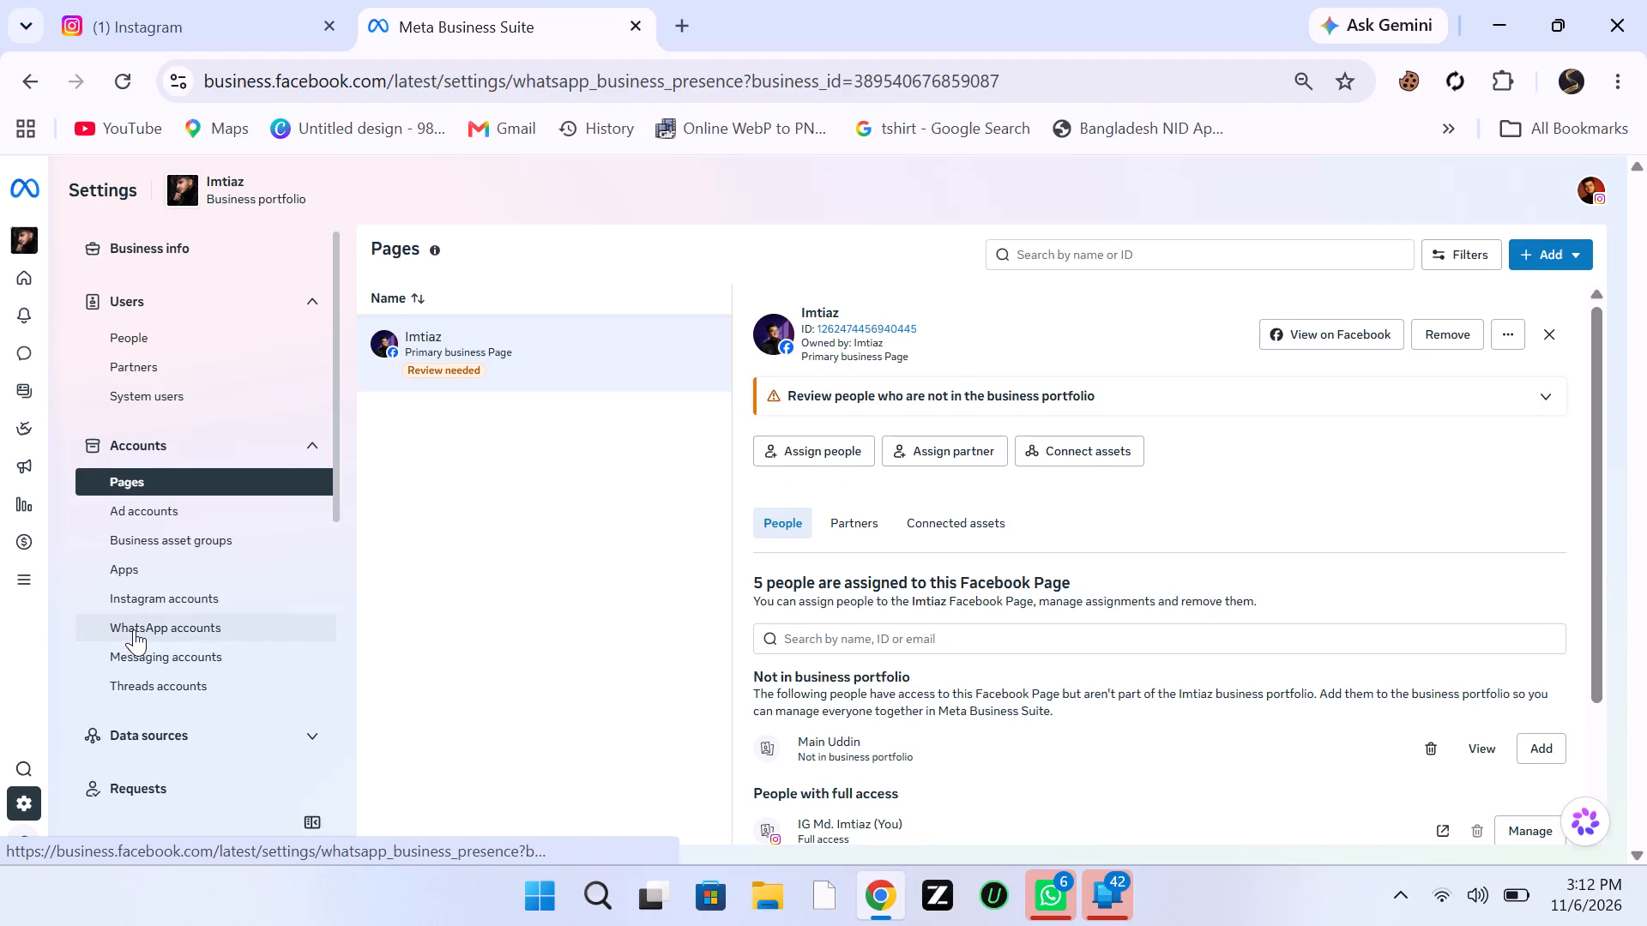
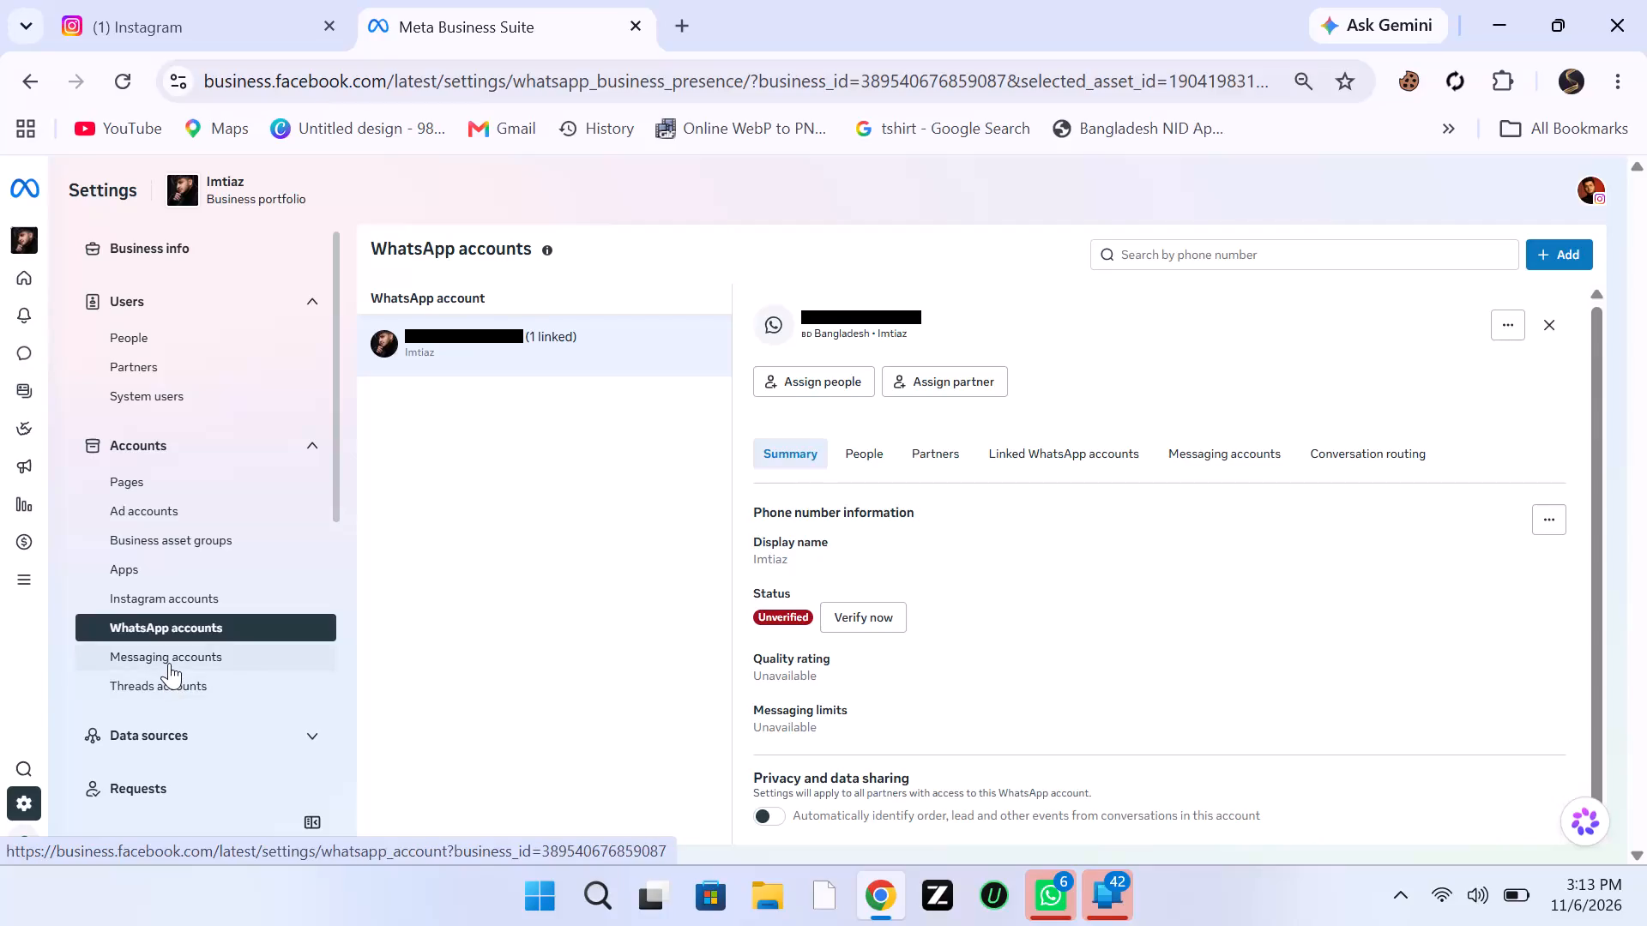
# Open the business portfolio's Messaging accounts settings and look through the listed accounts and the selected account's summary.
pyautogui.click(169, 663)
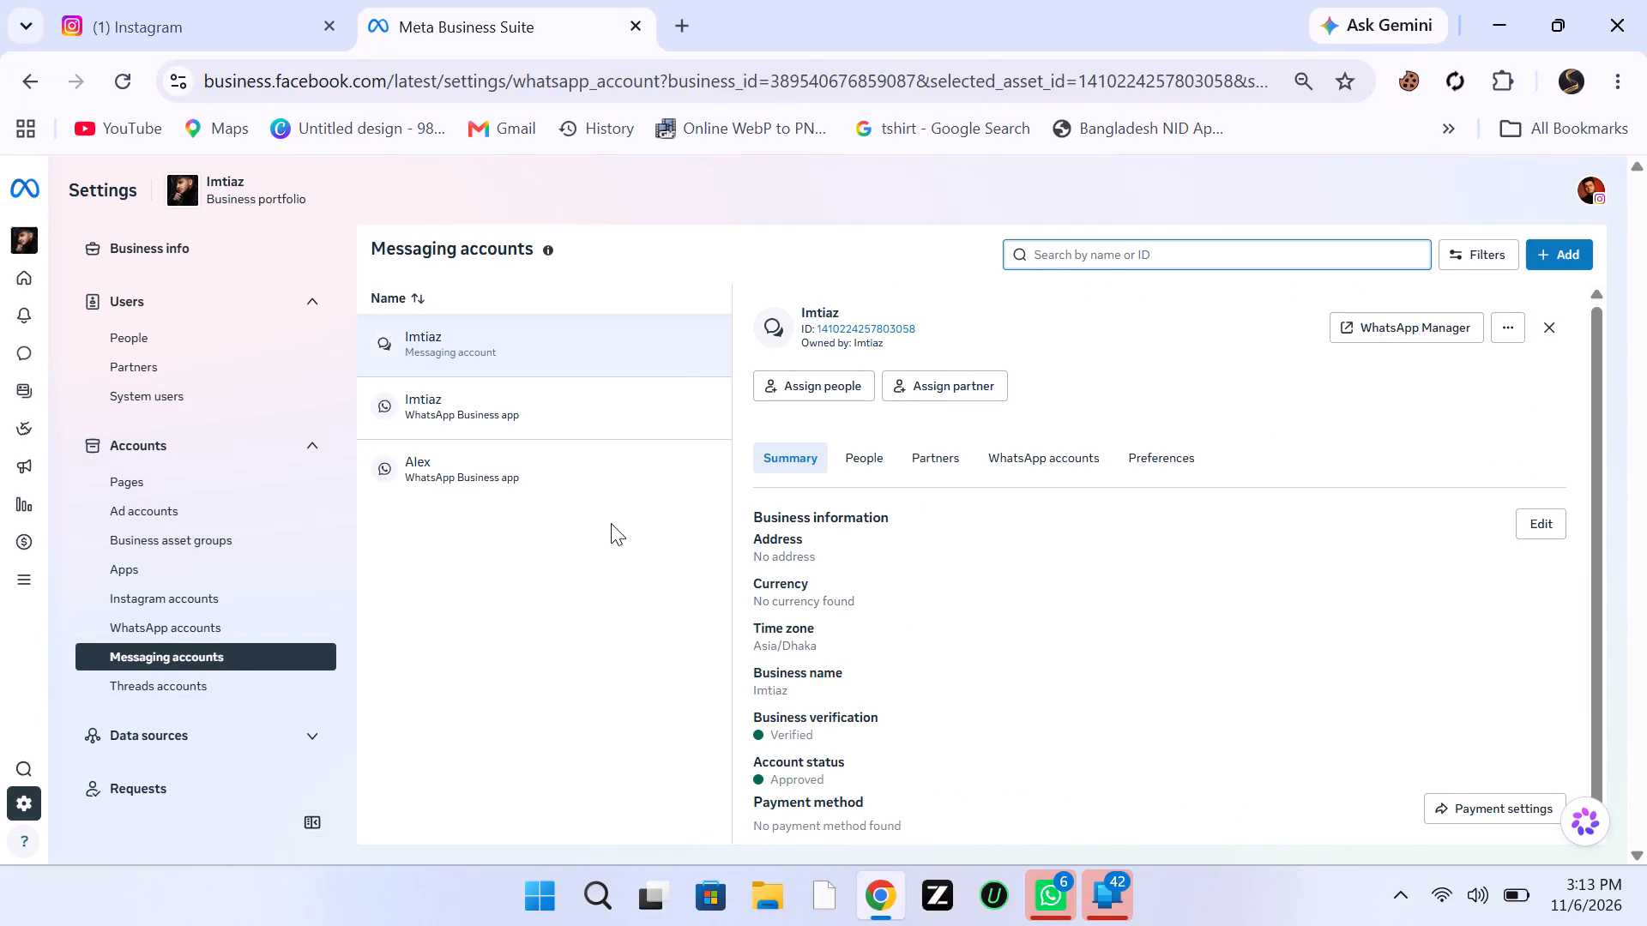
pyautogui.scroll(-1, 611, 523)
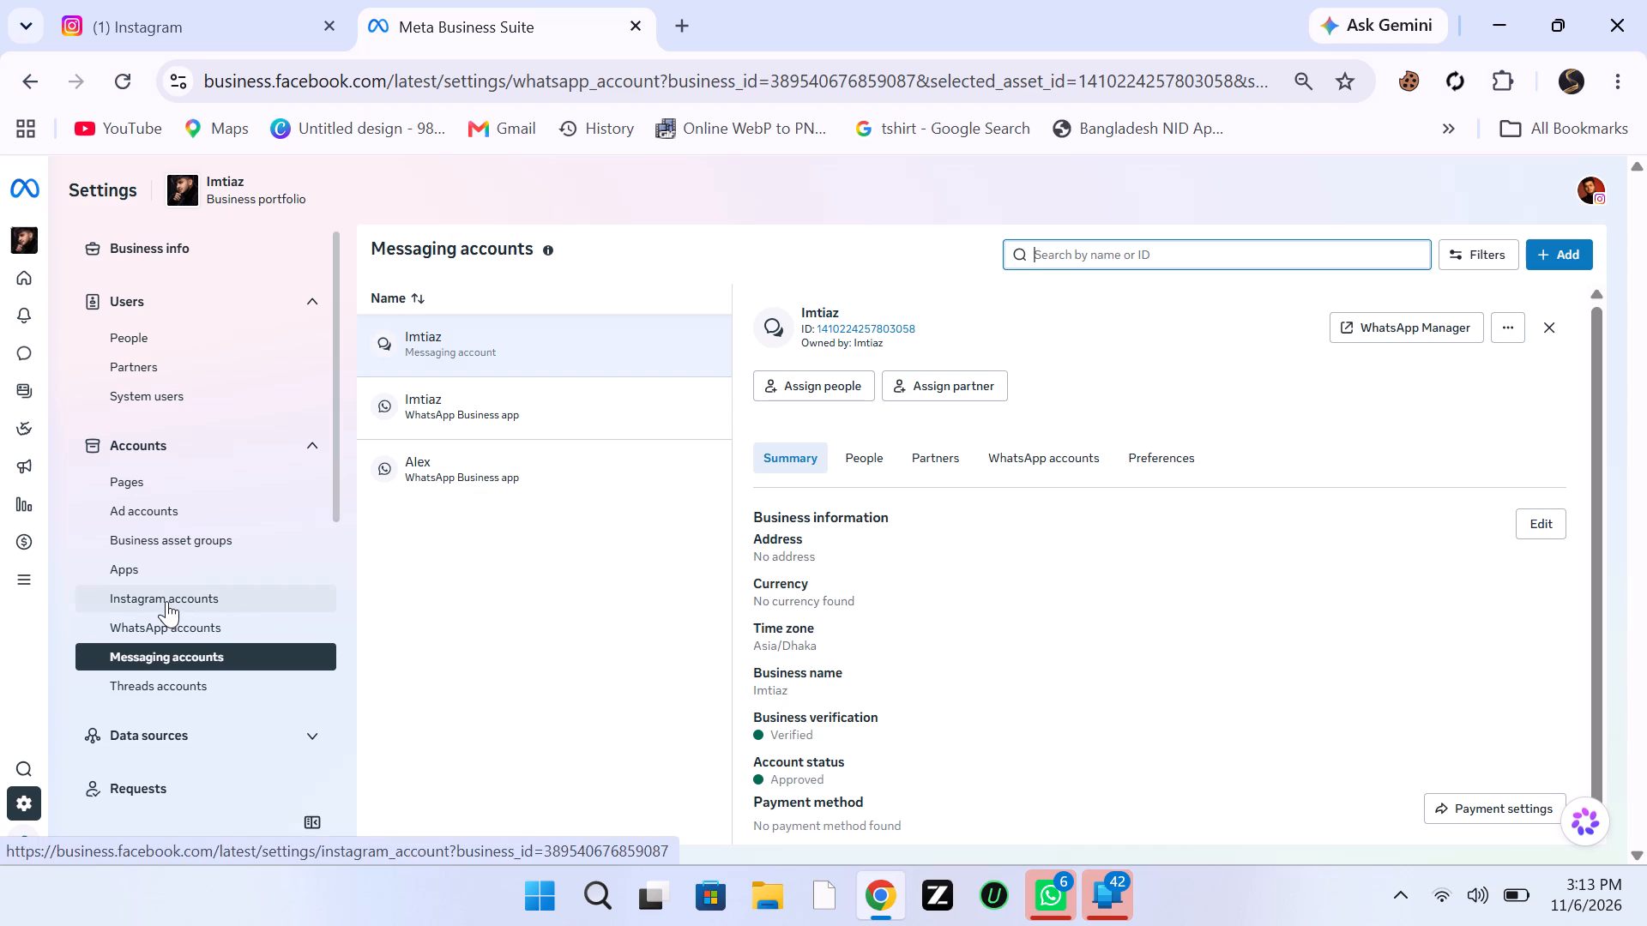
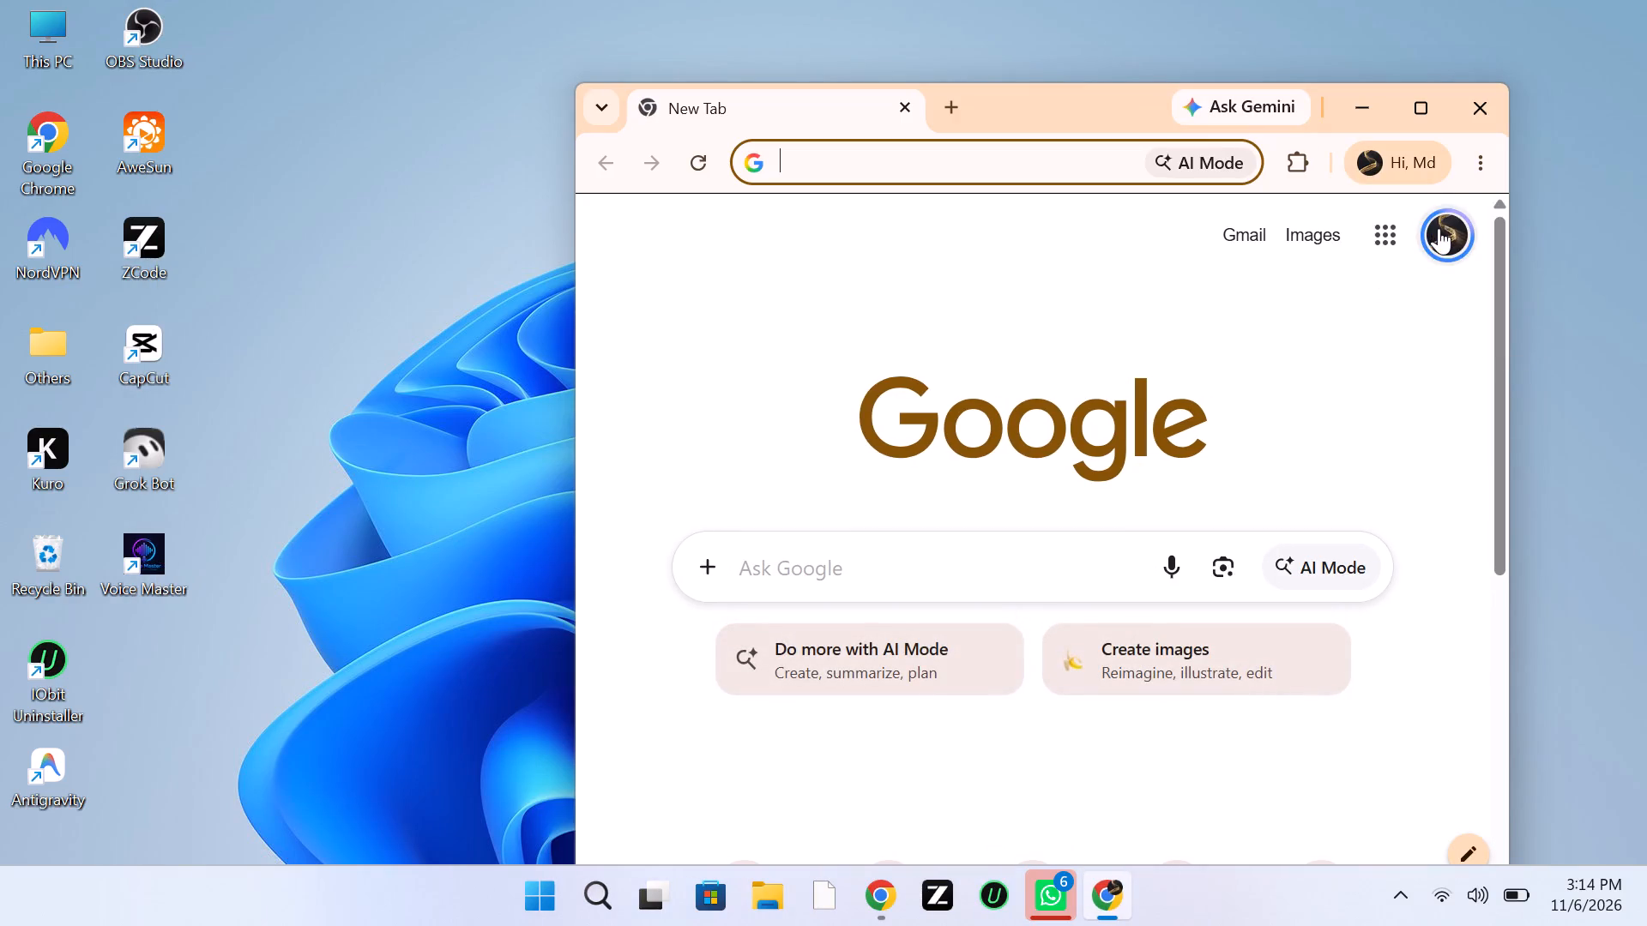
# Maximize the browser window and open Facebook and Meta Business Suite in two separate tabs.
pyautogui.click(1439, 228)
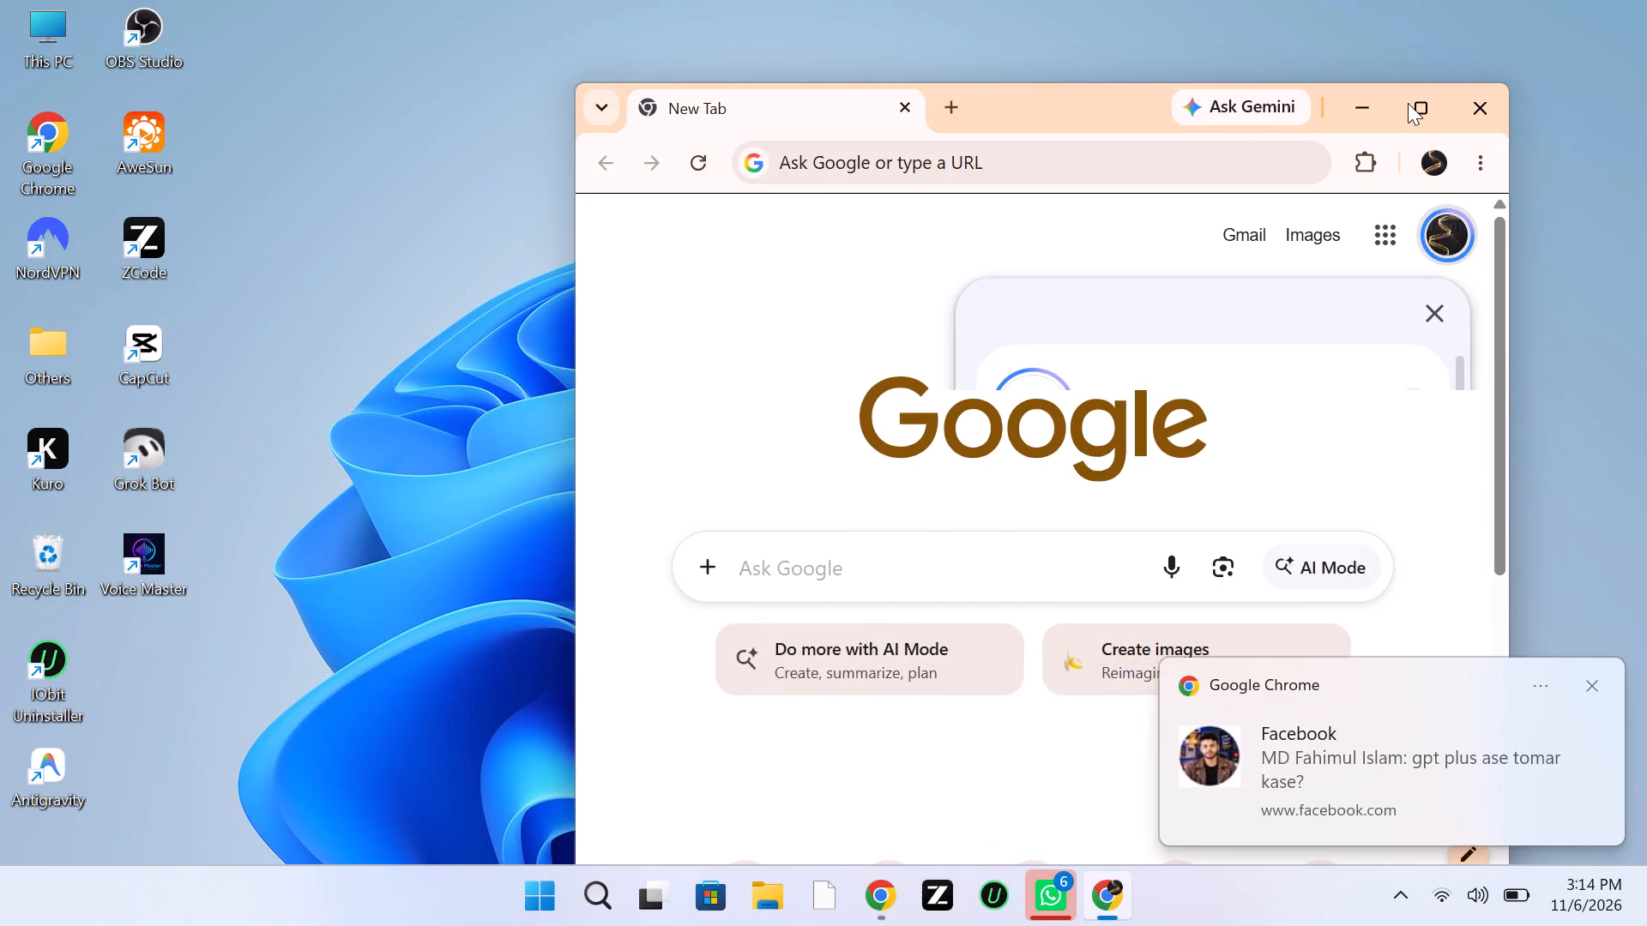
pyautogui.click(1408, 103)
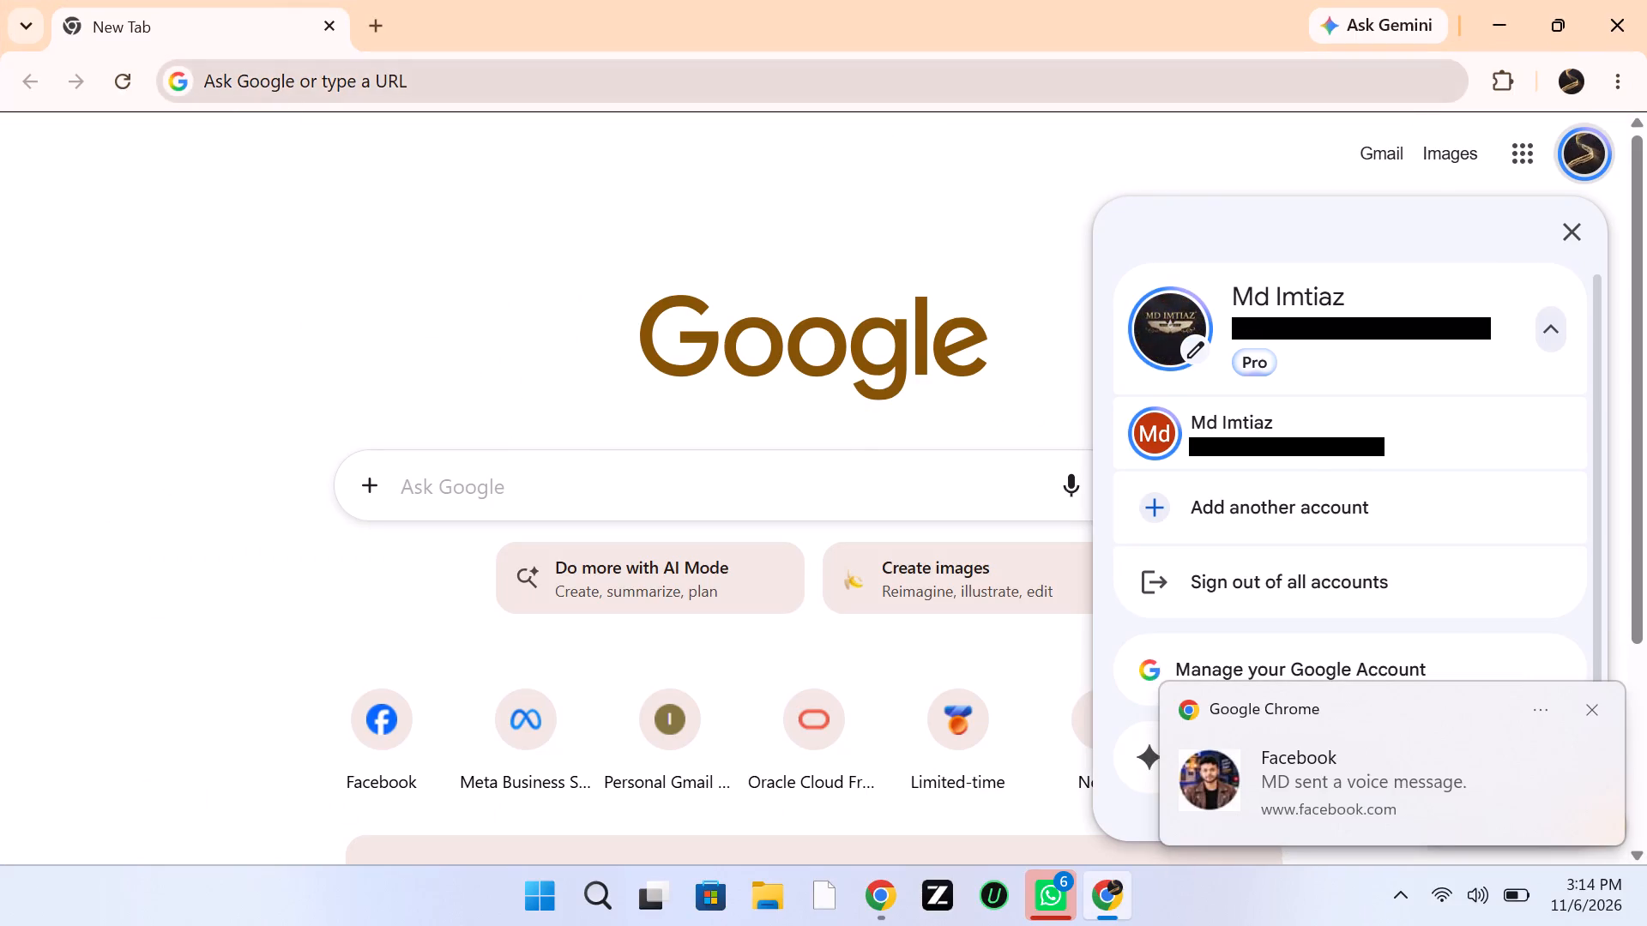
pyautogui.click(375, 726)
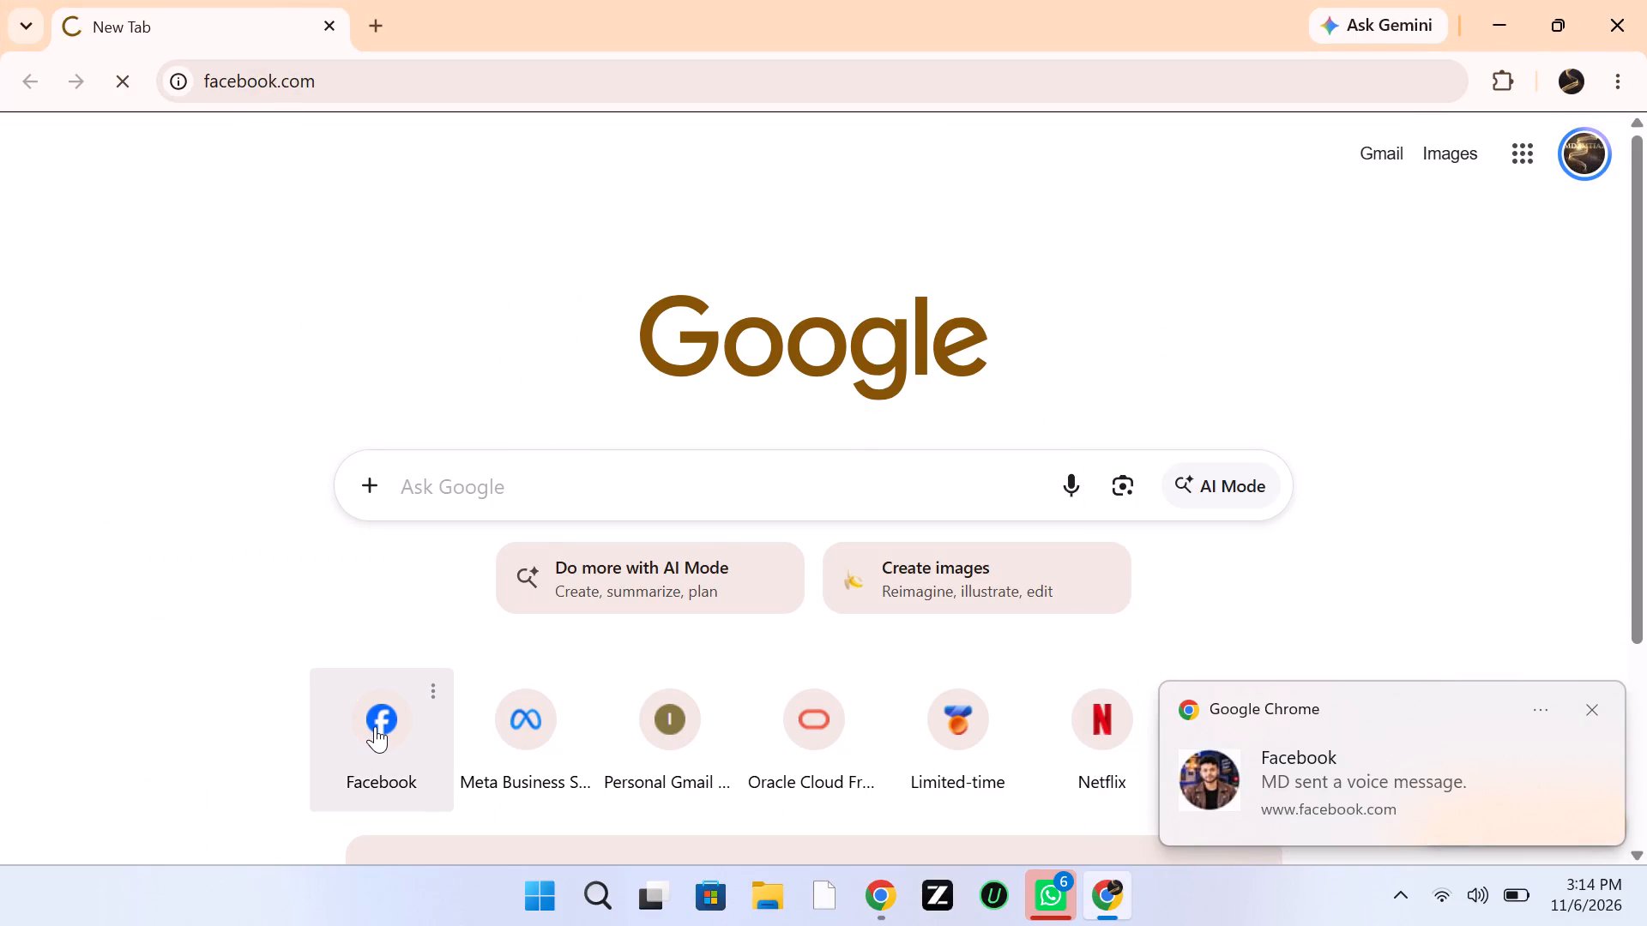
pyautogui.click(382, 16)
pyautogui.click(378, 73)
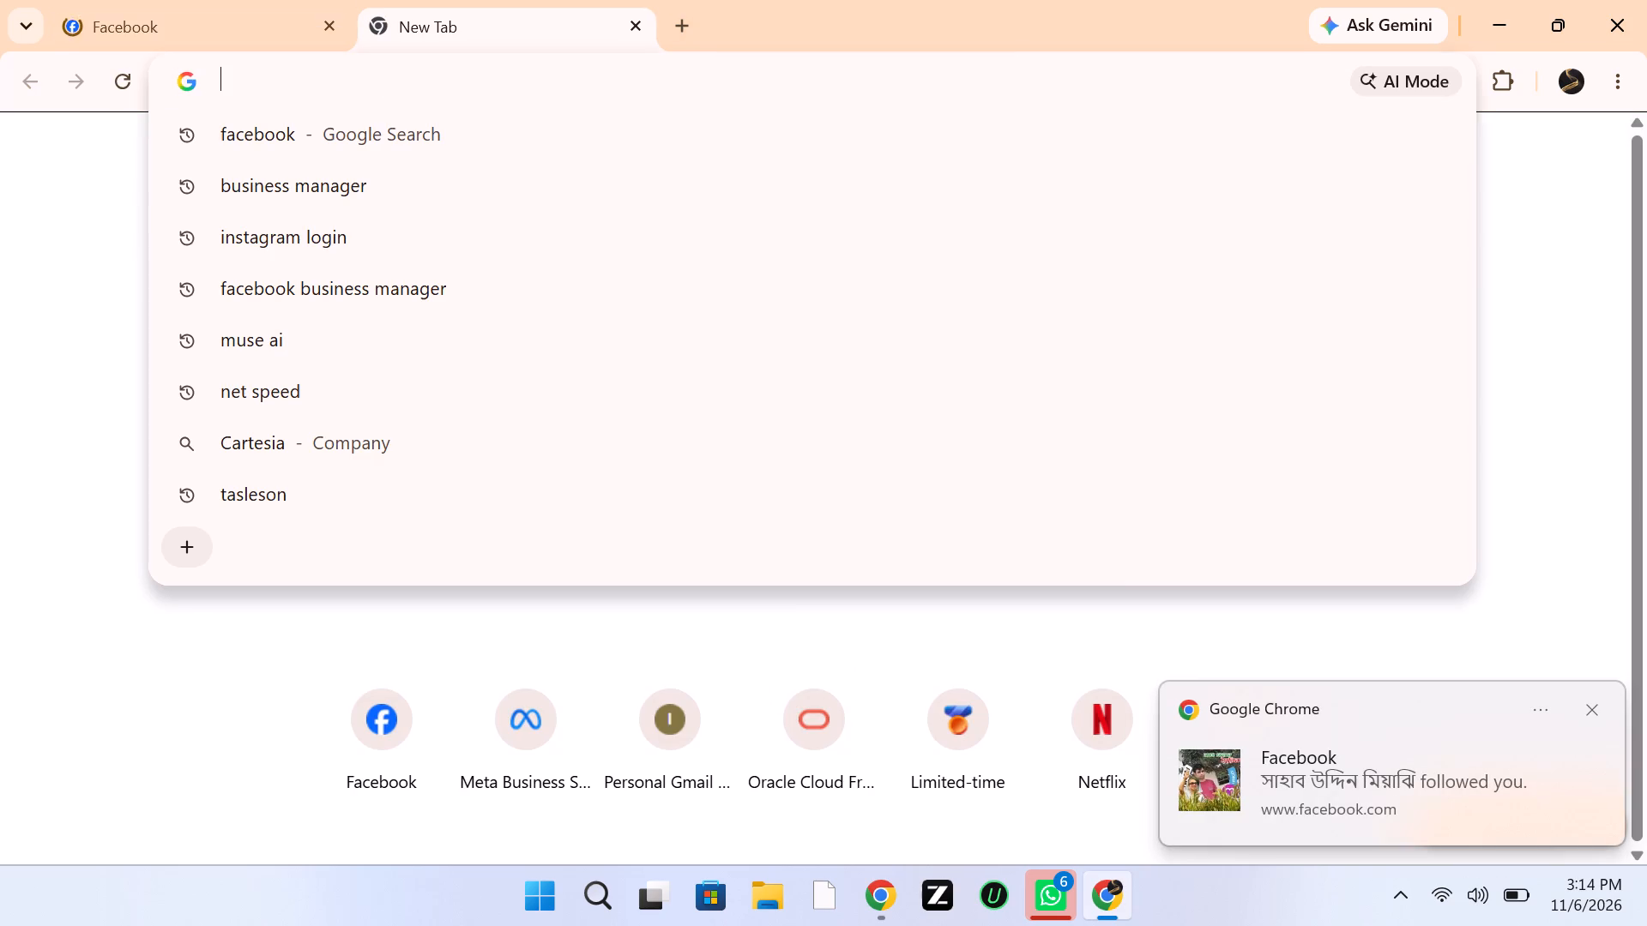
pyautogui.click(506, 749)
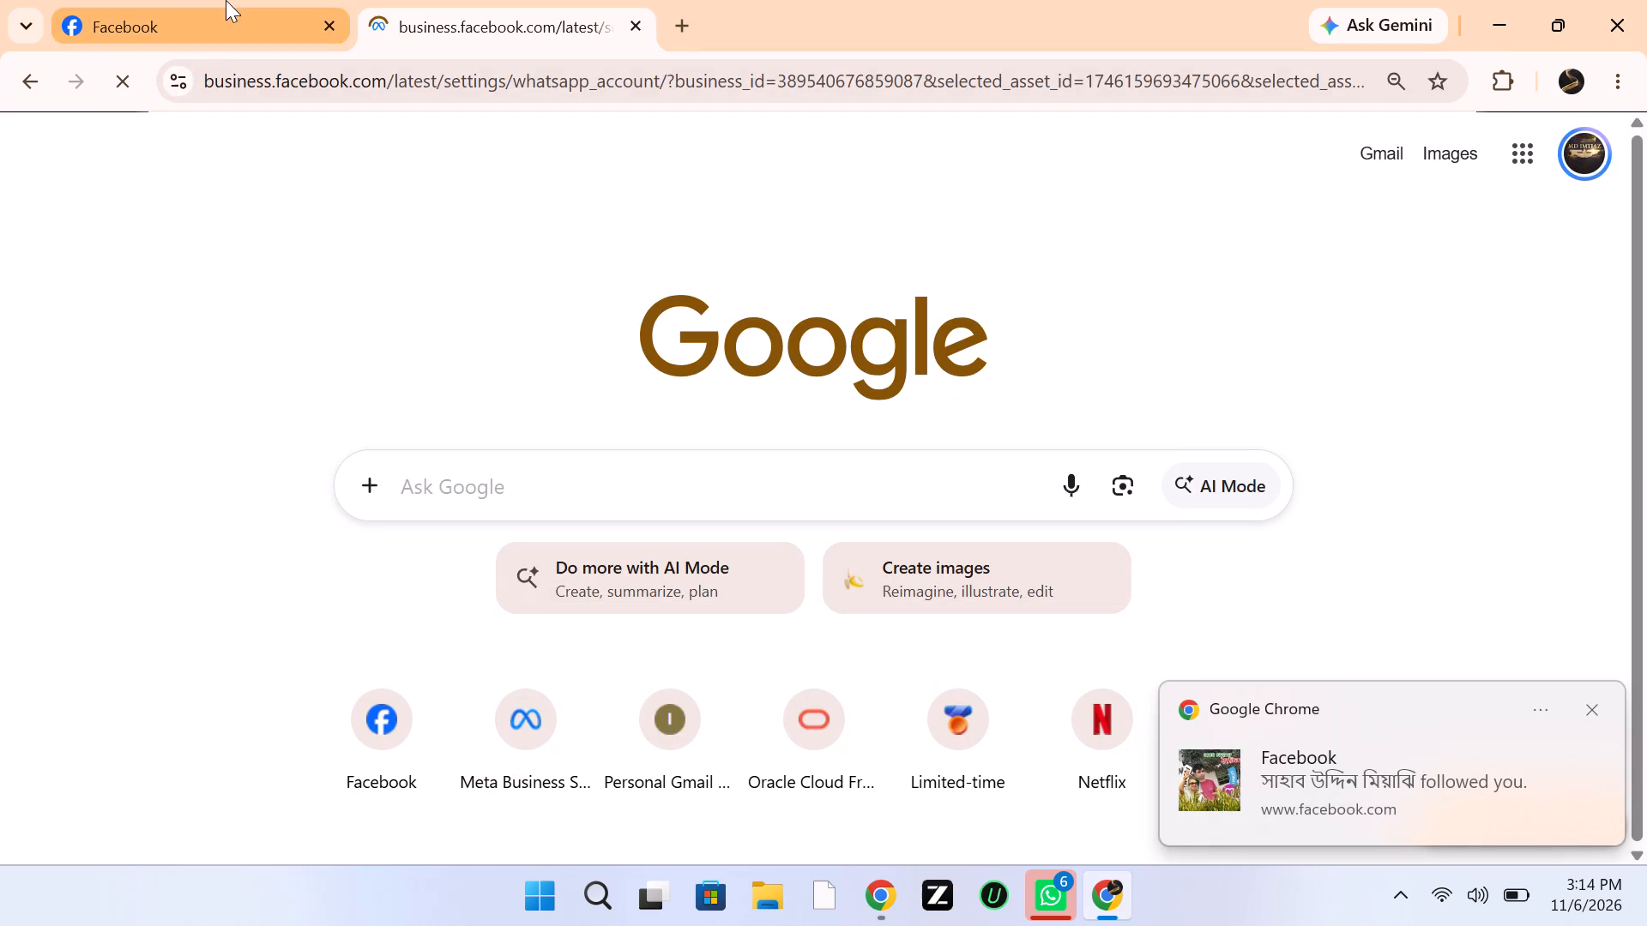
pyautogui.click(226, 0)
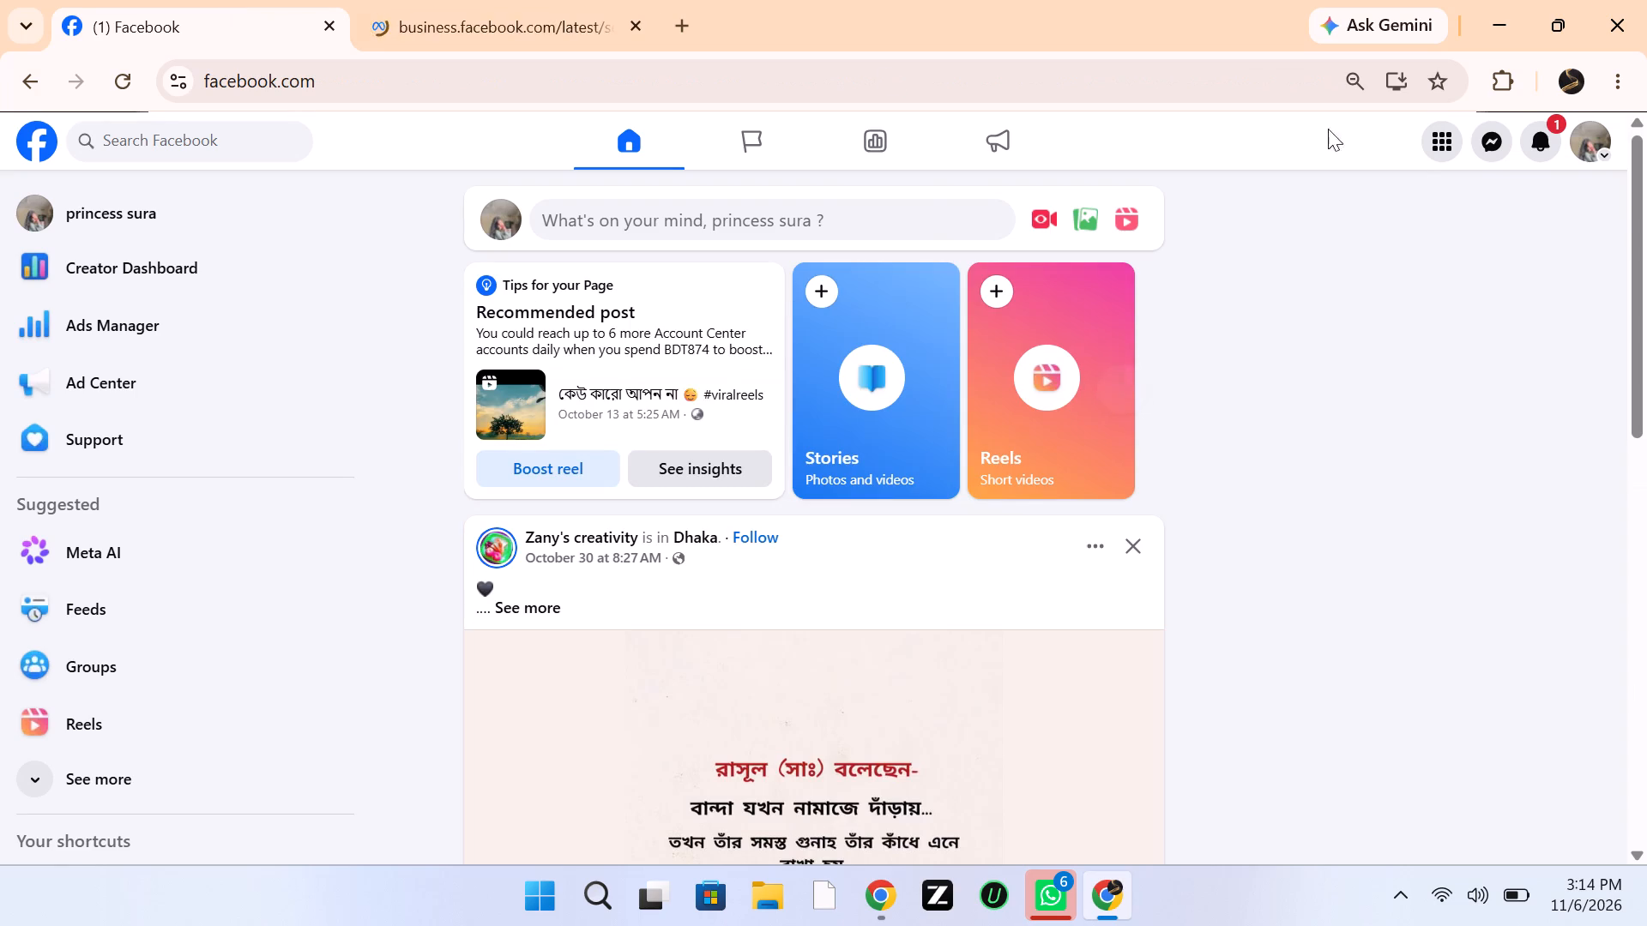
pyautogui.click(1584, 133)
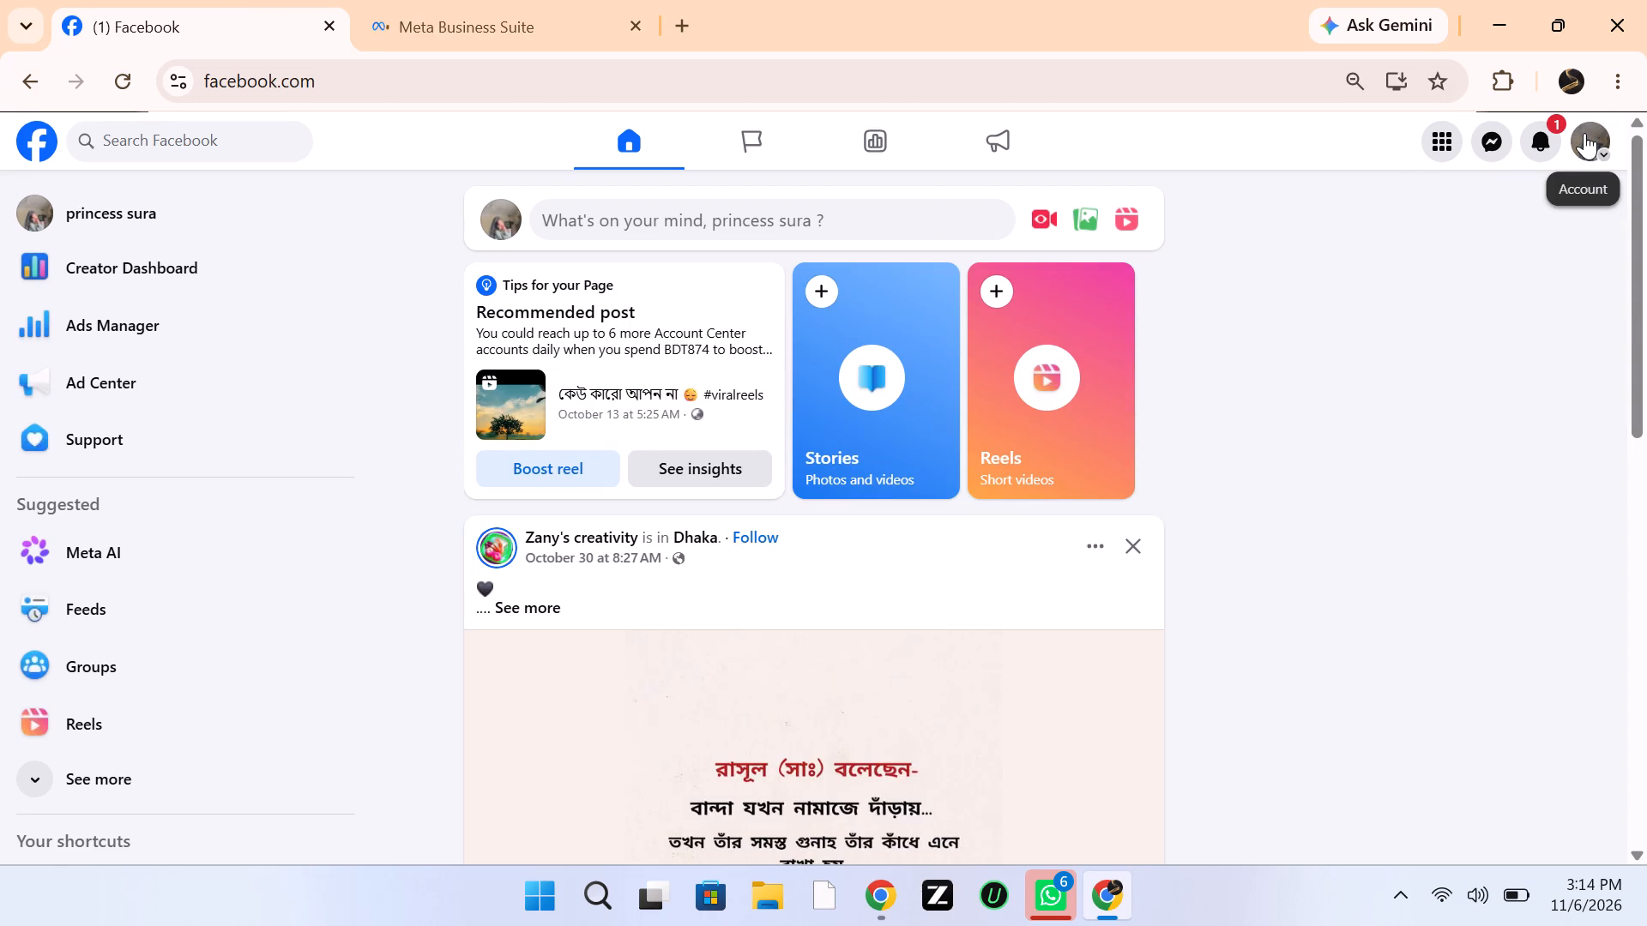
pyautogui.click(1405, 295)
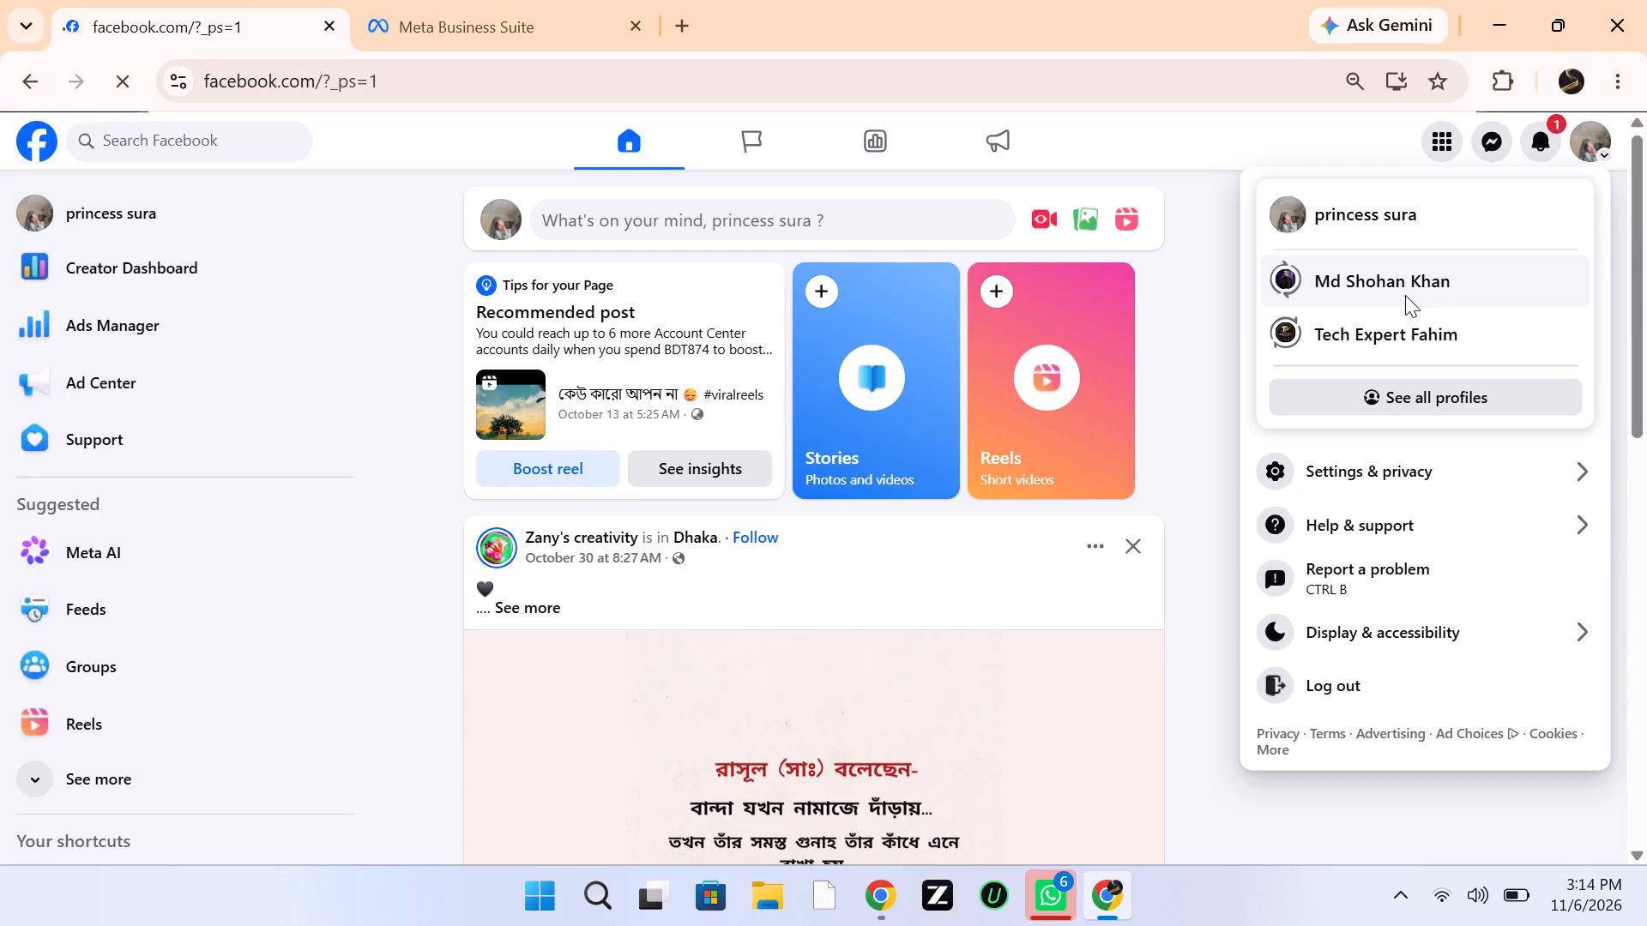
# Return to Meta Business Suite and view the Pages among the Imtiaz portfolio's business assets.
pyautogui.click(449, 0)
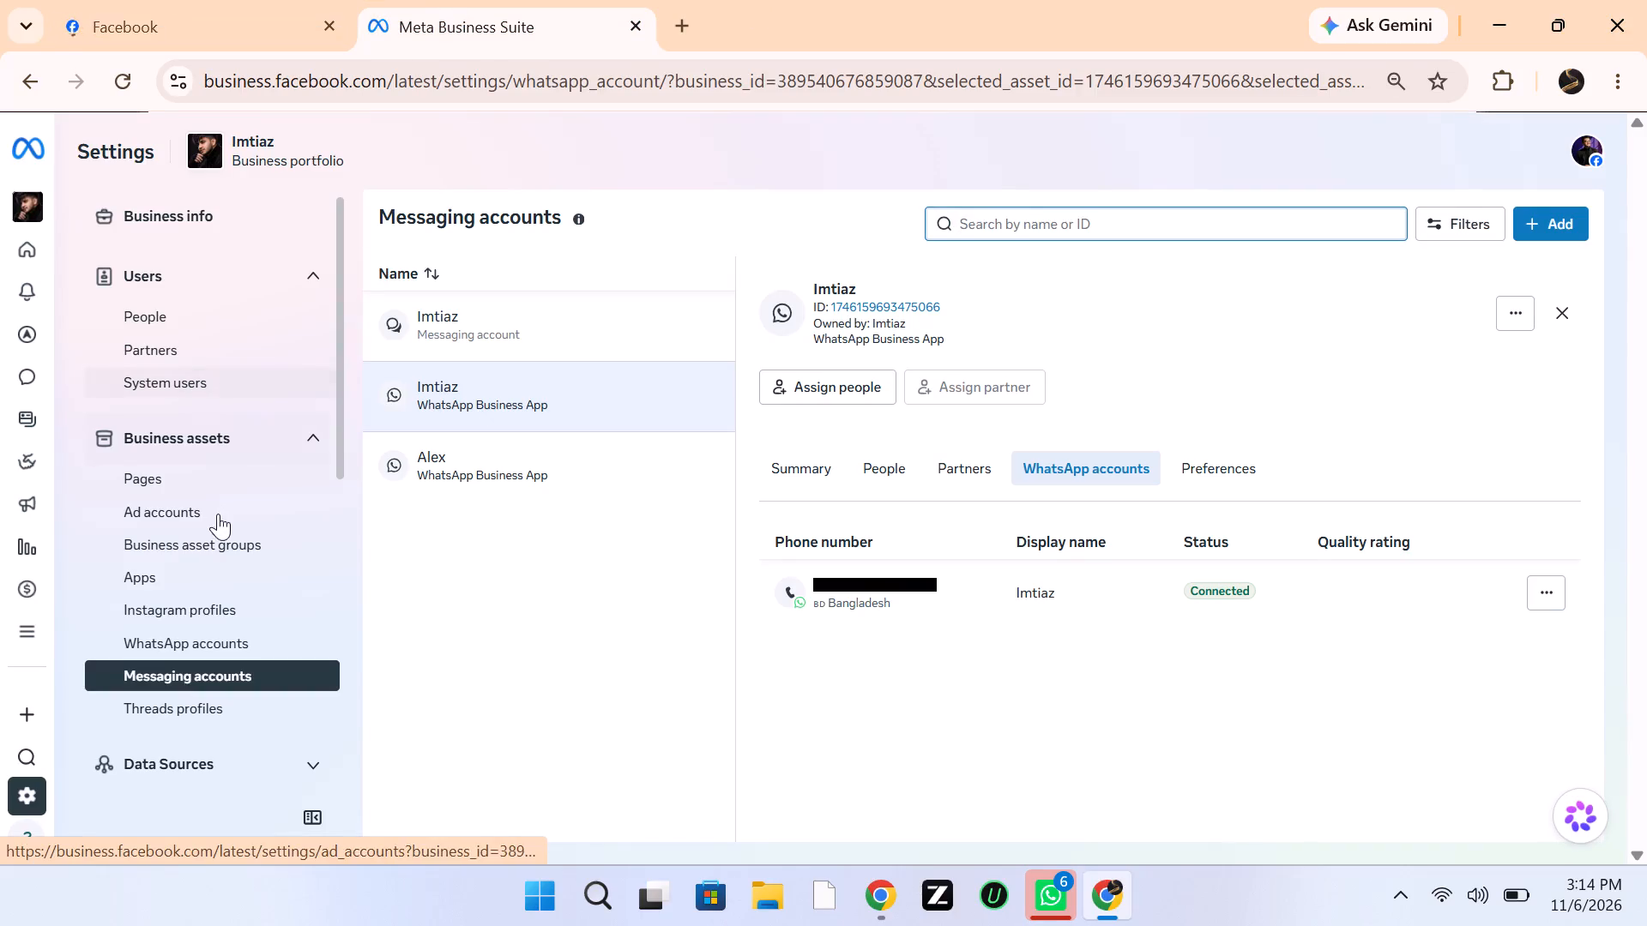
pyautogui.click(186, 477)
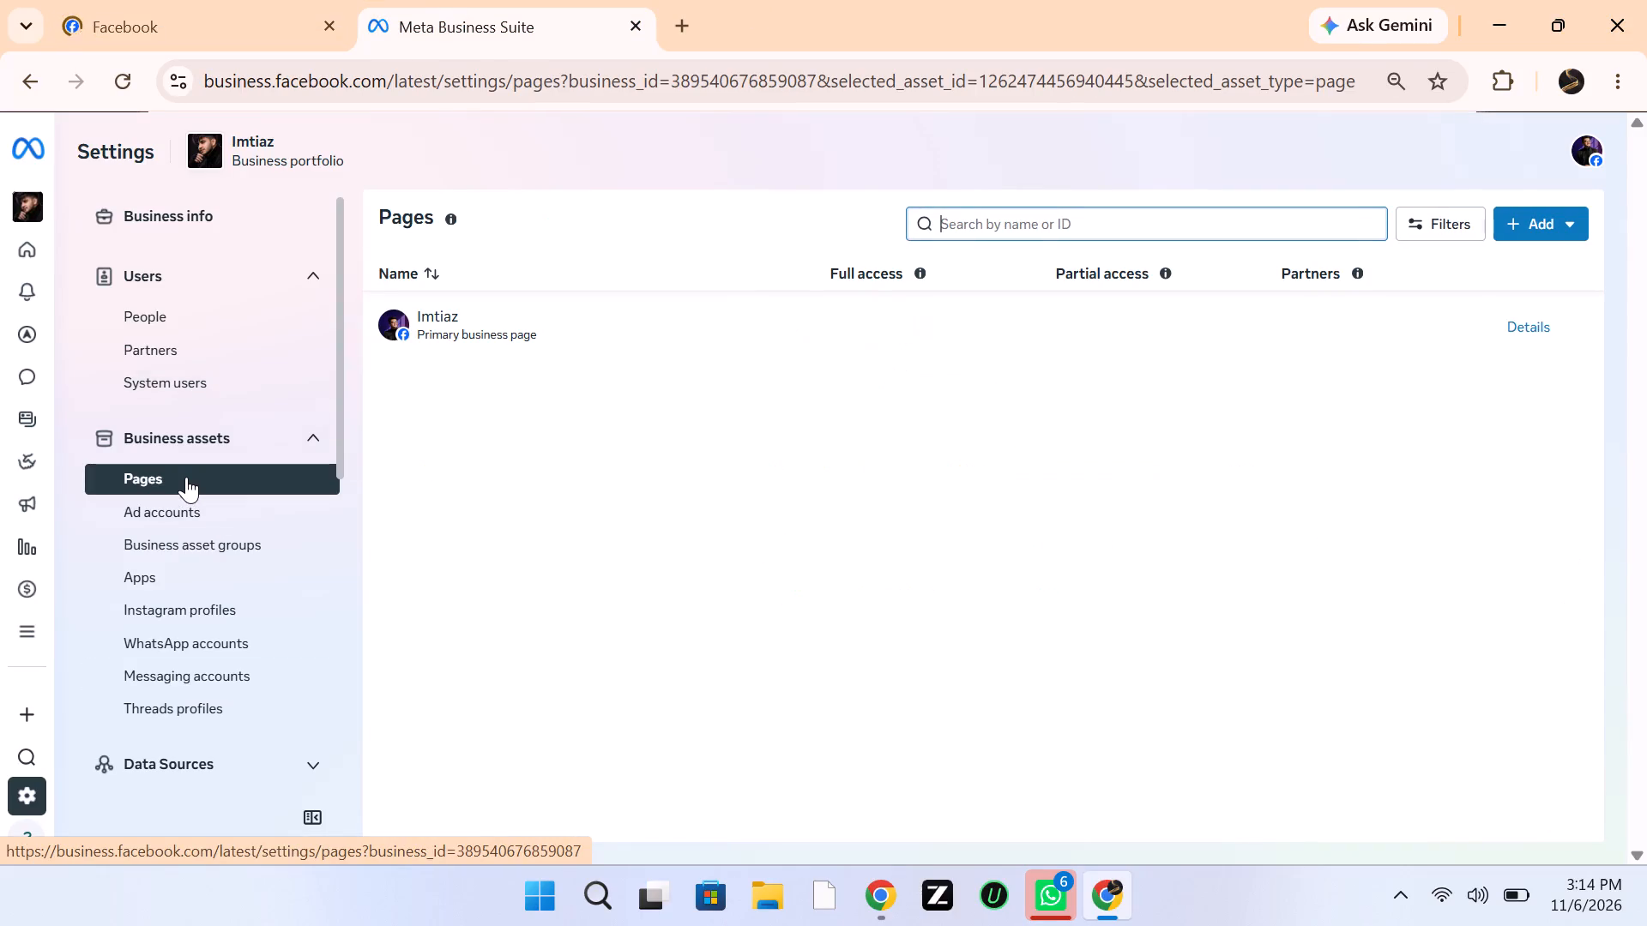
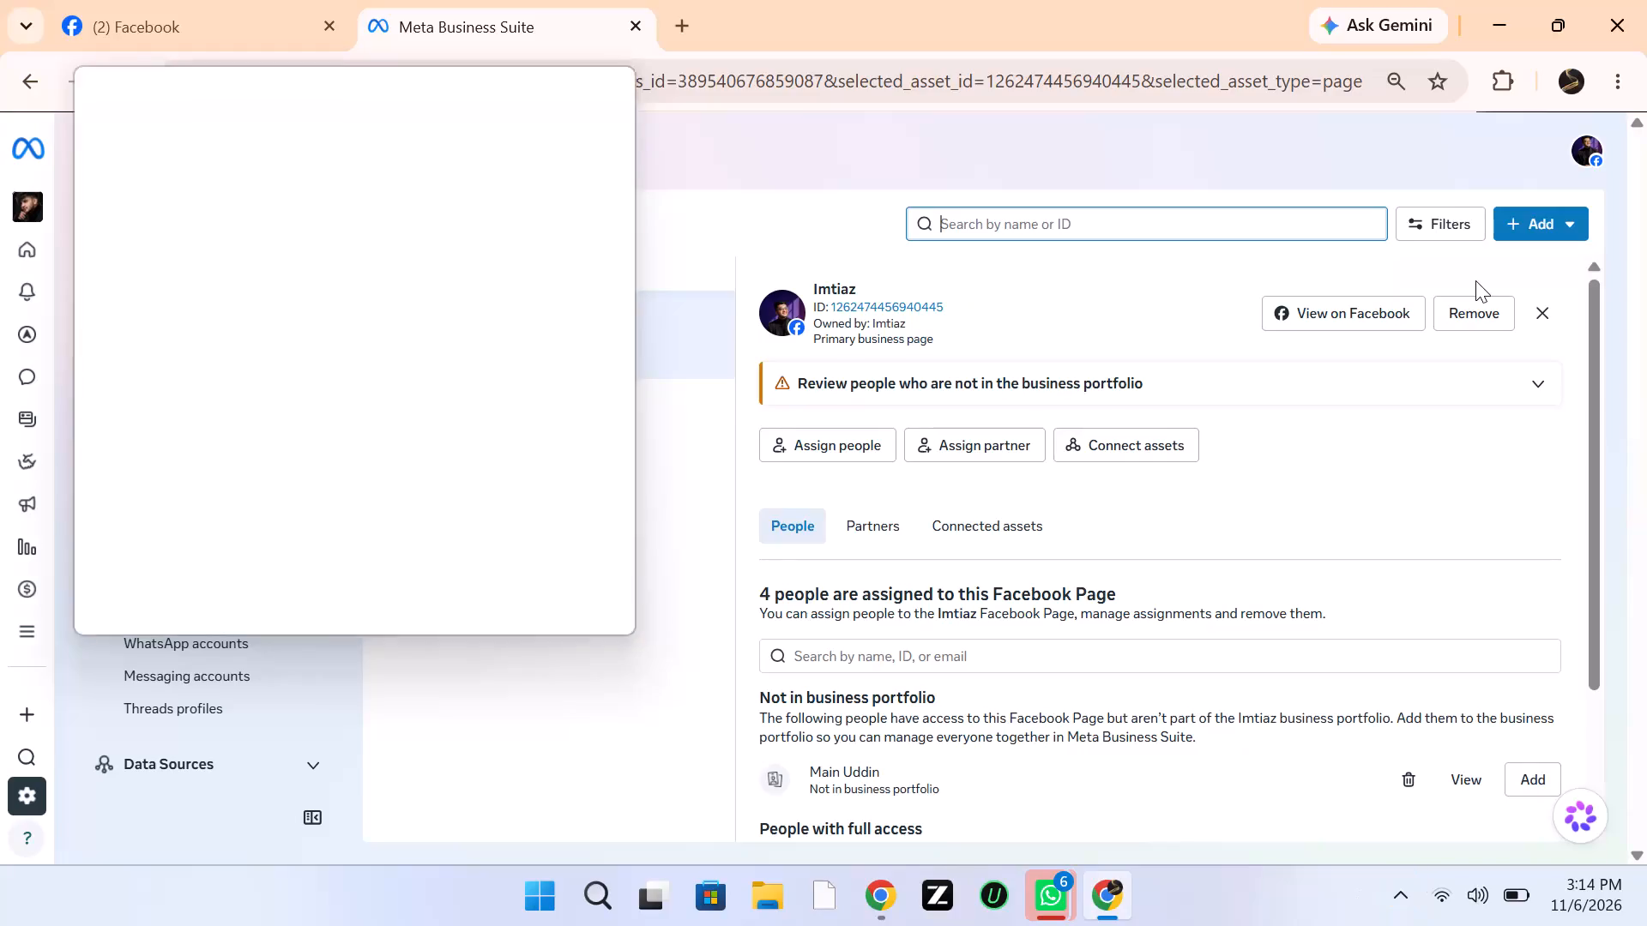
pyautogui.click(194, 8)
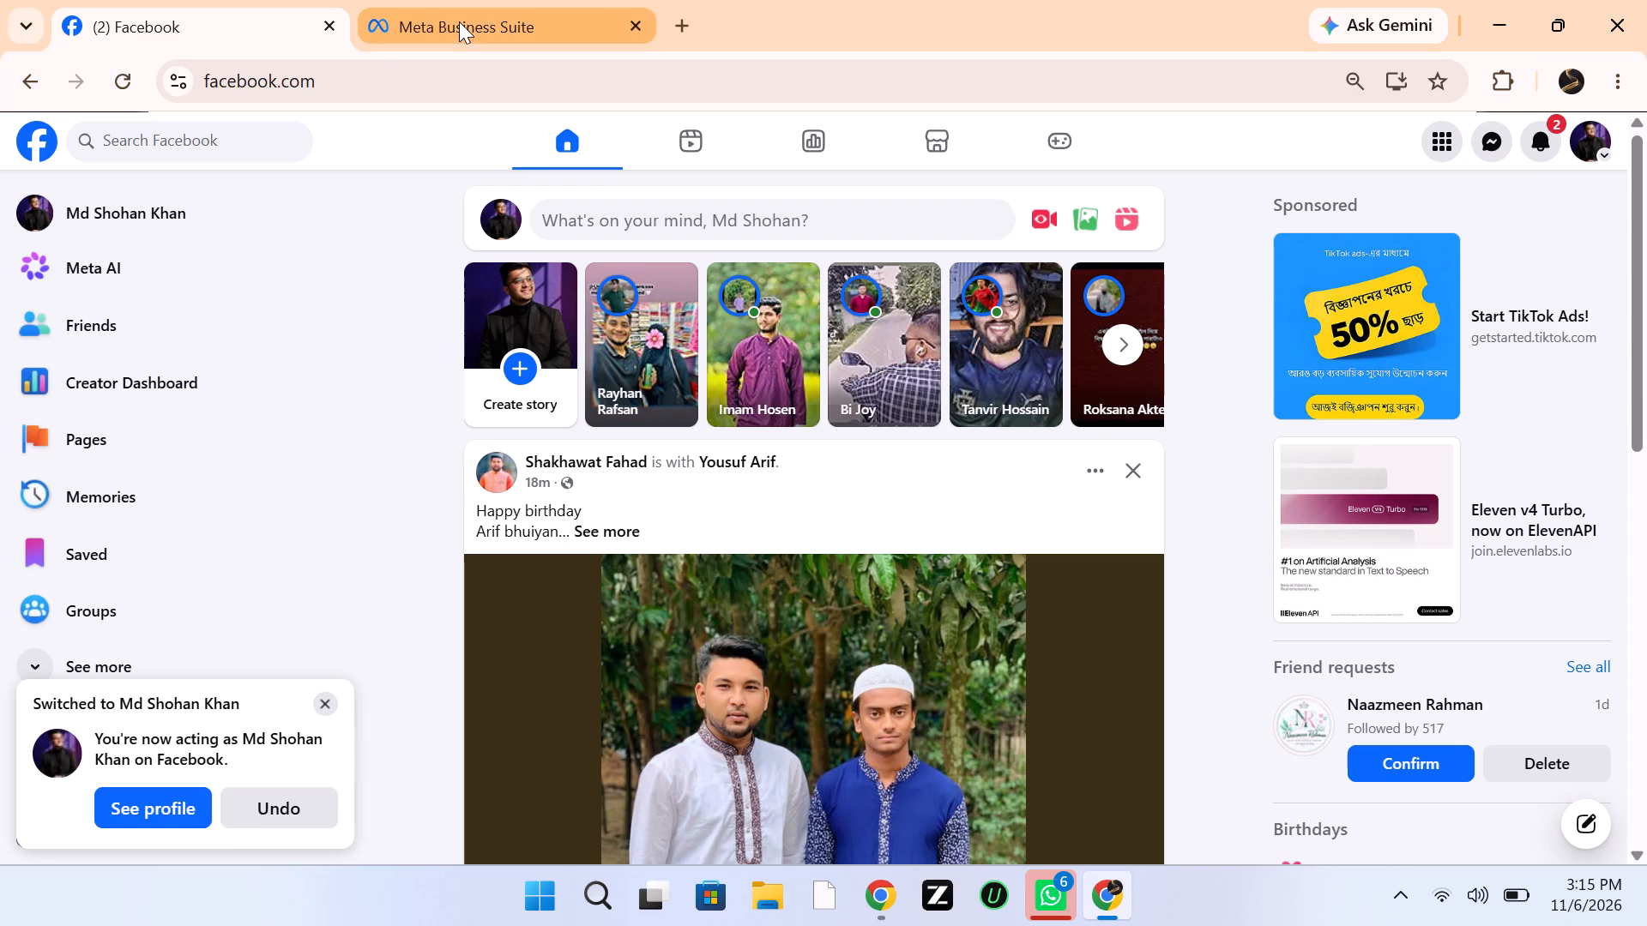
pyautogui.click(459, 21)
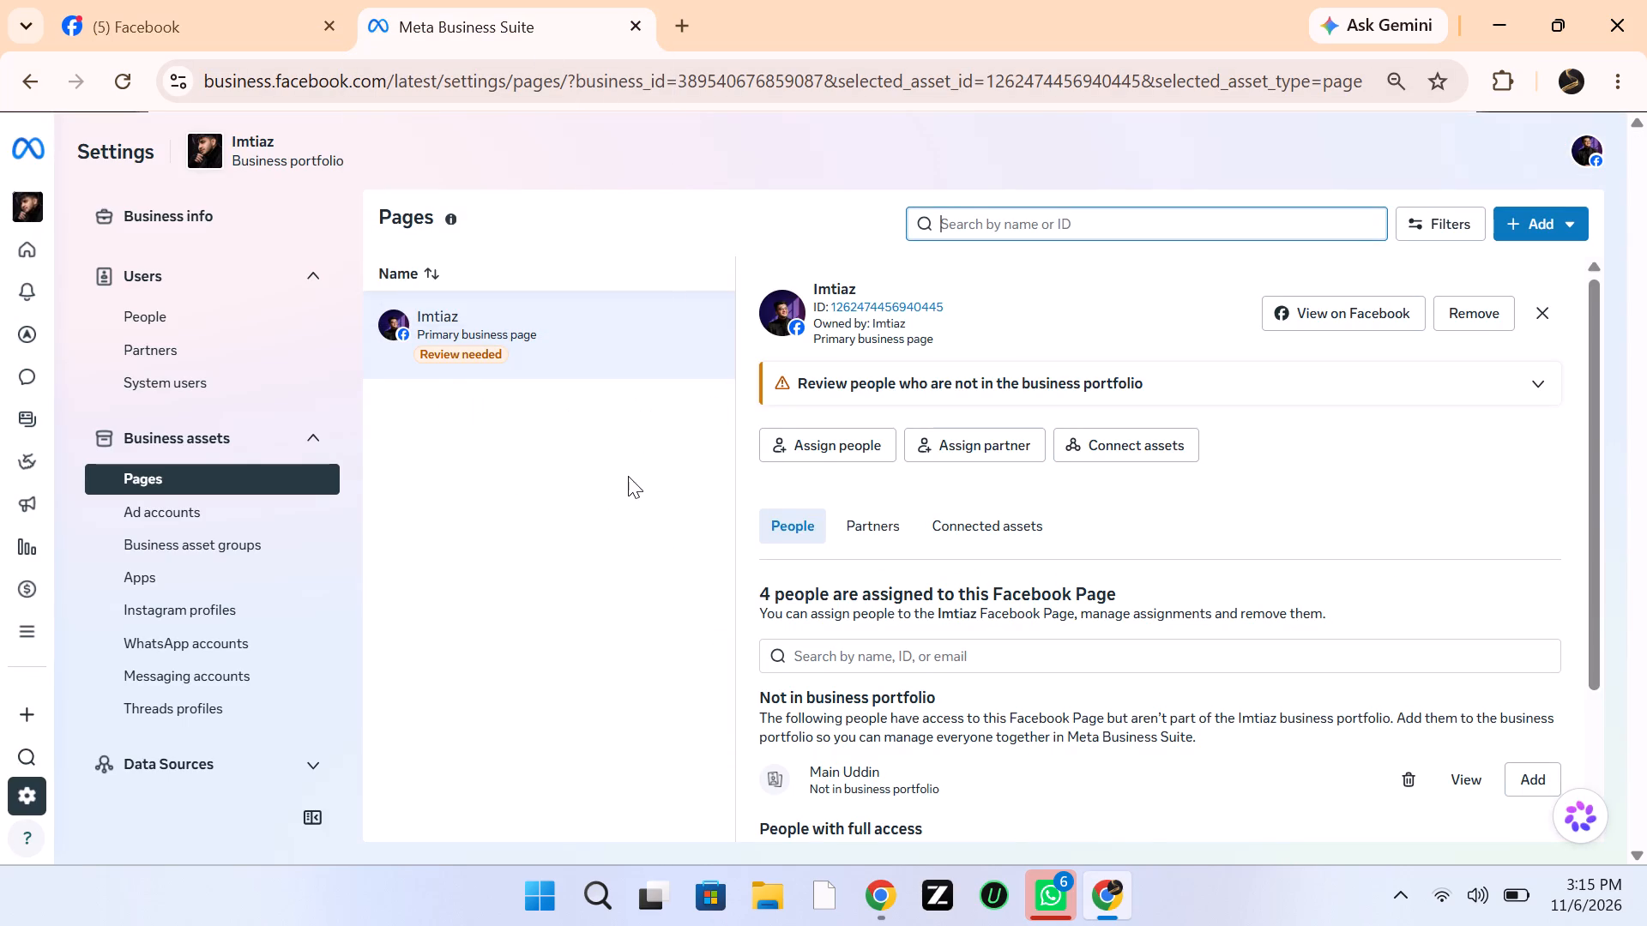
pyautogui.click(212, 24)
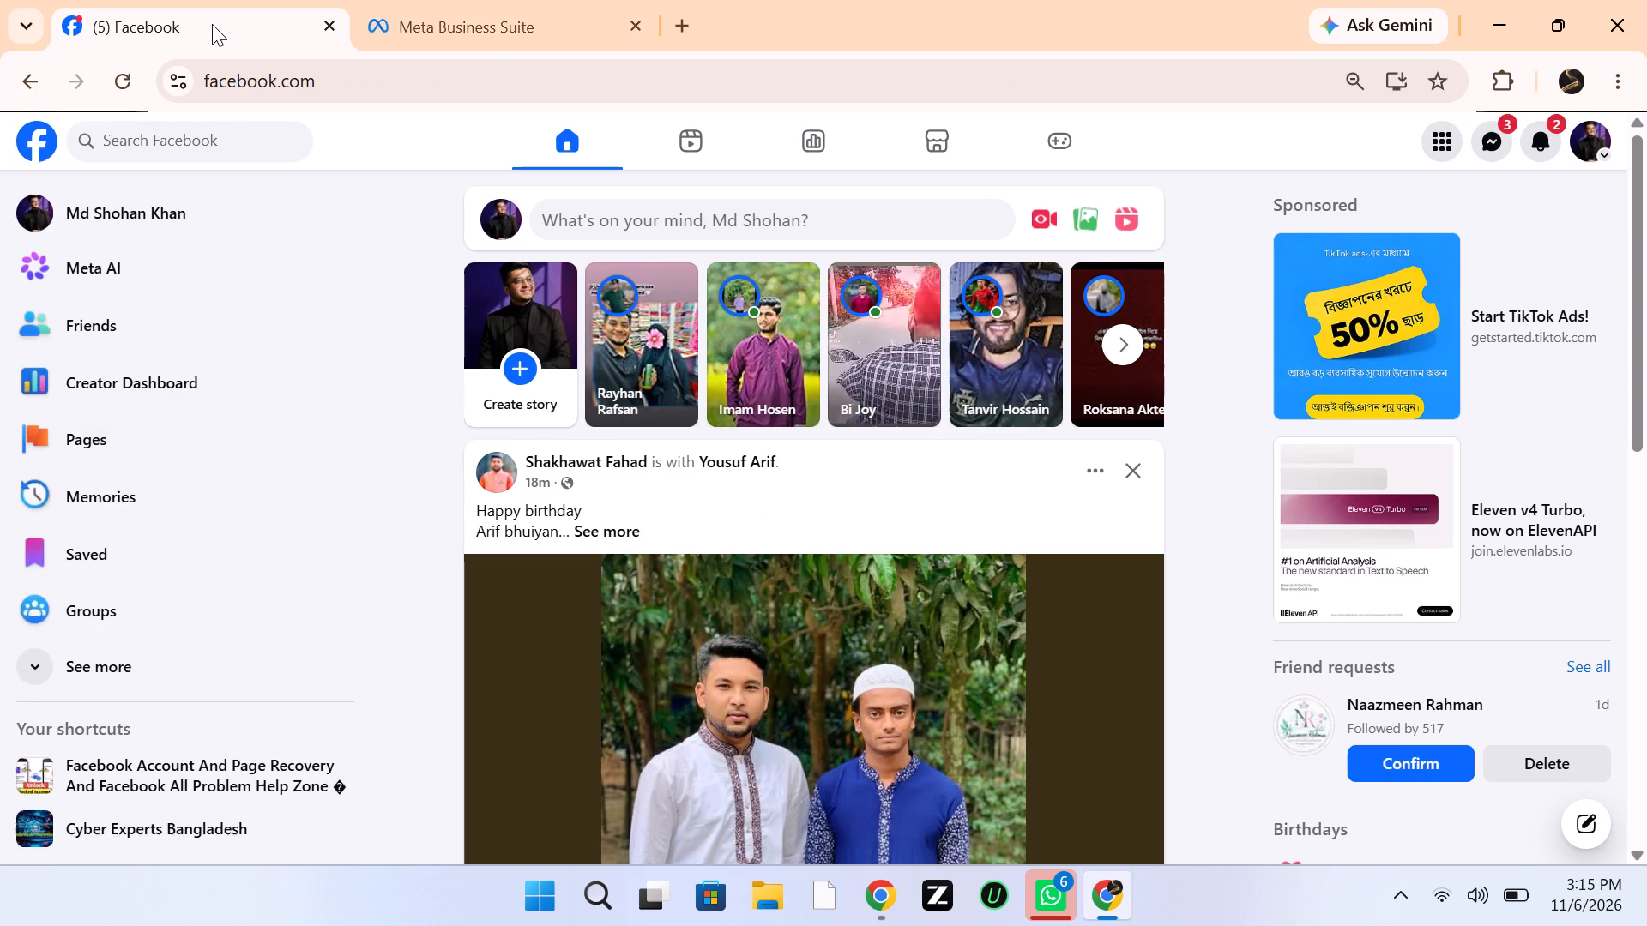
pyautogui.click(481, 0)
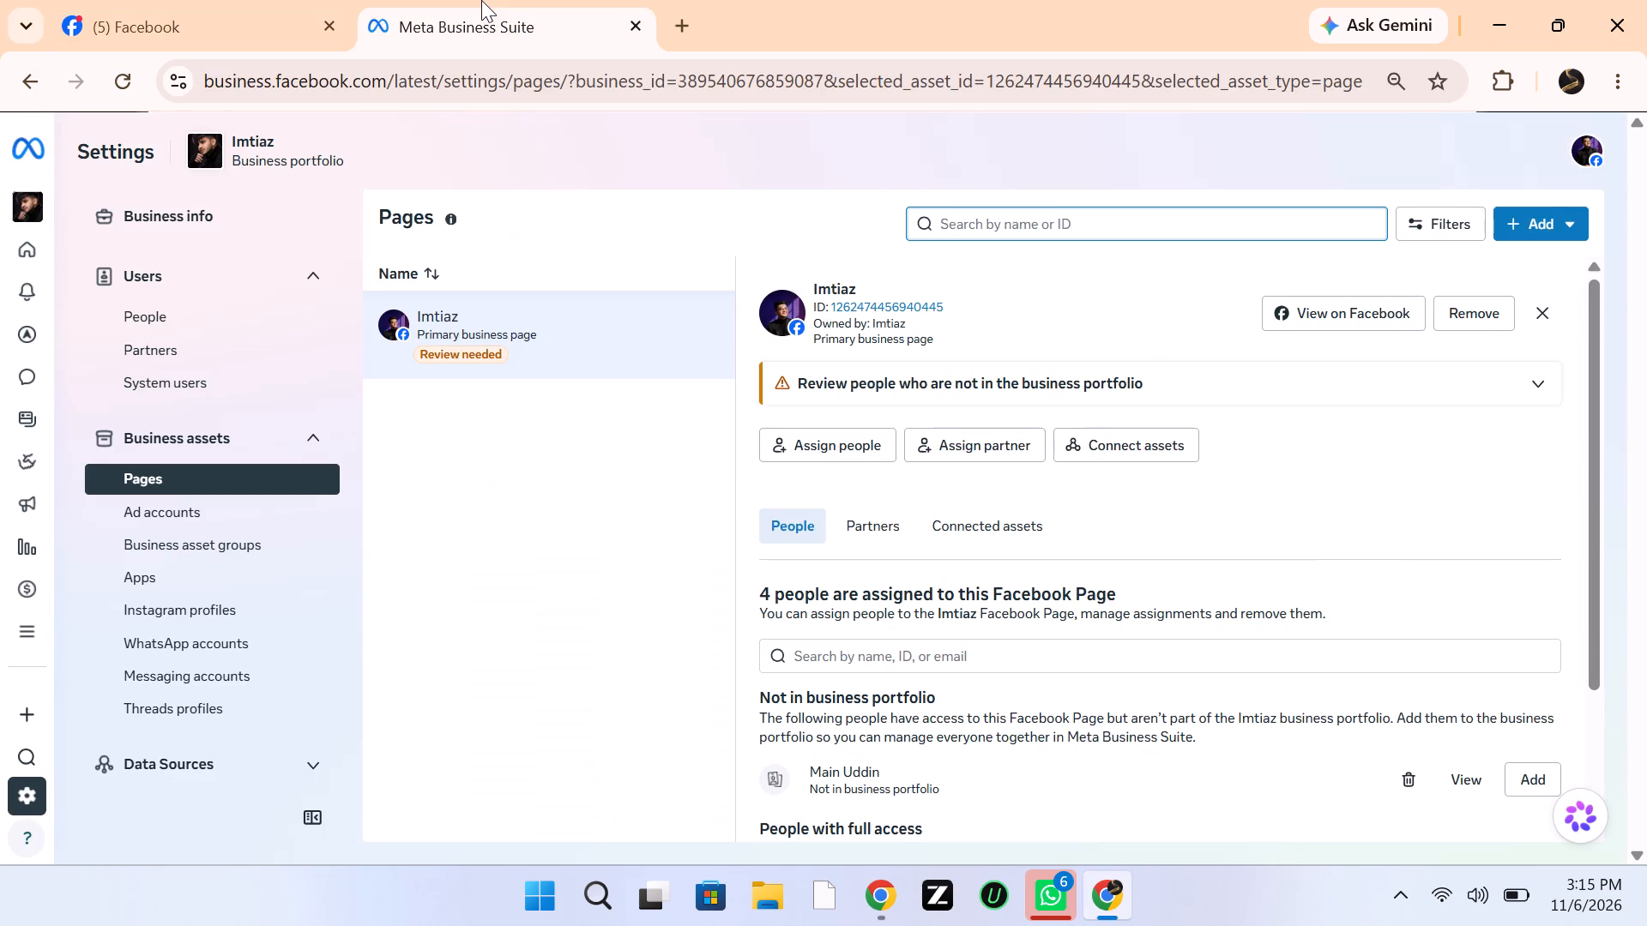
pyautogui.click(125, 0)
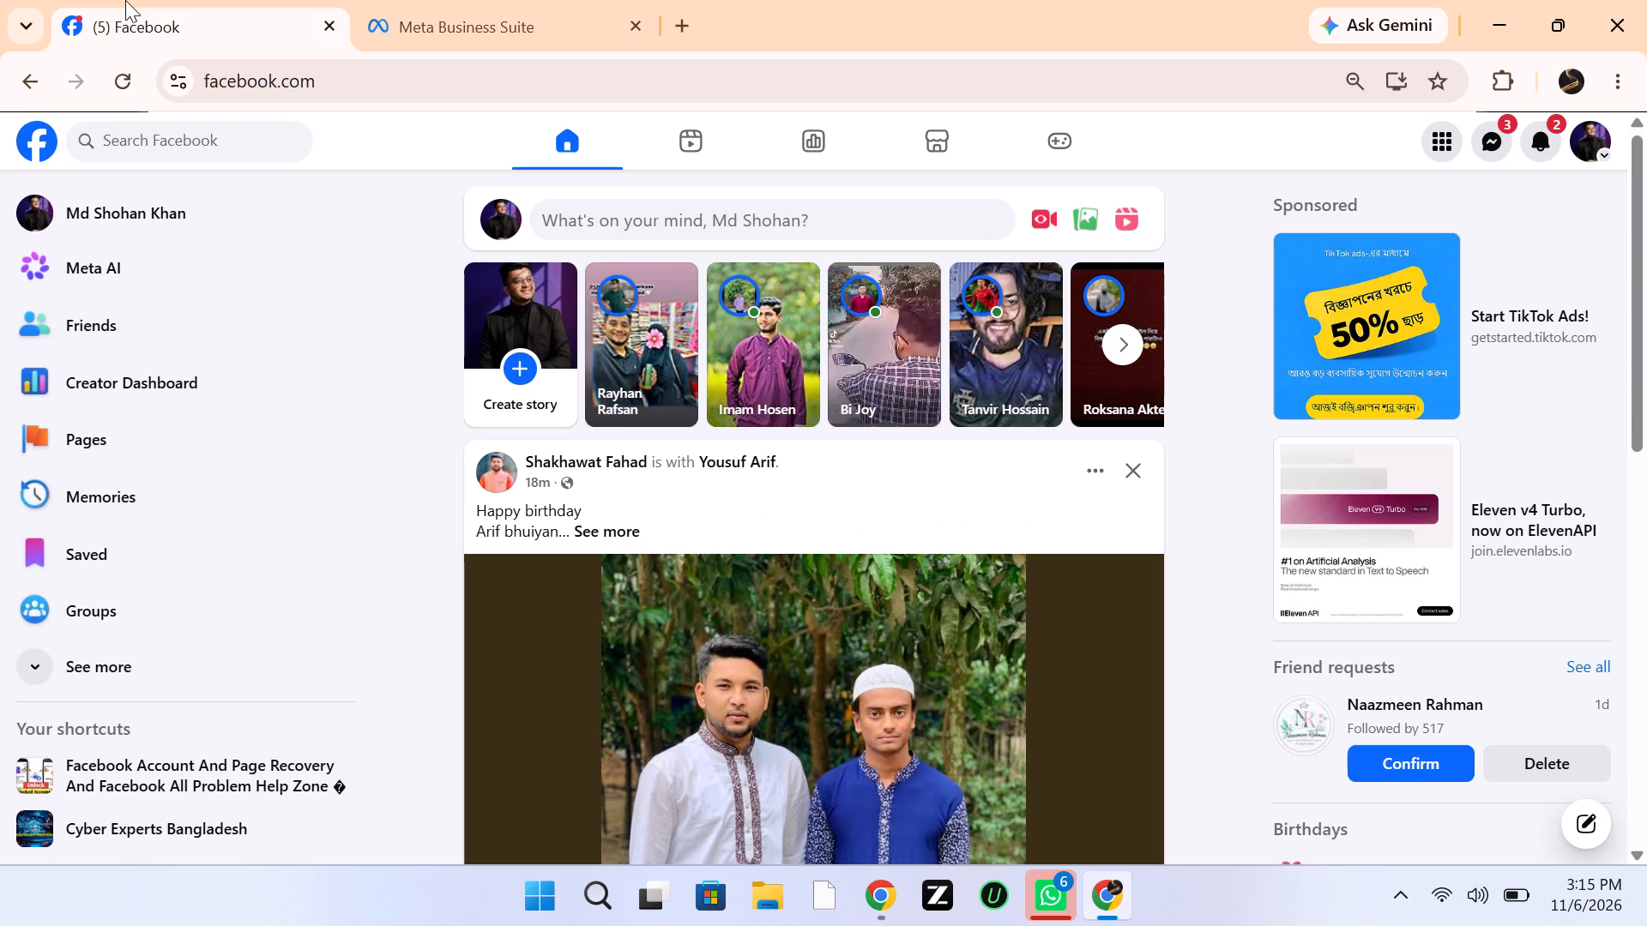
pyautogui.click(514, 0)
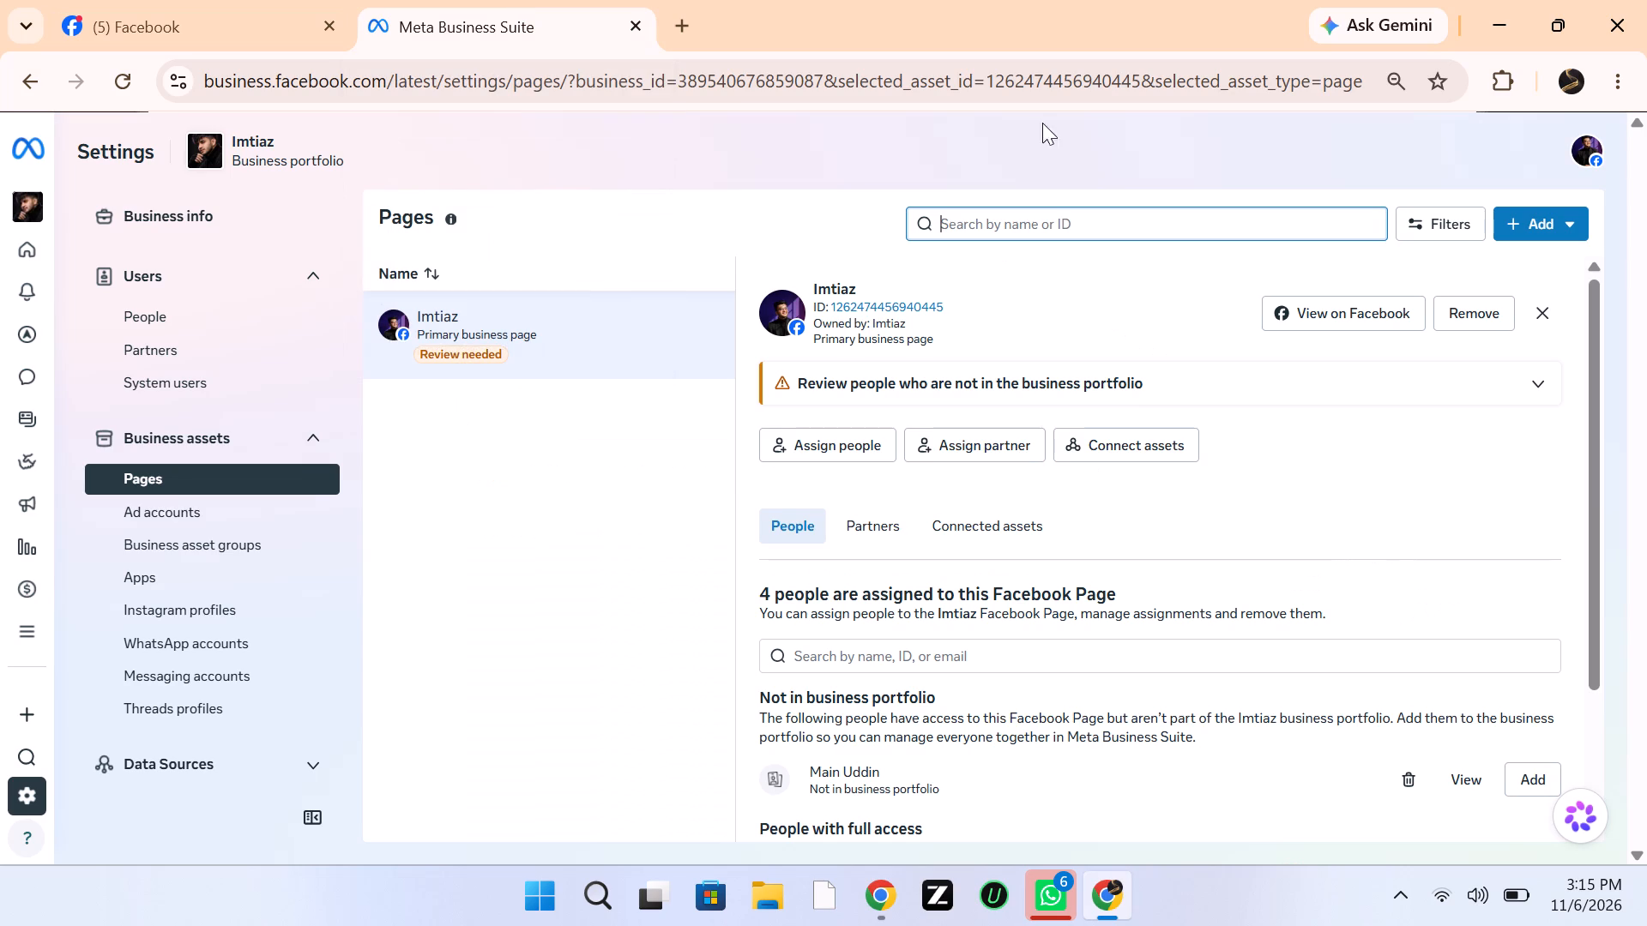
# Try to remove the Imtiaz primary business page from the Imtiaz business portfolio.
pyautogui.click(1487, 315)
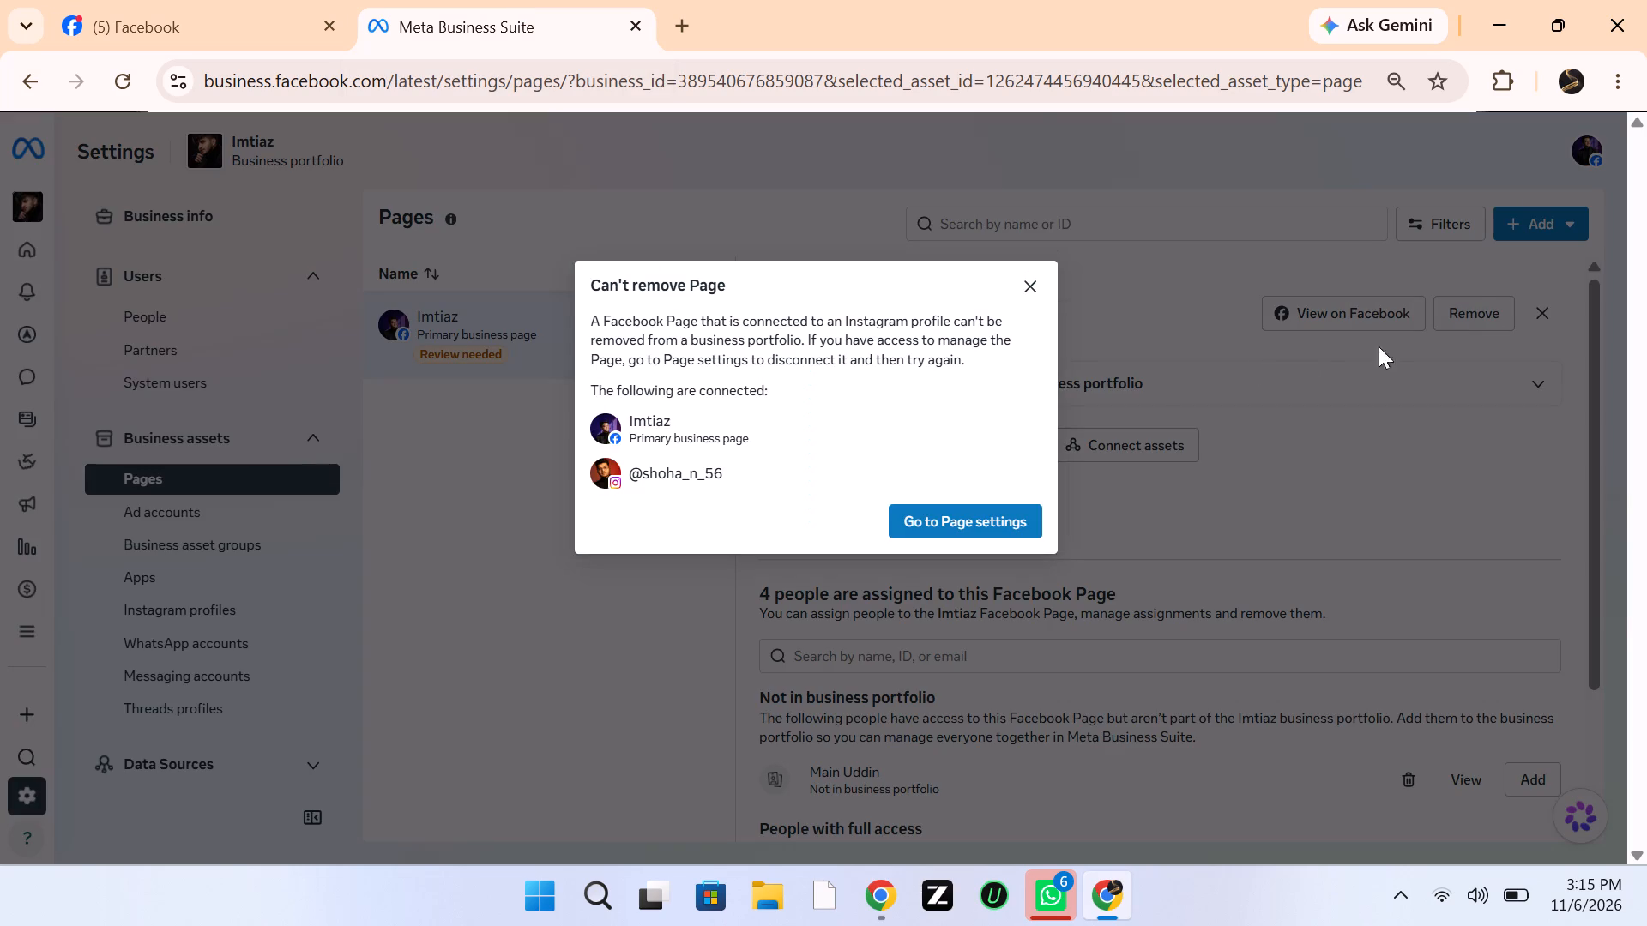
# Go to the Page settings from the removal notice and select the Imtiaz business with 3 ad accounts and 2 Pages.
pyautogui.click(964, 525)
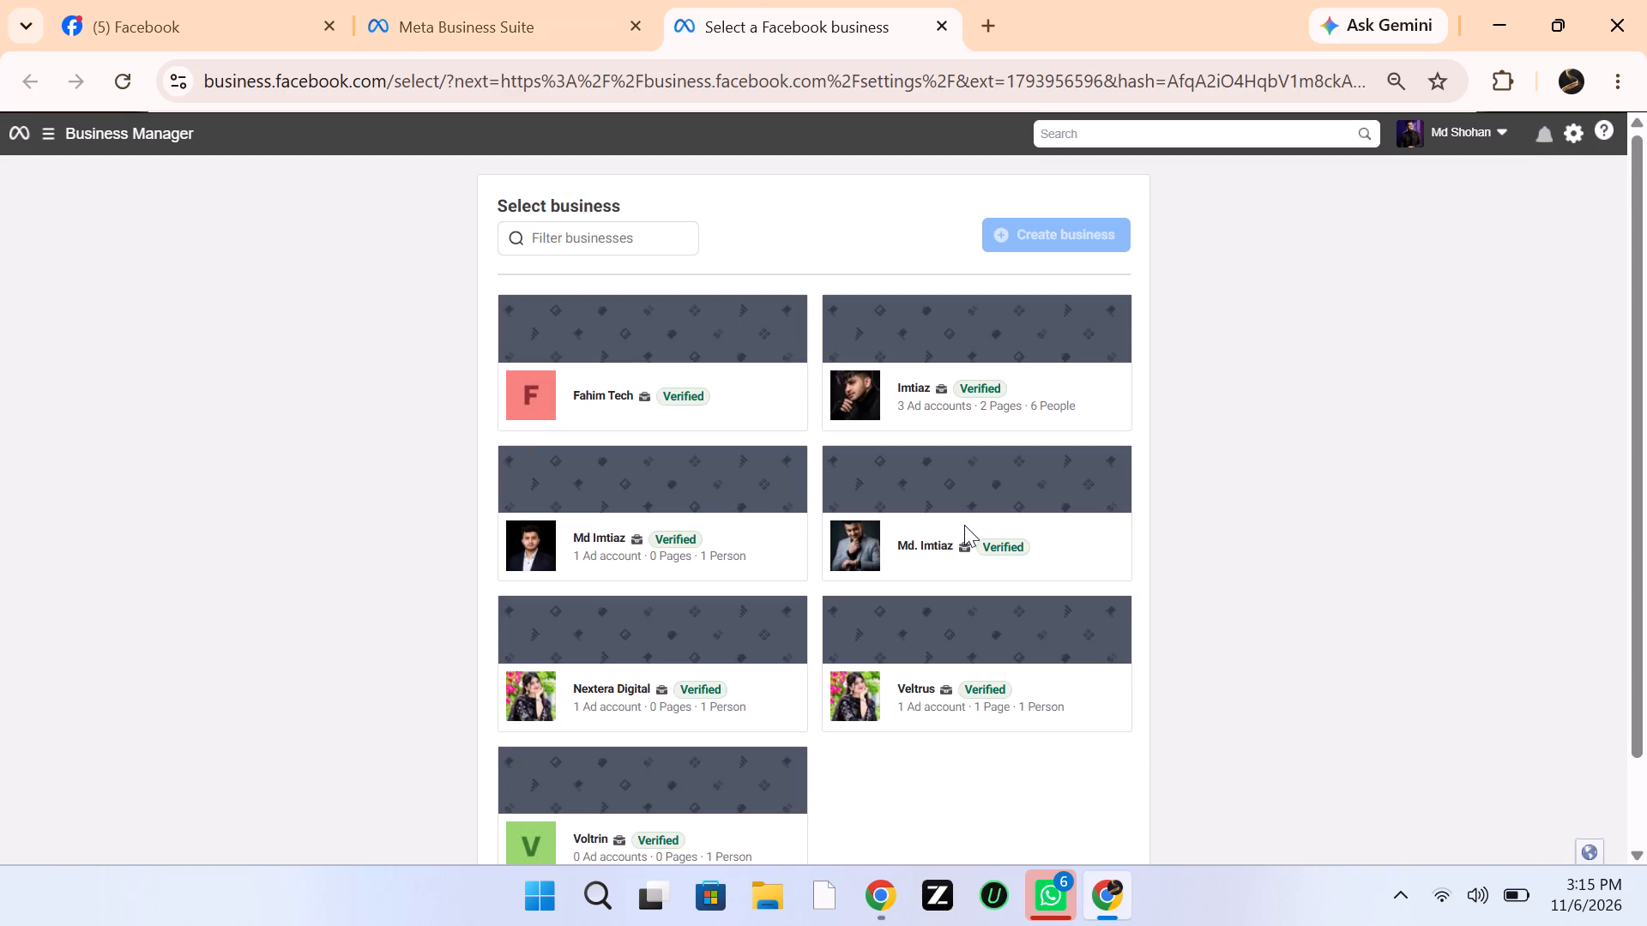
pyautogui.click(962, 341)
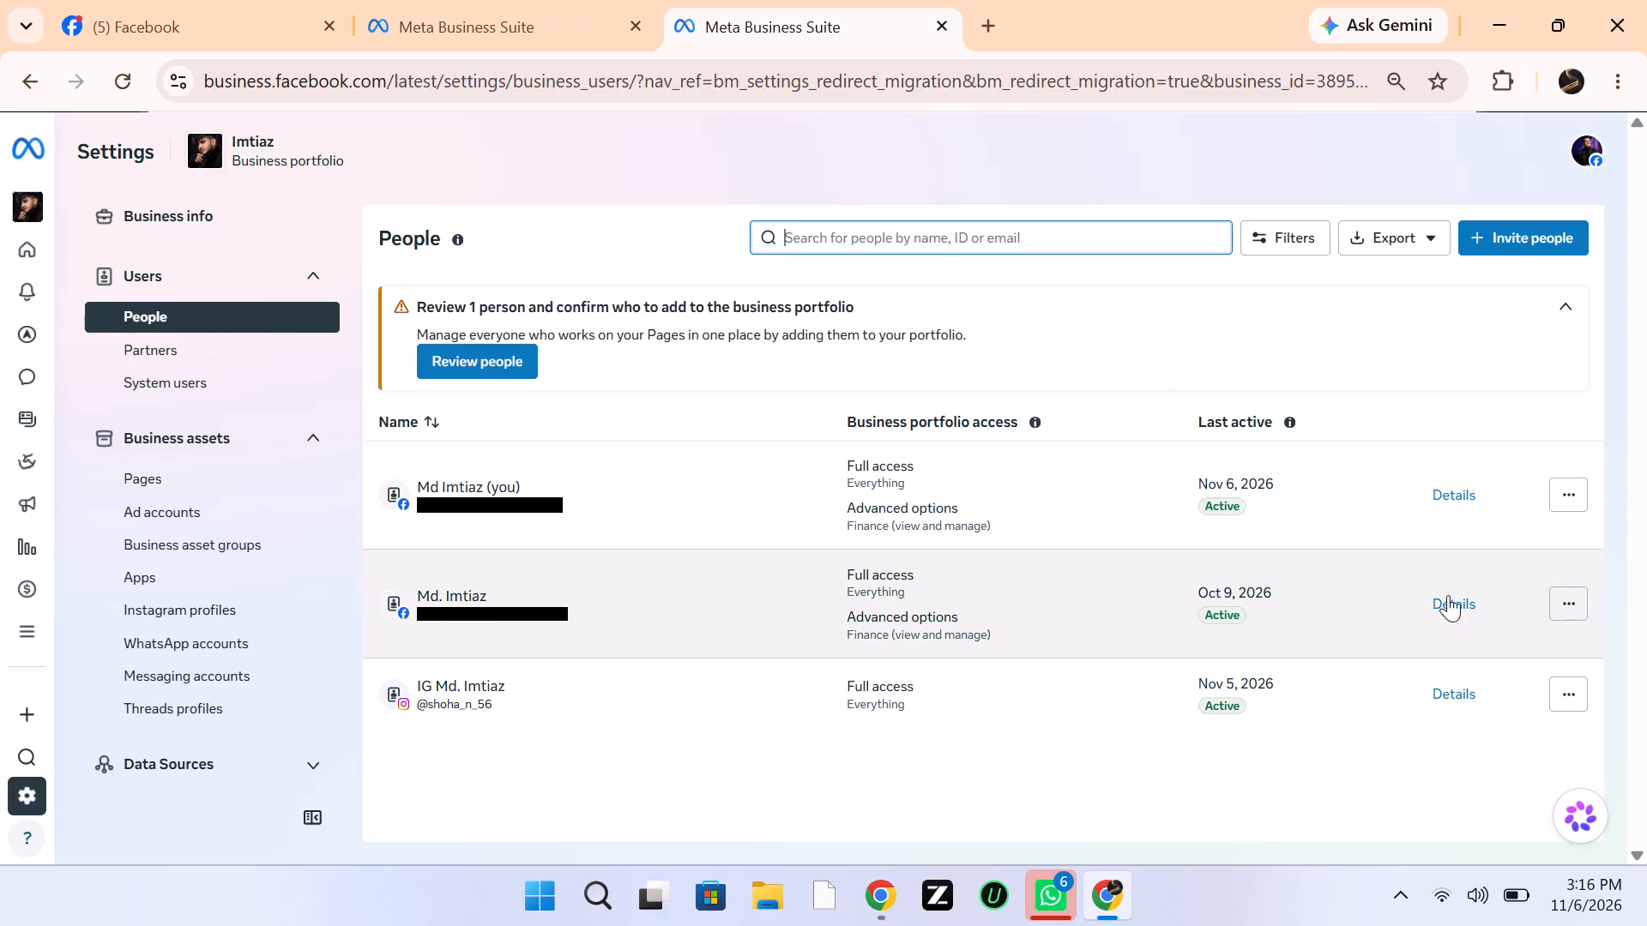
# Remove the second person in the People list, the one last active Oct 9, 2026, from the business portfolio.
pyautogui.click(1573, 606)
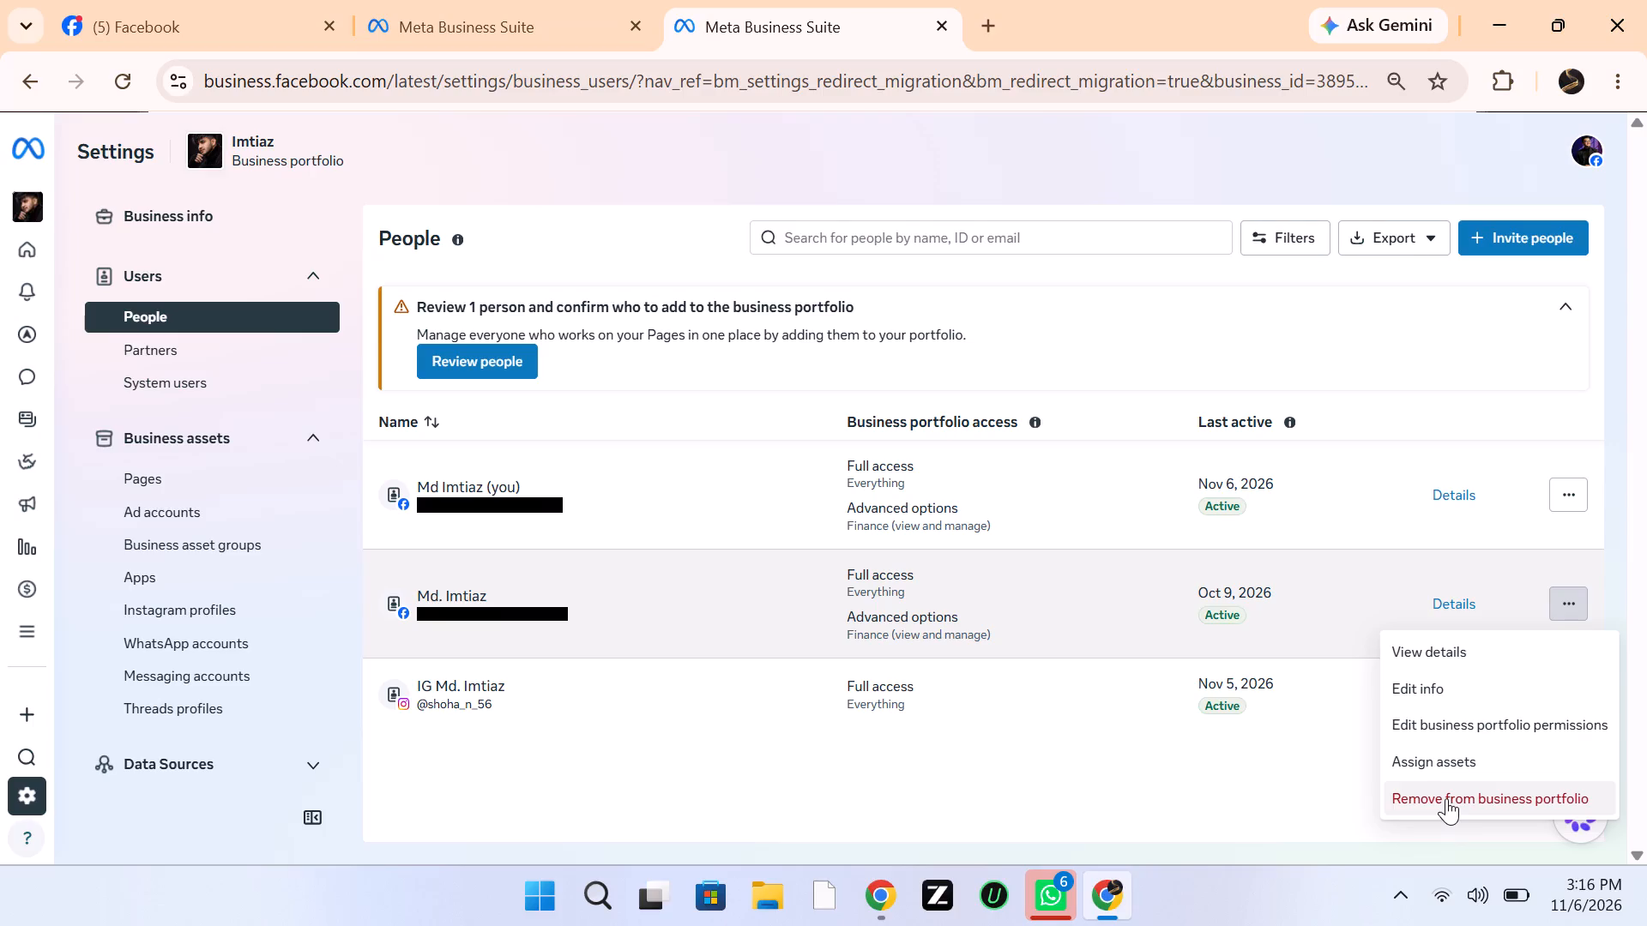
pyautogui.click(1403, 808)
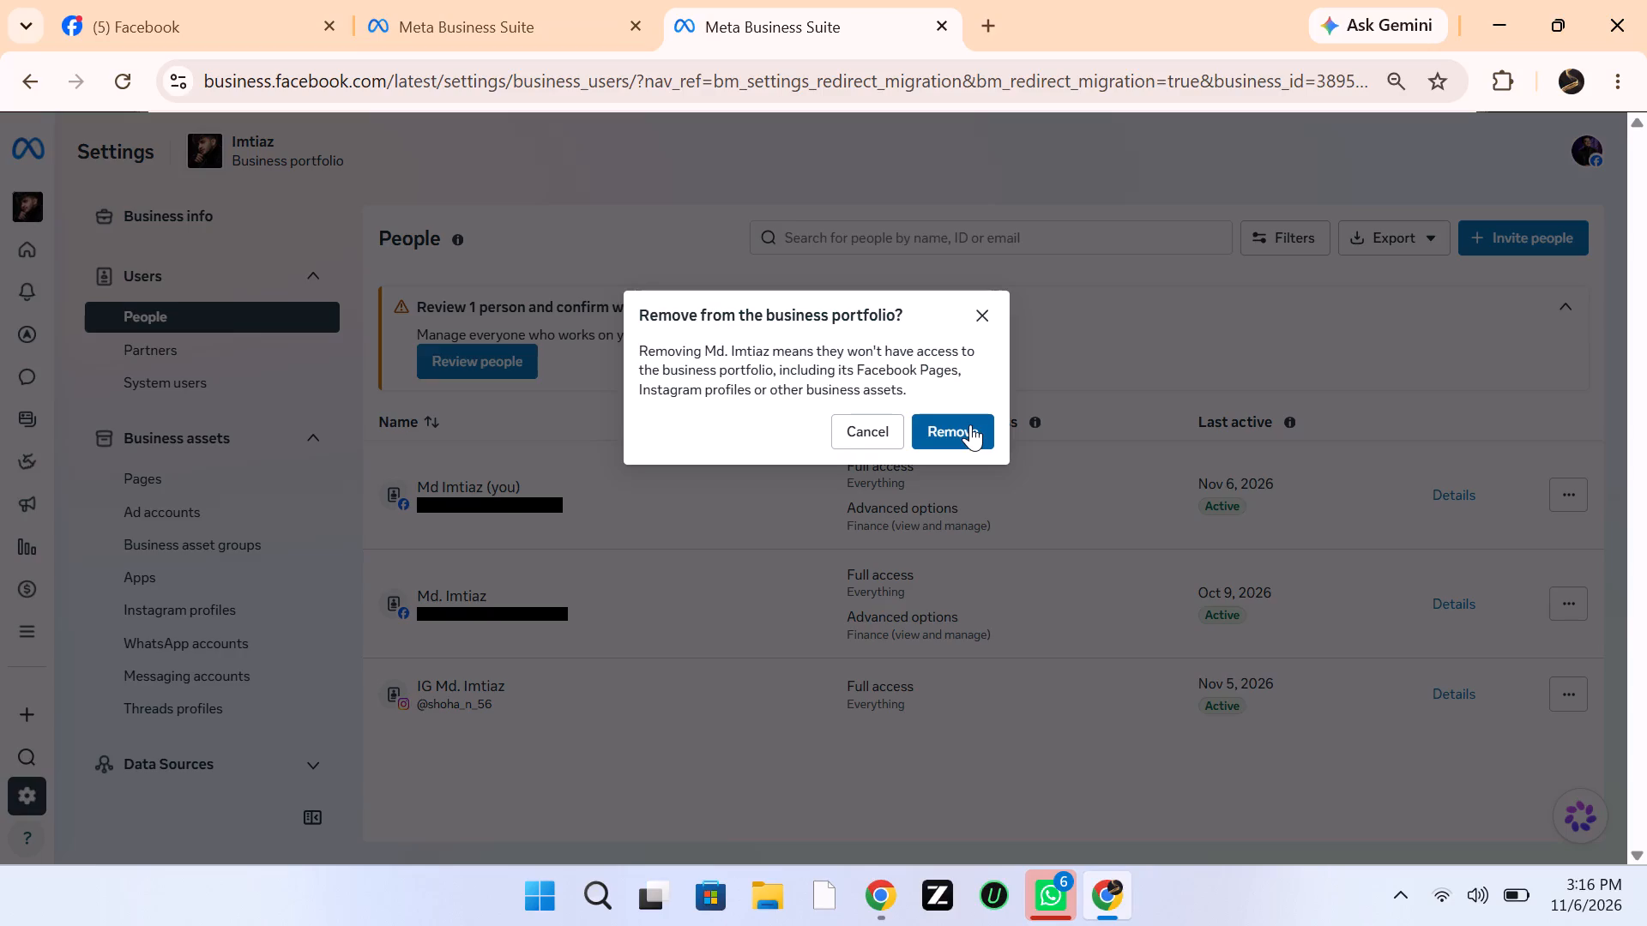
pyautogui.click(970, 424)
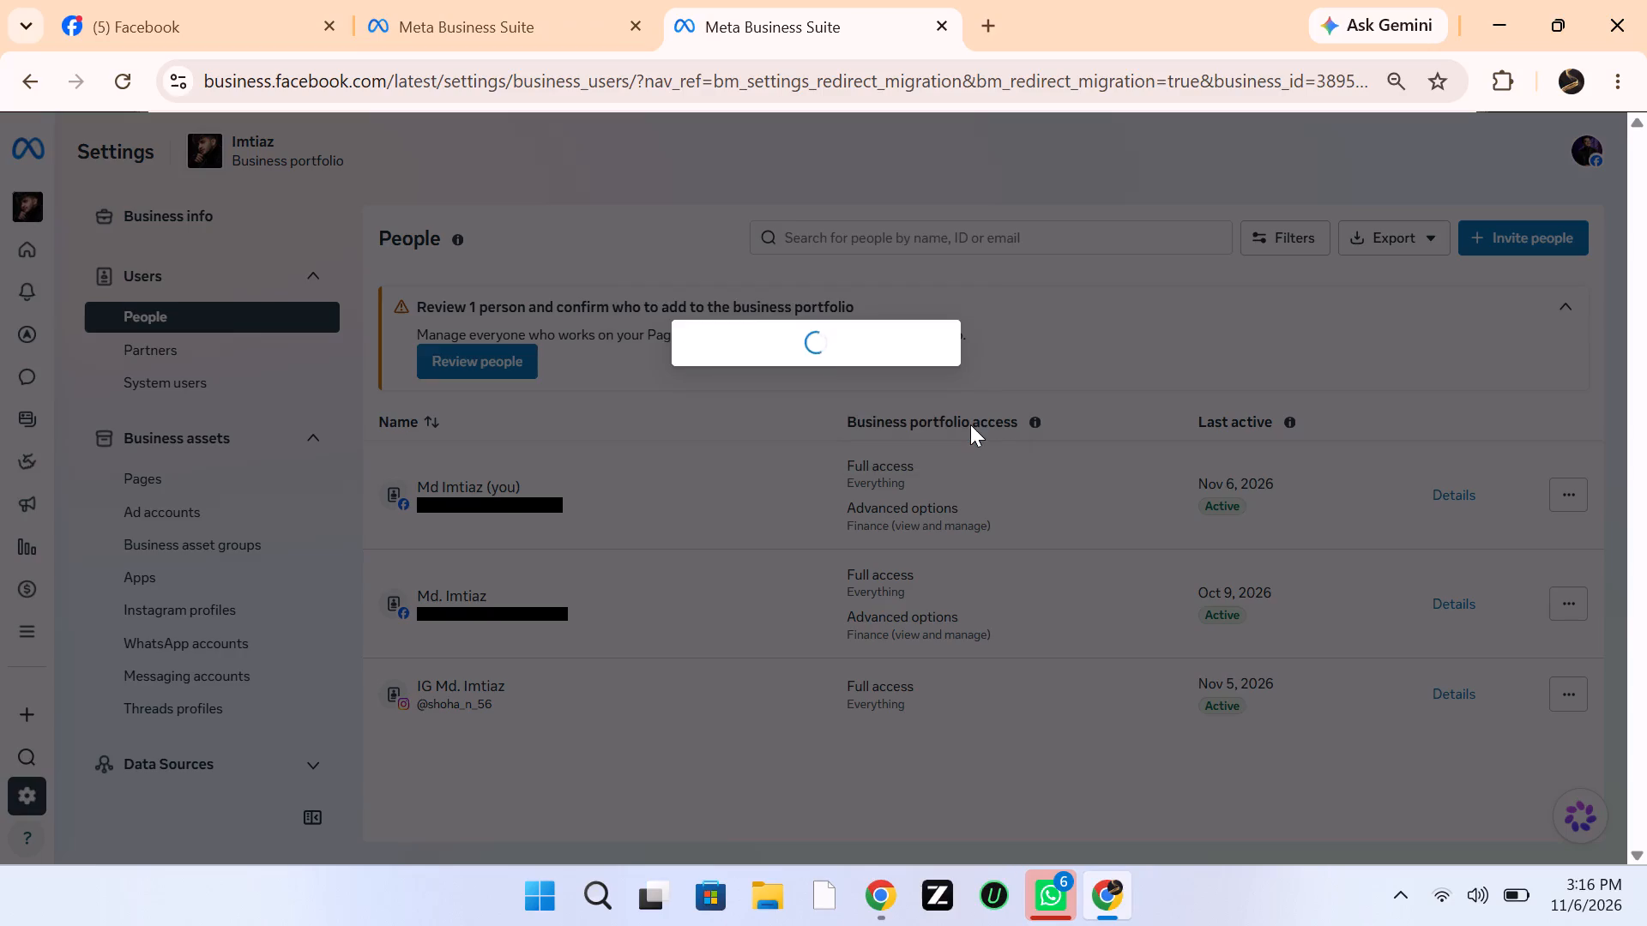
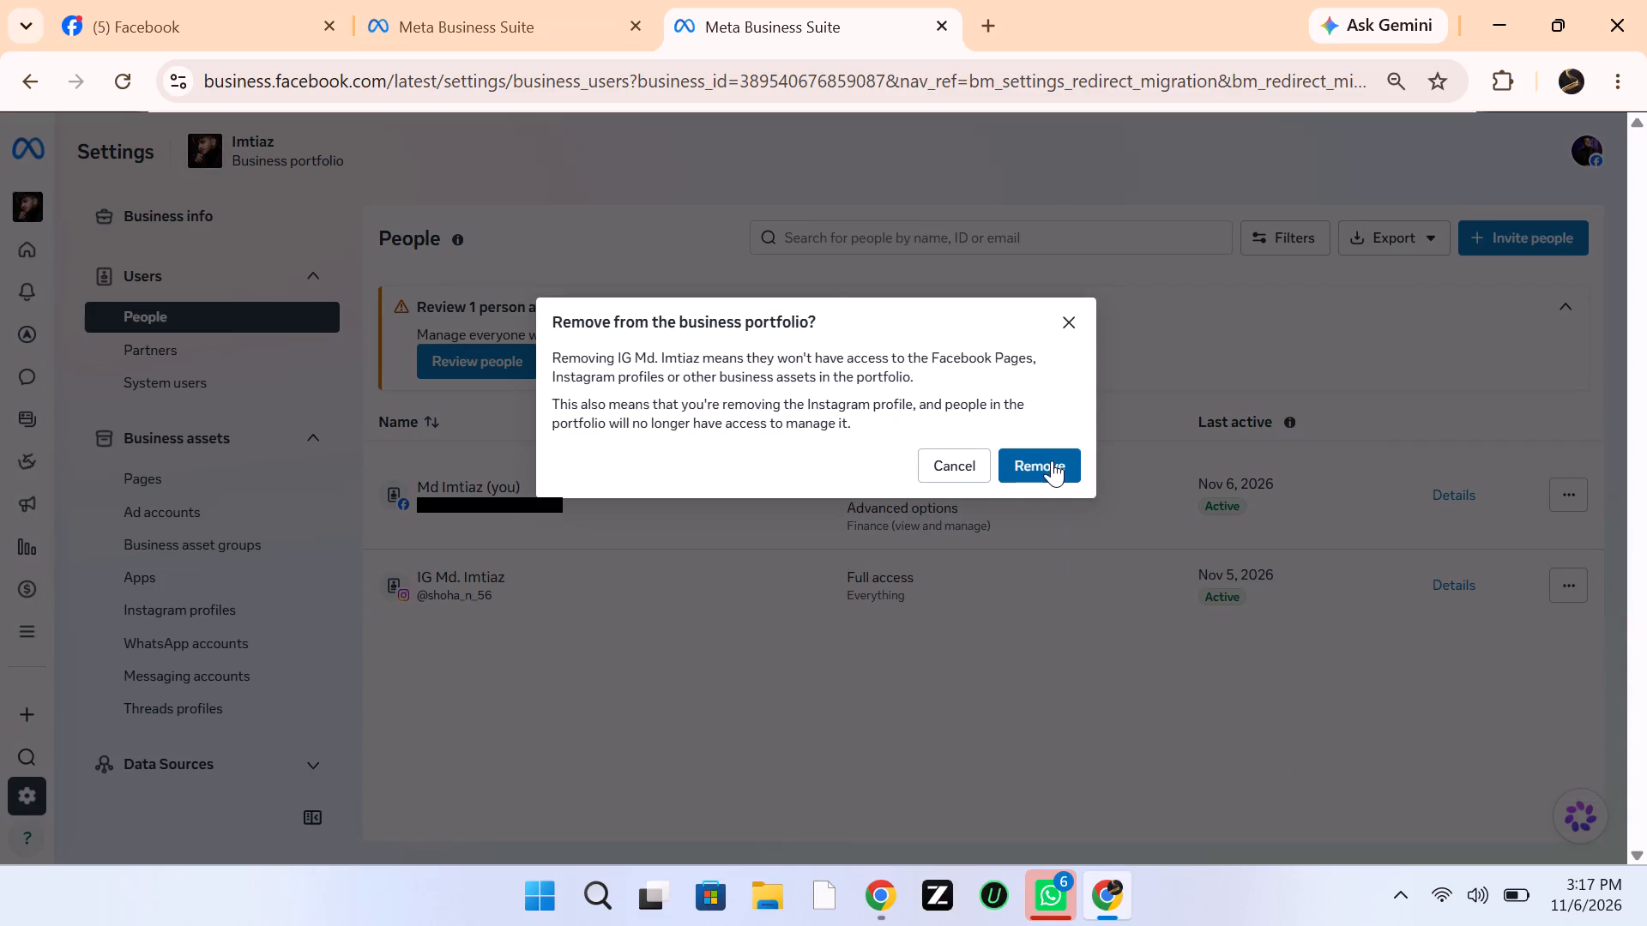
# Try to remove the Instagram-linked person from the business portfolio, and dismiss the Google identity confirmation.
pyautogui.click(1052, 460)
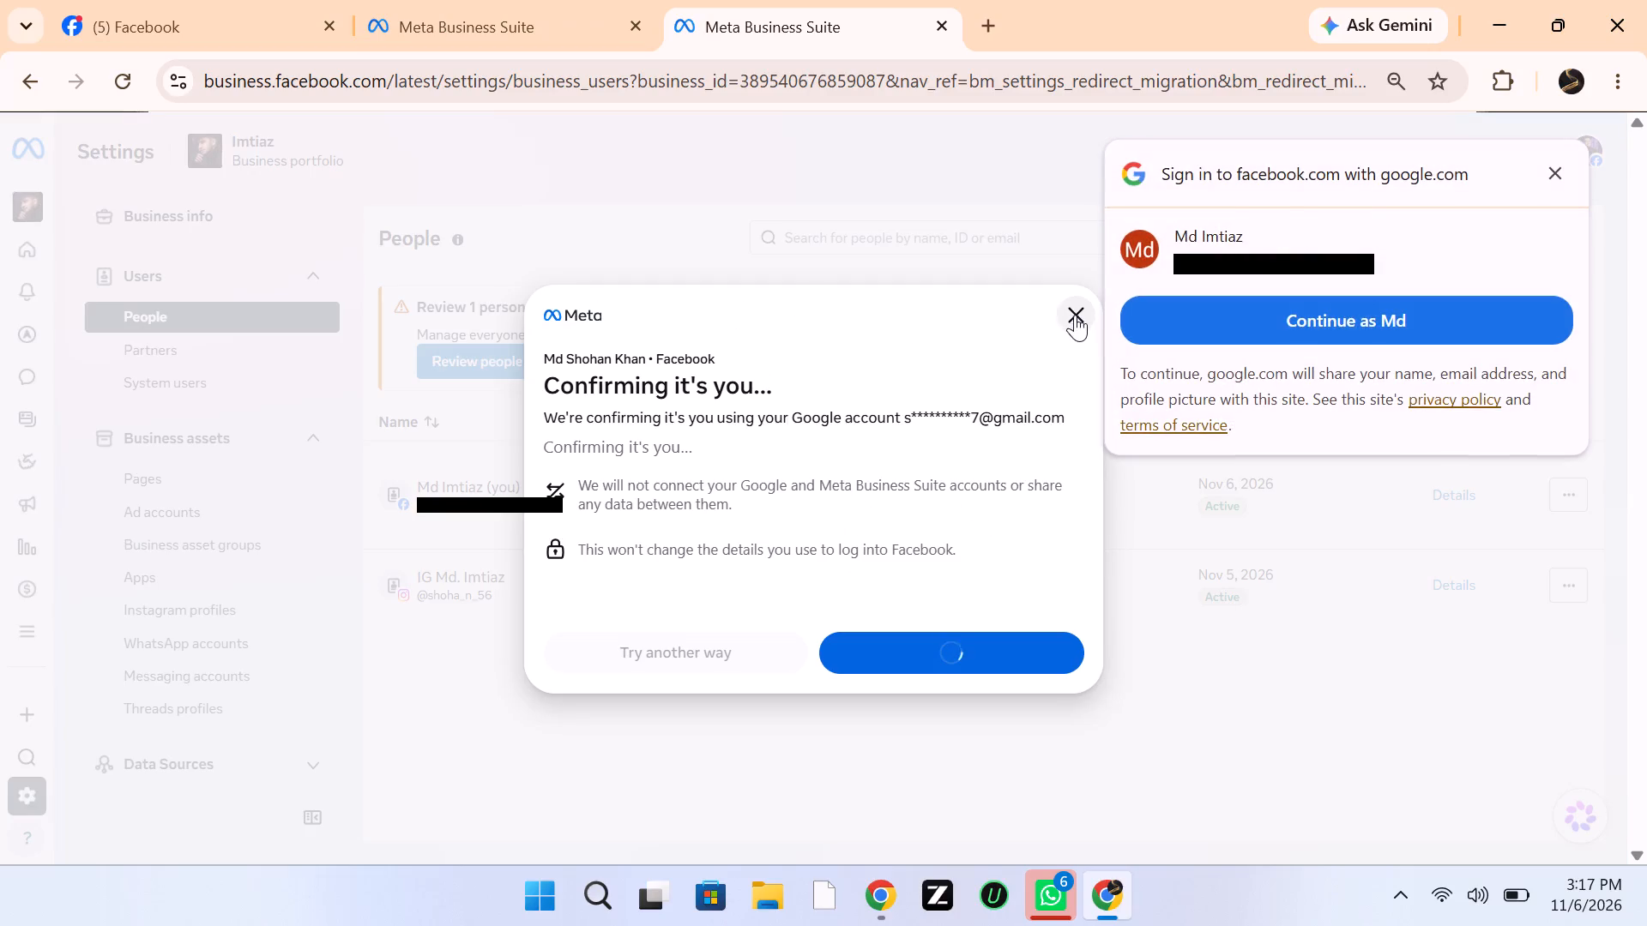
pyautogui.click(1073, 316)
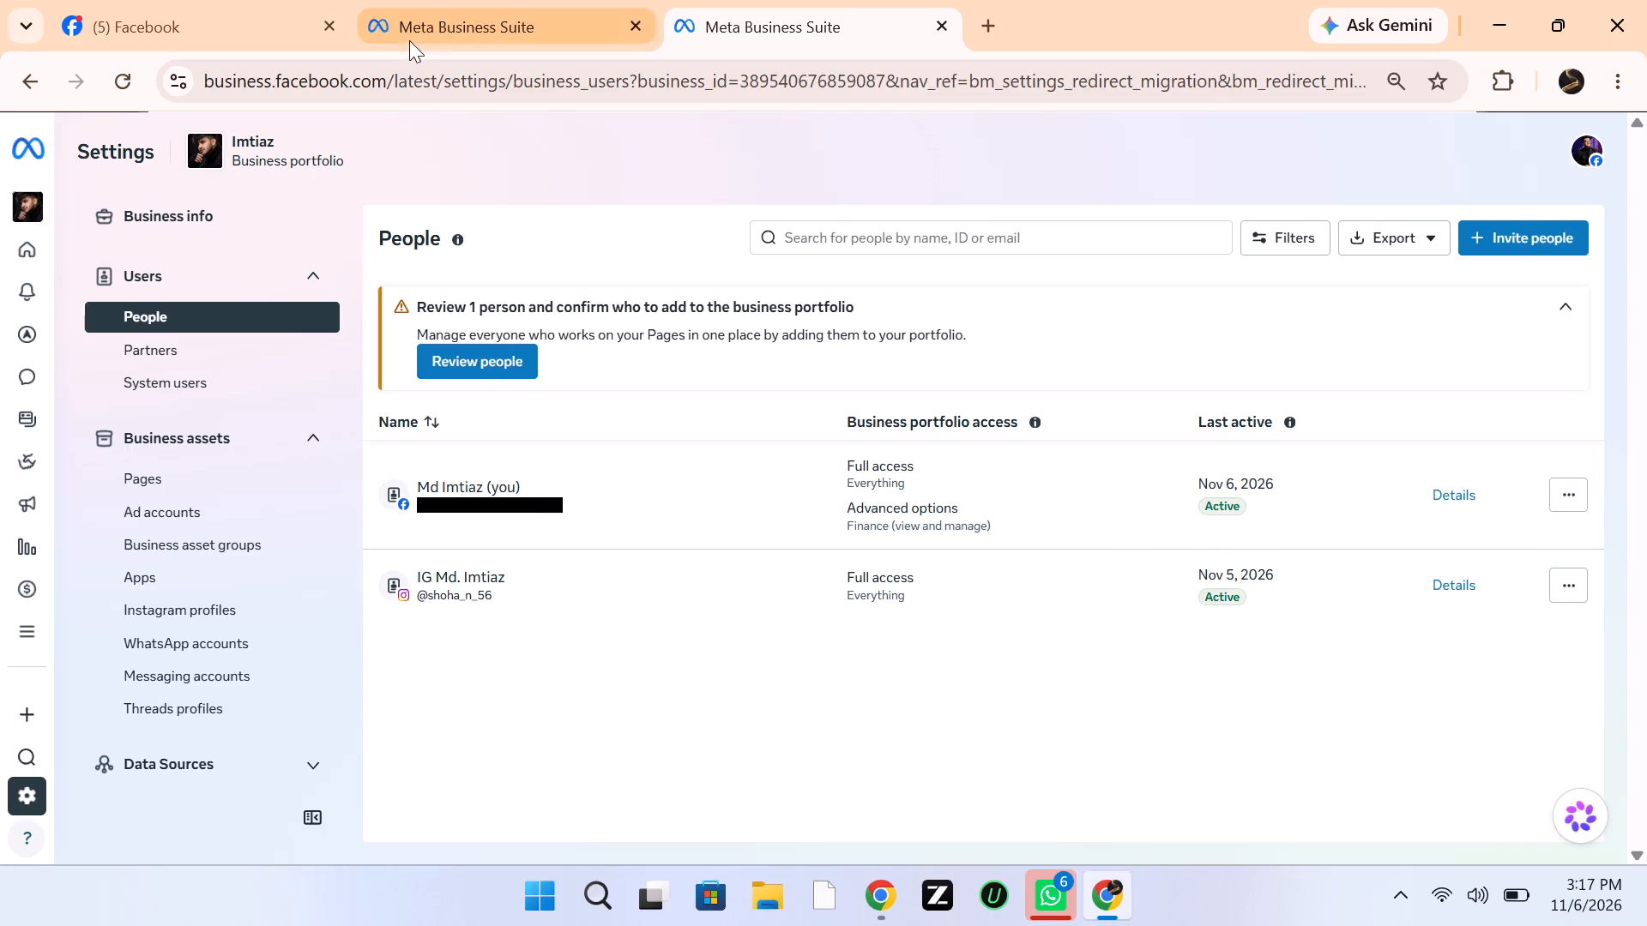
# Reload the People settings page of the business portfolio to check the current list of people.
pyautogui.click(127, 72)
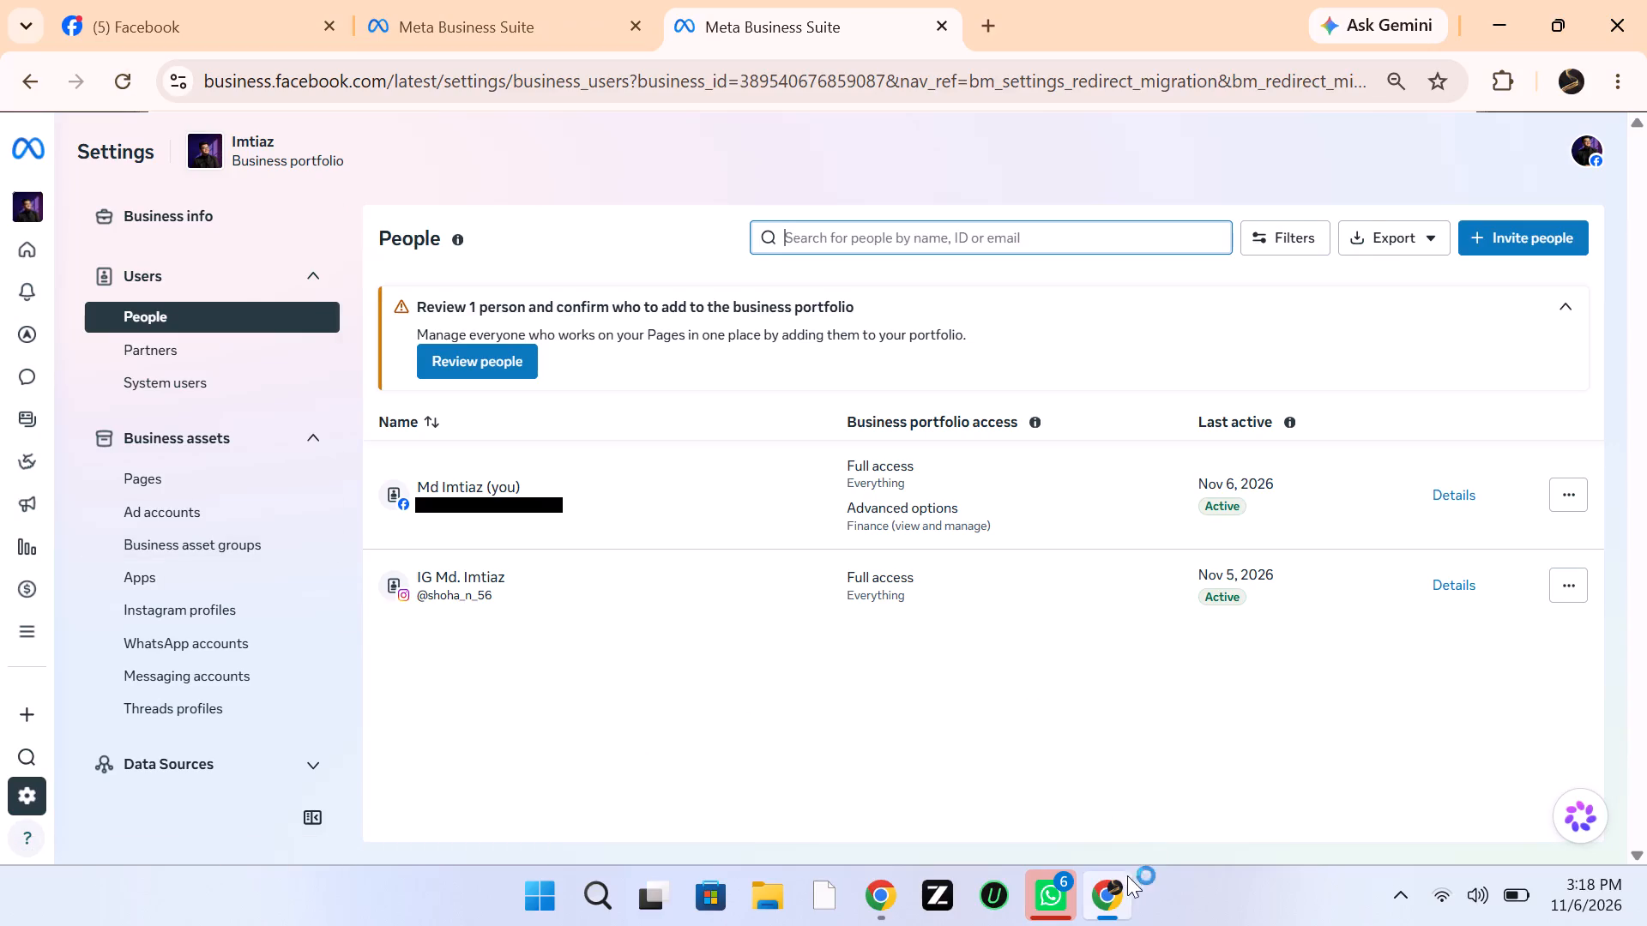
# Switch to the other Chrome window with the Instagram-login Meta Business Suite session and dismiss its Page removal dialog.
pyautogui.click(1092, 912)
pyautogui.click(1092, 912)
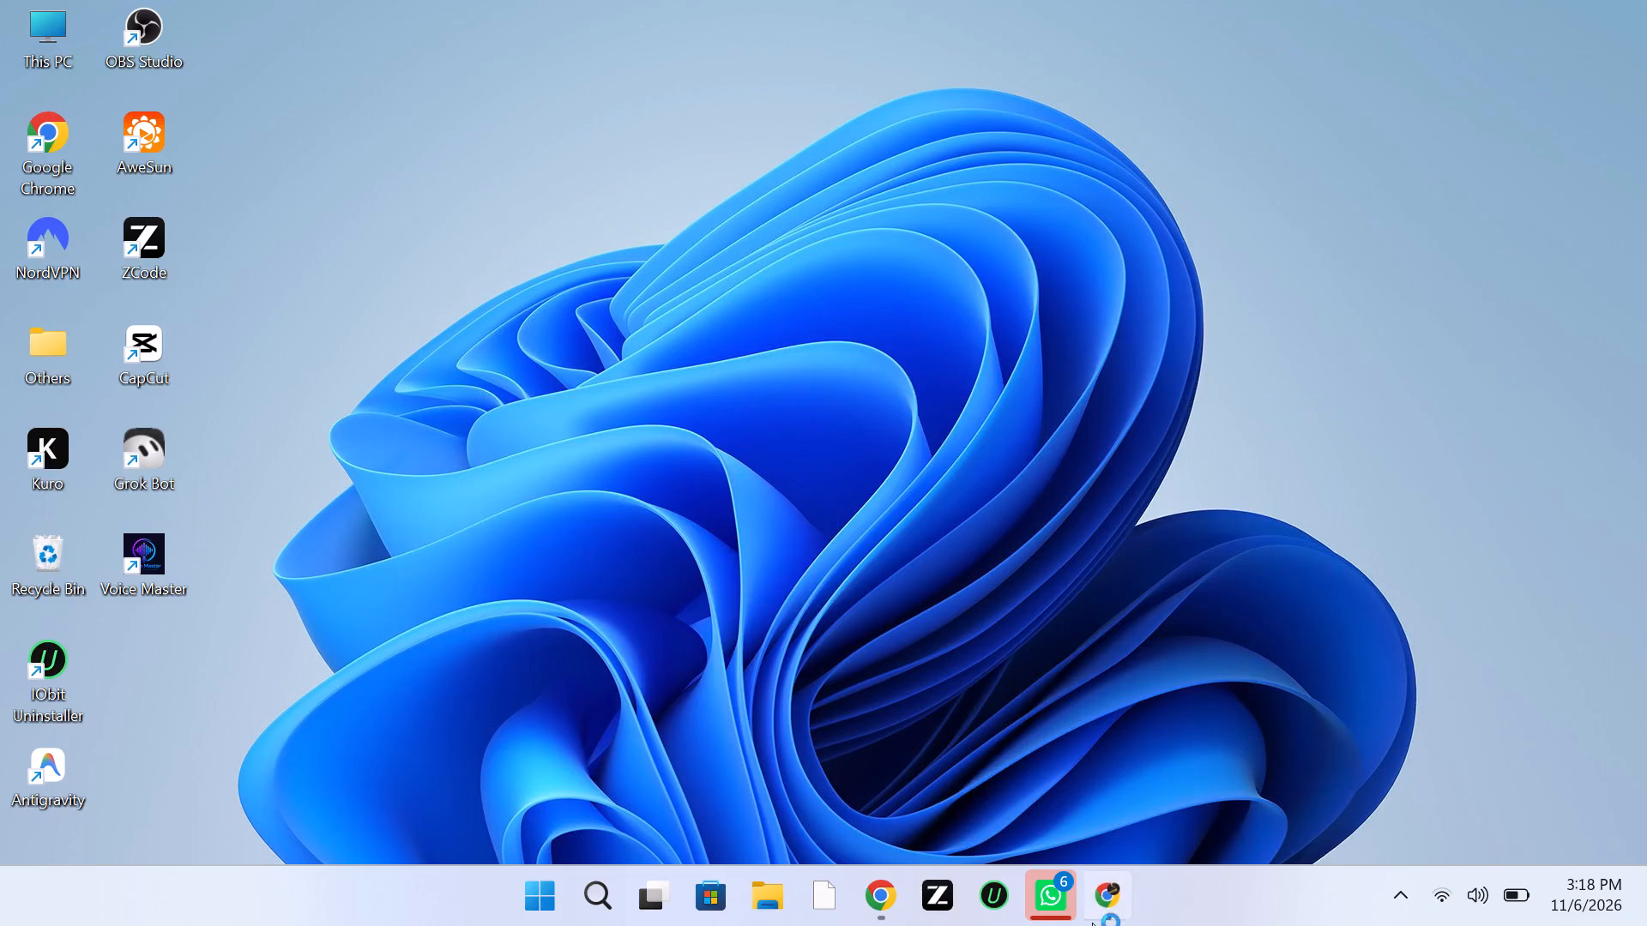
pyautogui.click(1092, 912)
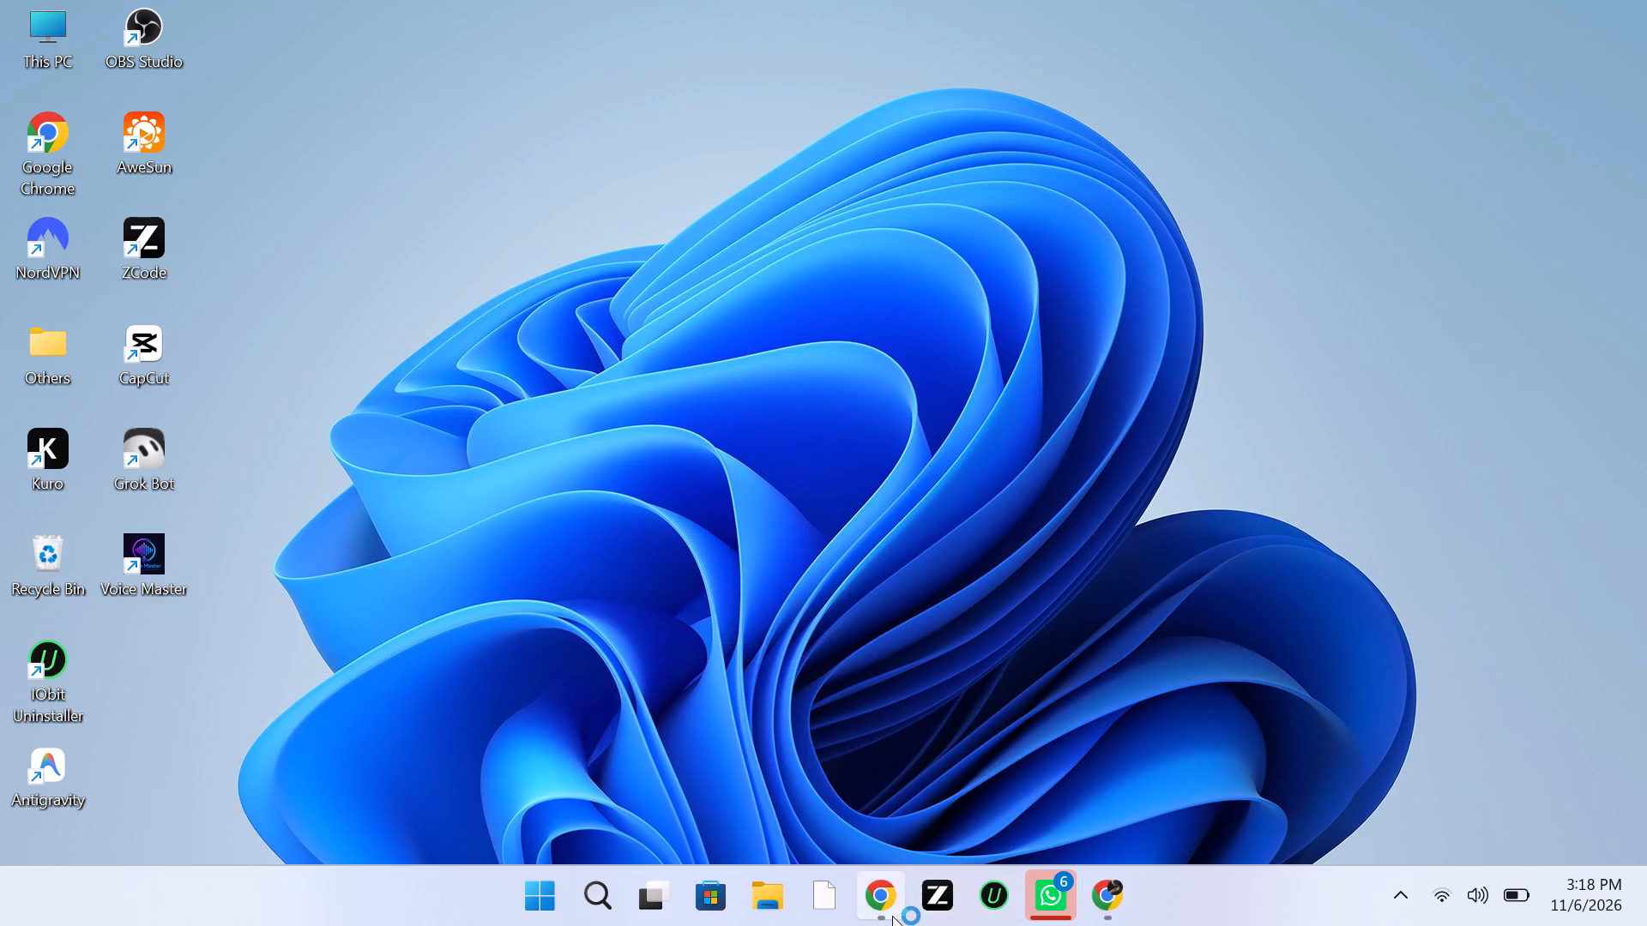
pyautogui.click(892, 905)
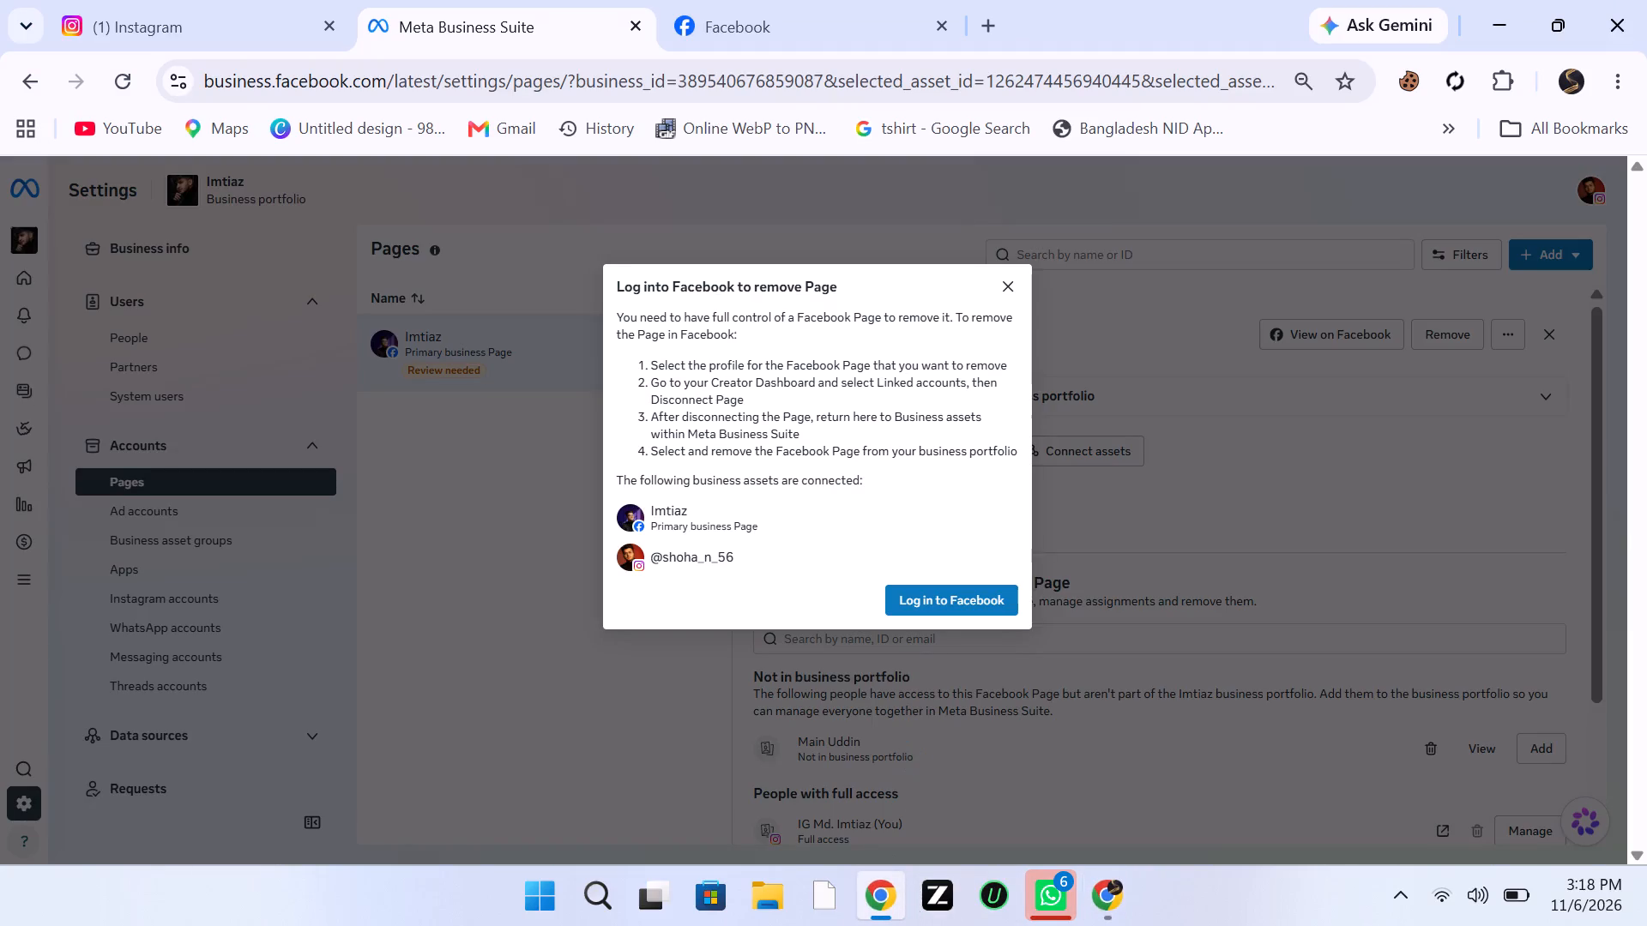
pyautogui.click(1005, 291)
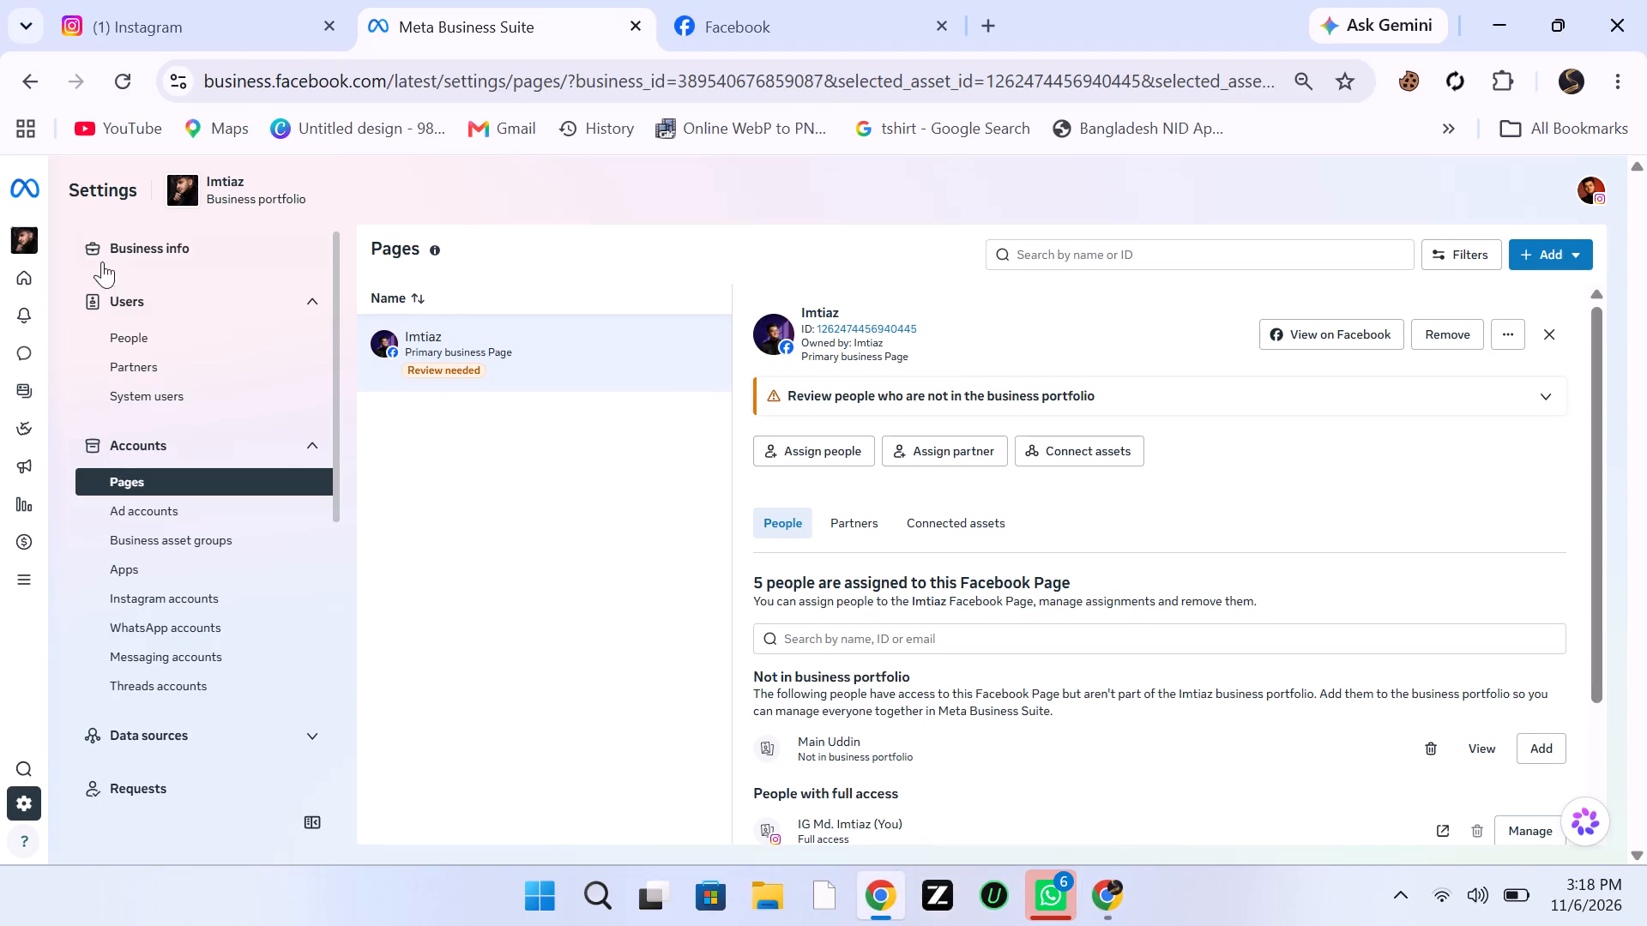
# In the People settings, remove the Facebook user with full access and finance permissions from the business portfolio.
pyautogui.click(123, 256)
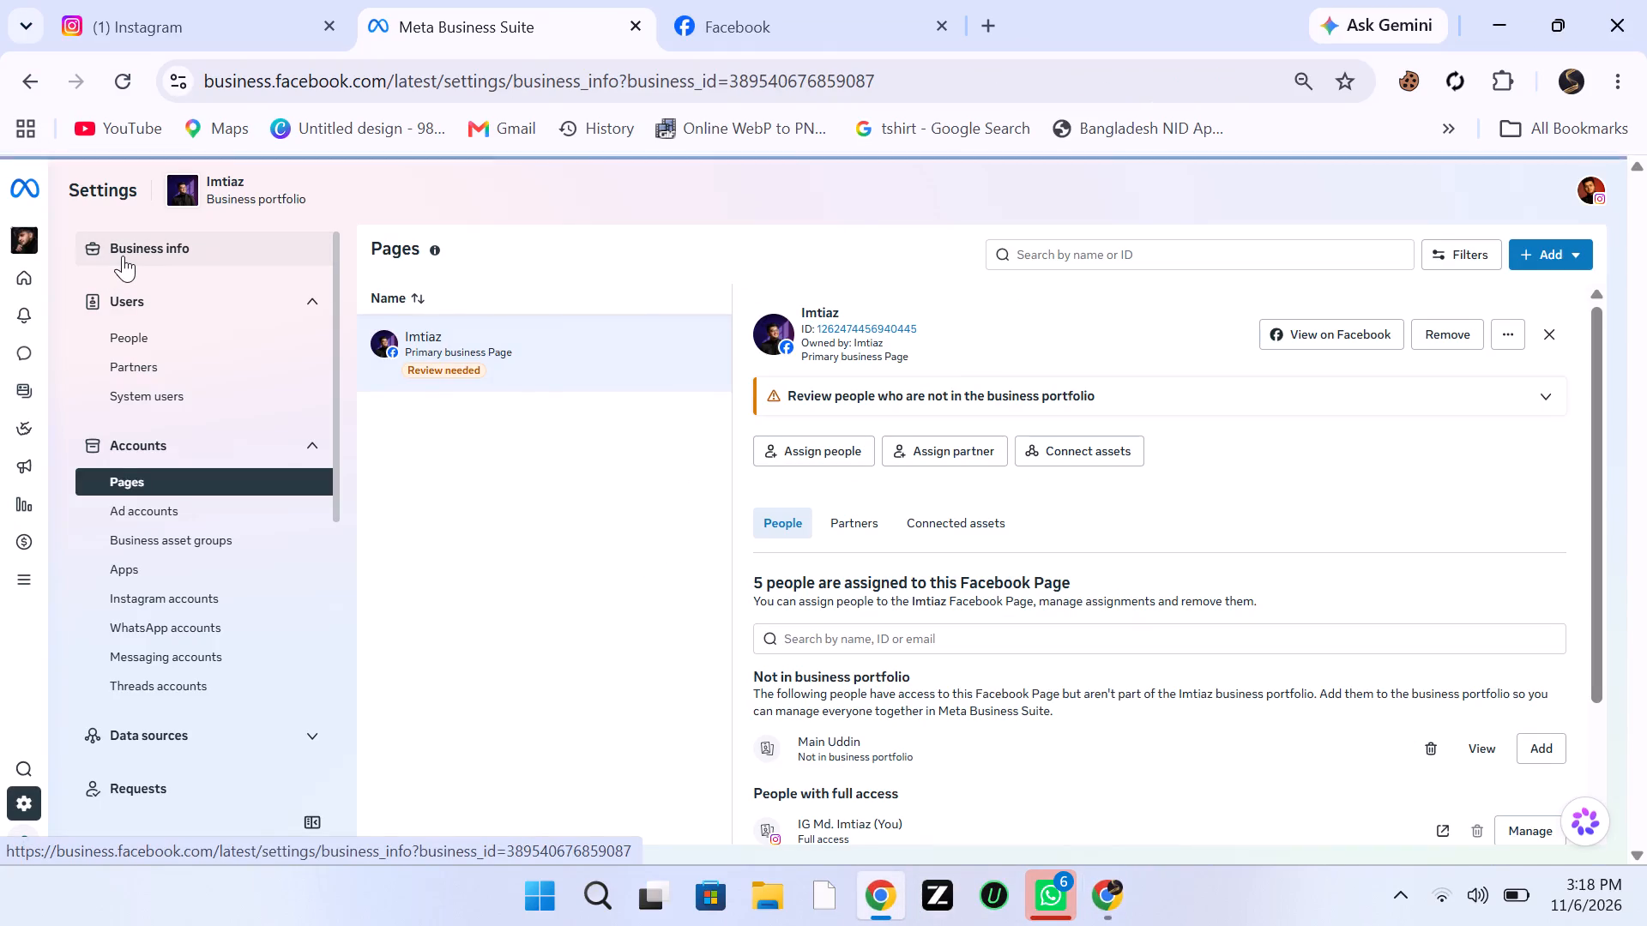
pyautogui.click(135, 337)
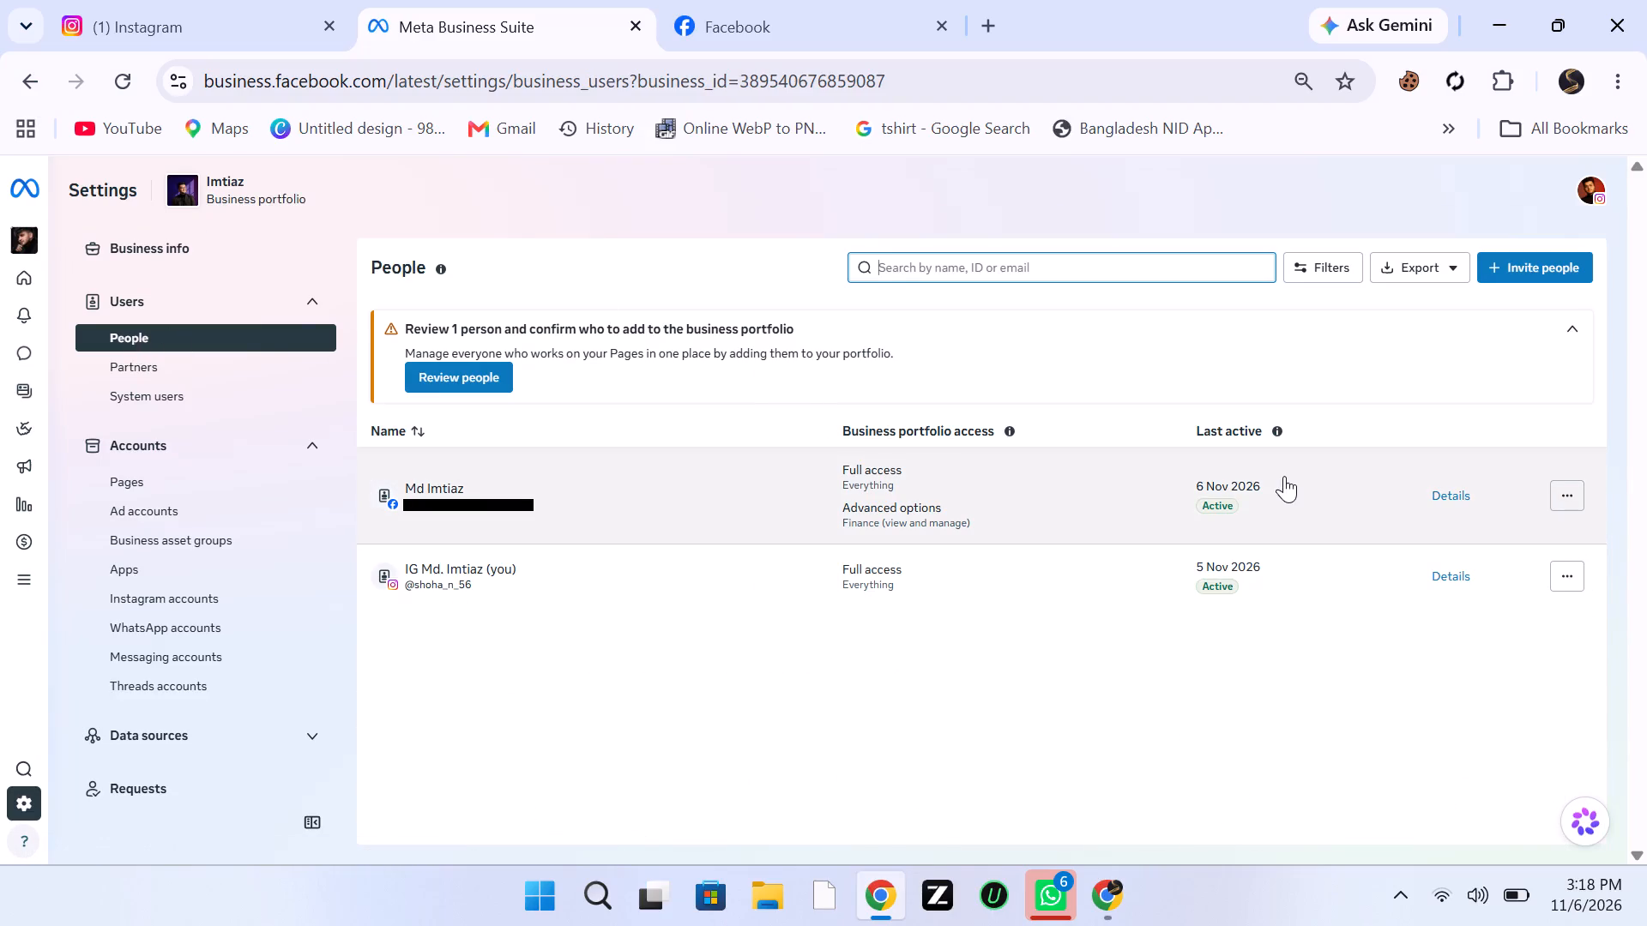
pyautogui.click(1566, 499)
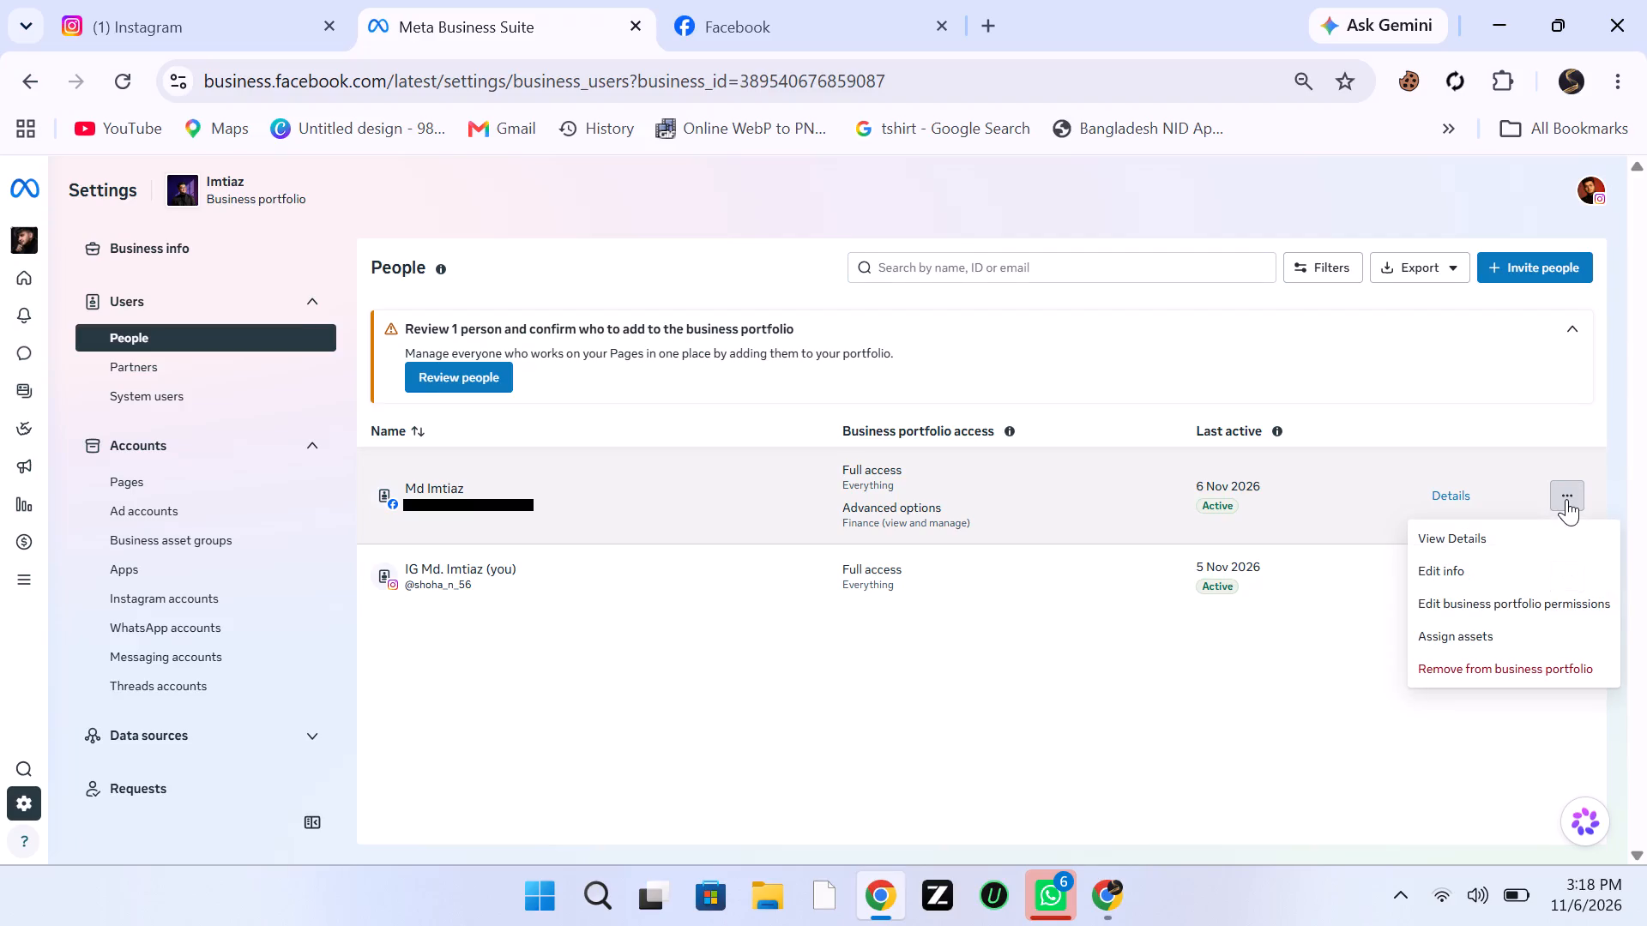
pyautogui.click(1471, 664)
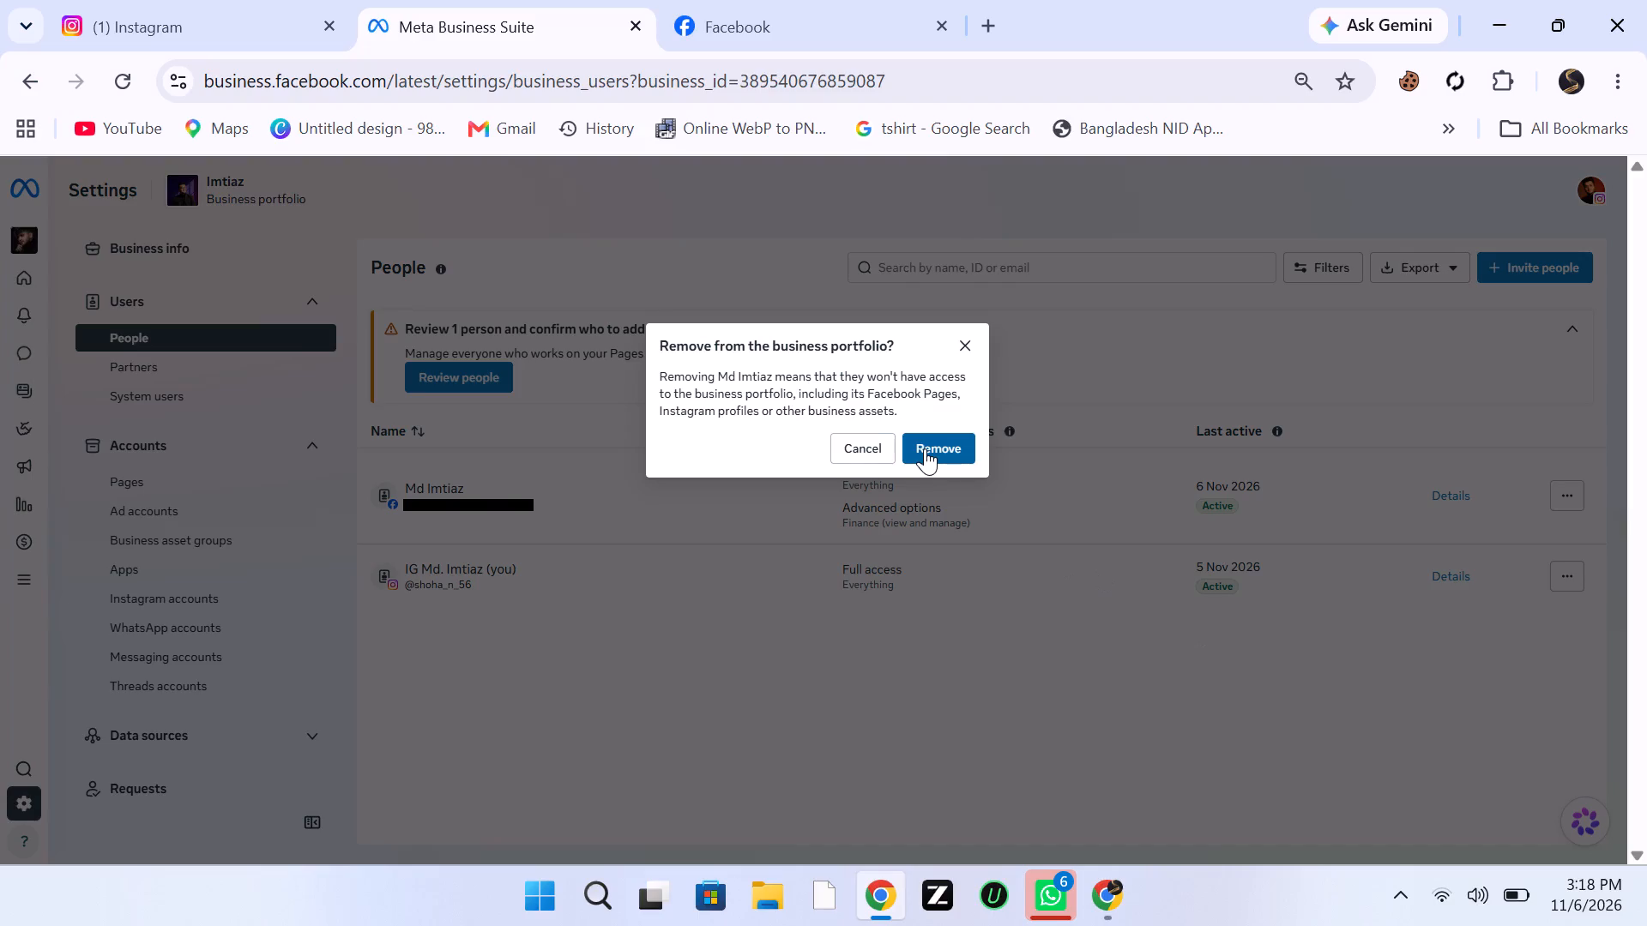
# Confirm the removal of the Facebook user with finance permissions from the business portfolio and reload the People page.
pyautogui.click(925, 448)
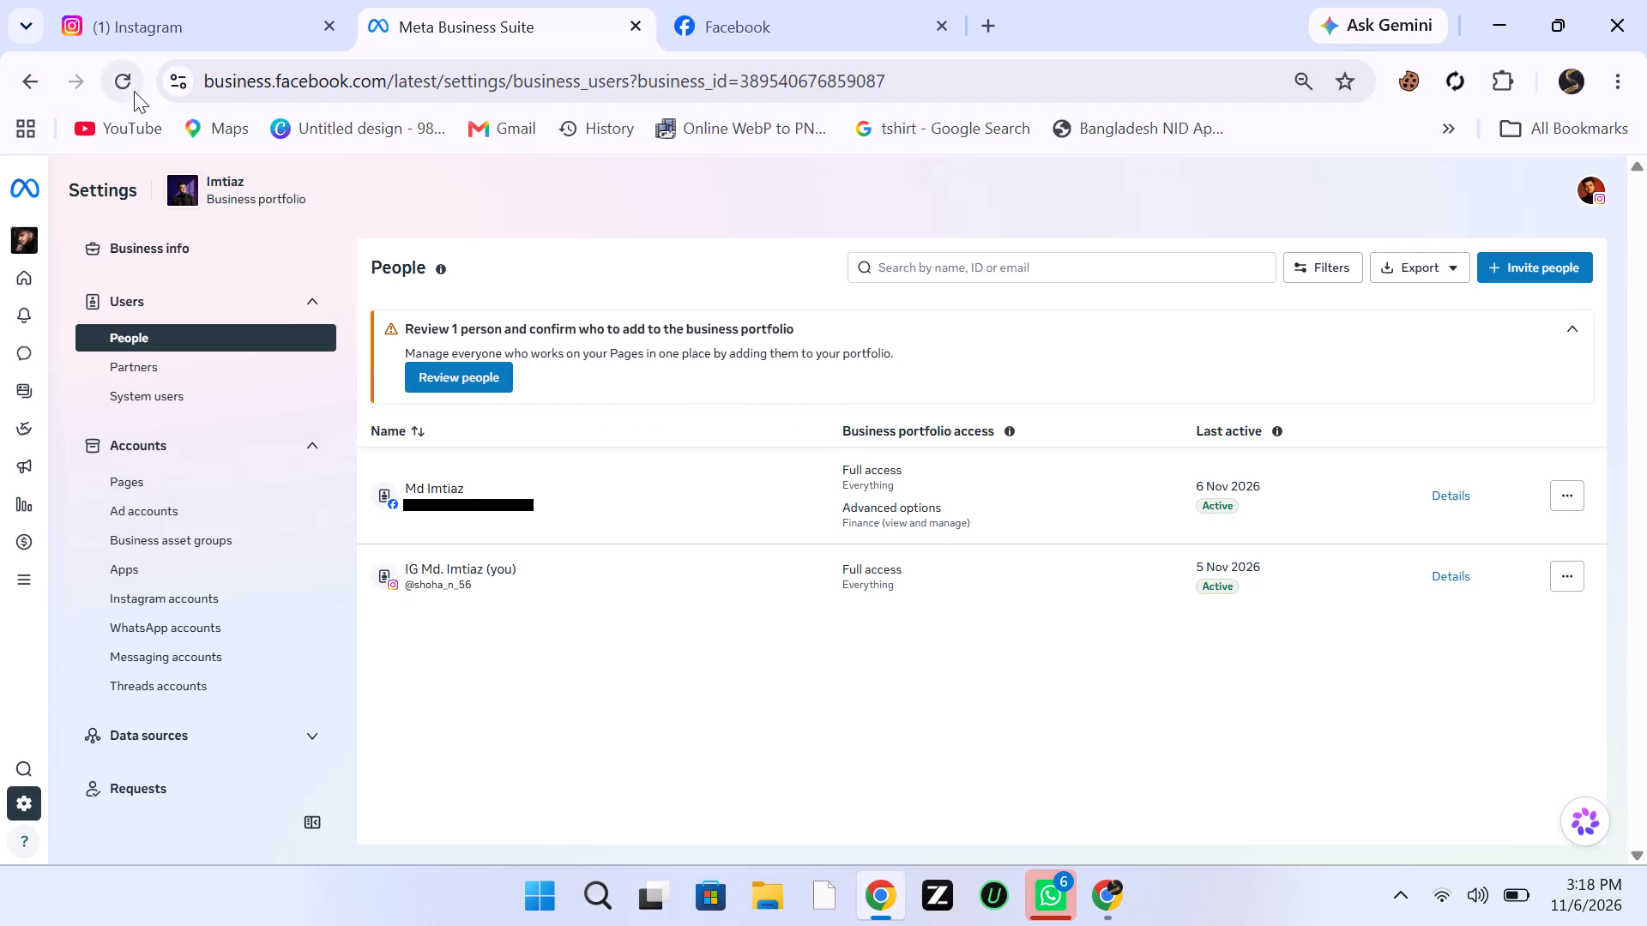
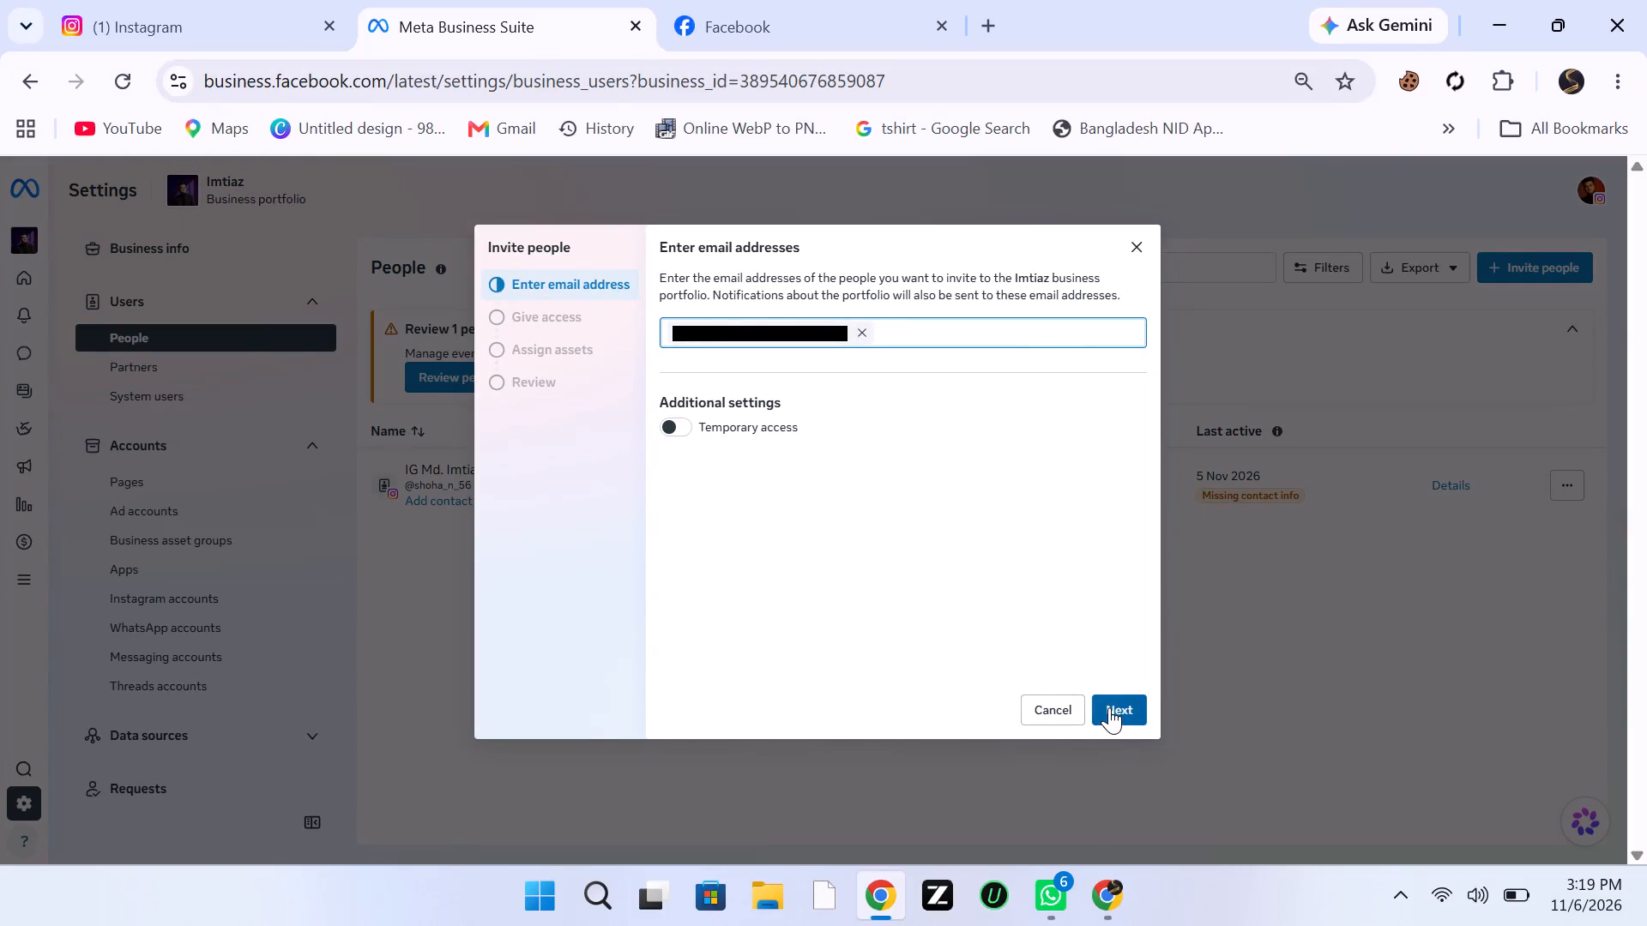
# Give the invited person full access to the Imtiaz business portfolio (Everything: Manage) and proceed to assigning business assets.
pyautogui.click(1109, 707)
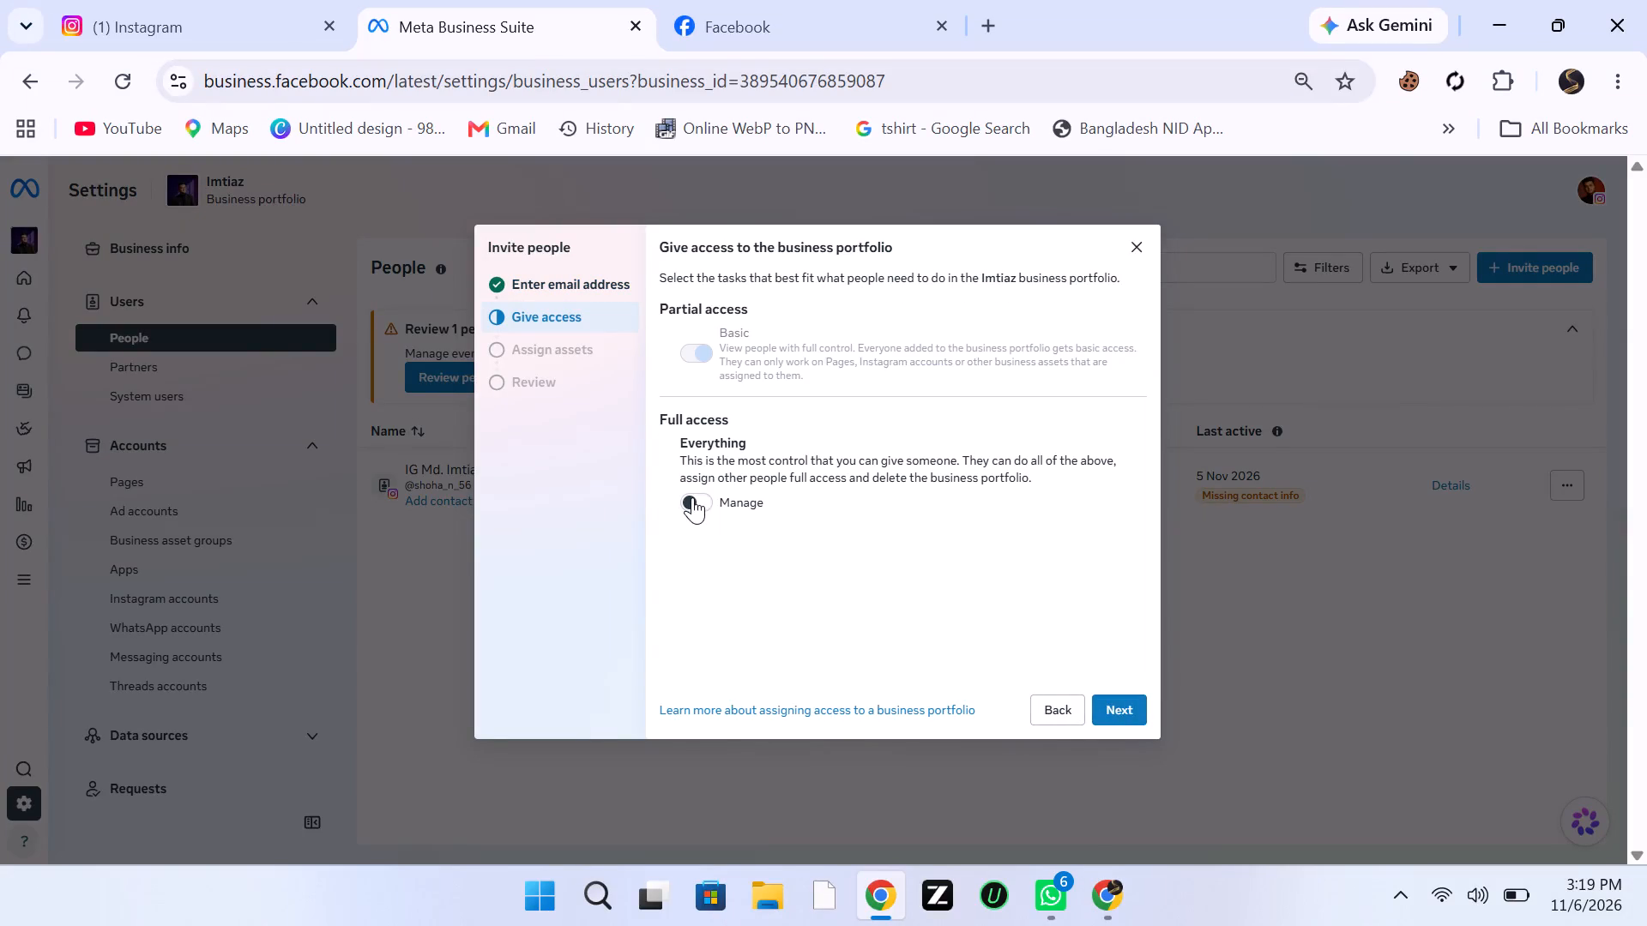
pyautogui.click(692, 497)
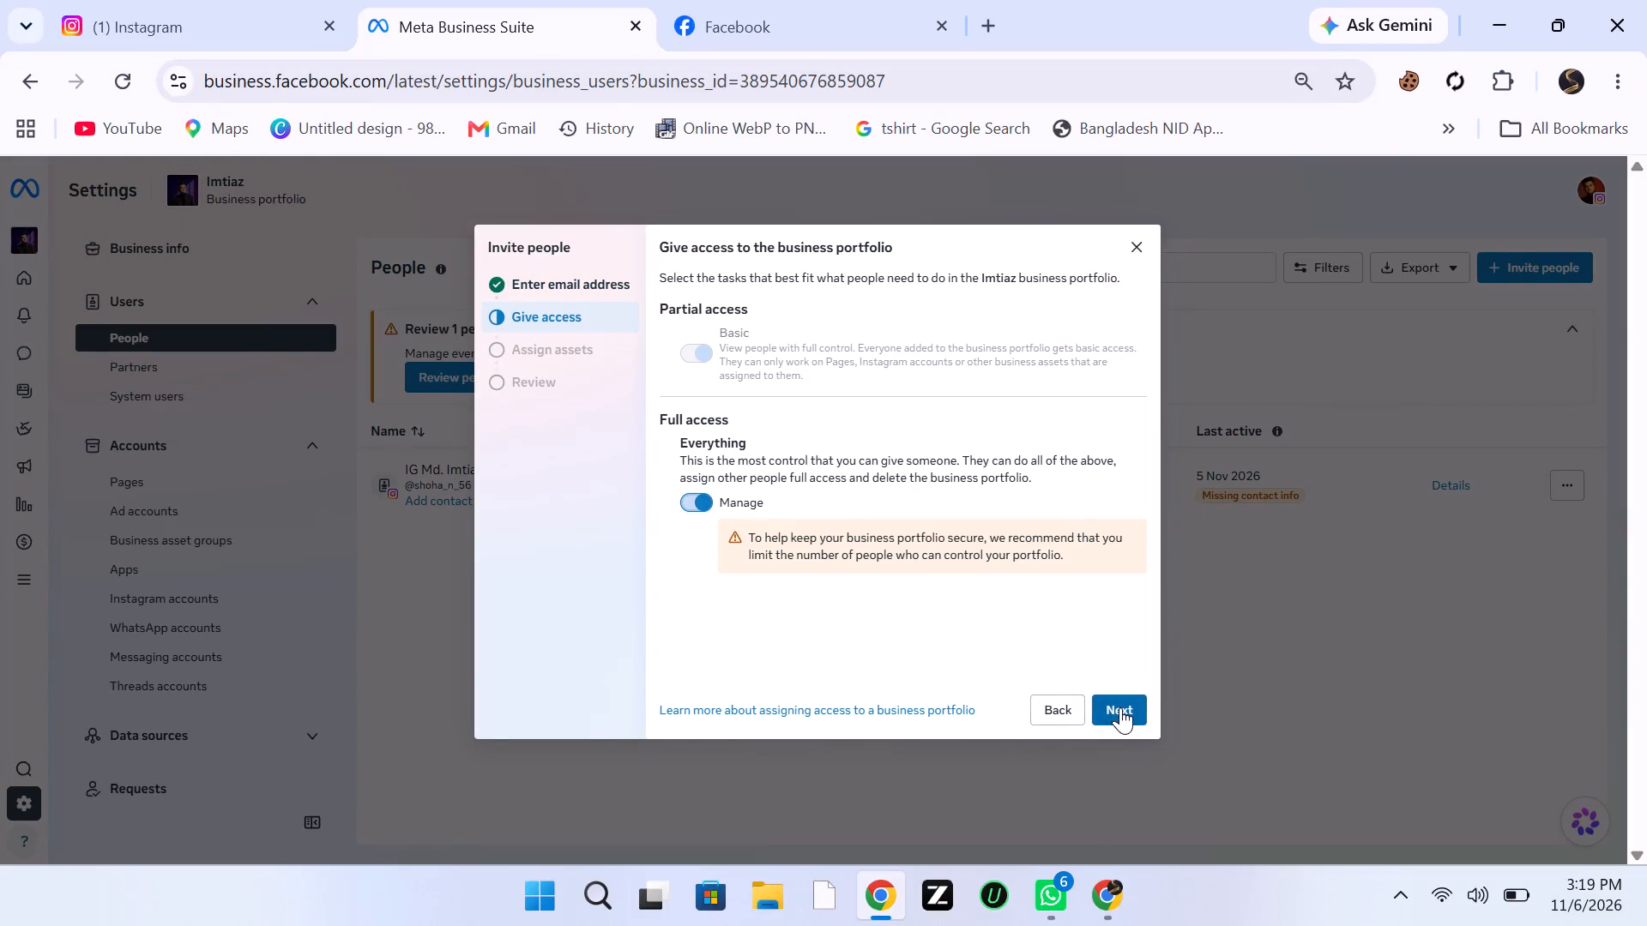
pyautogui.click(1120, 707)
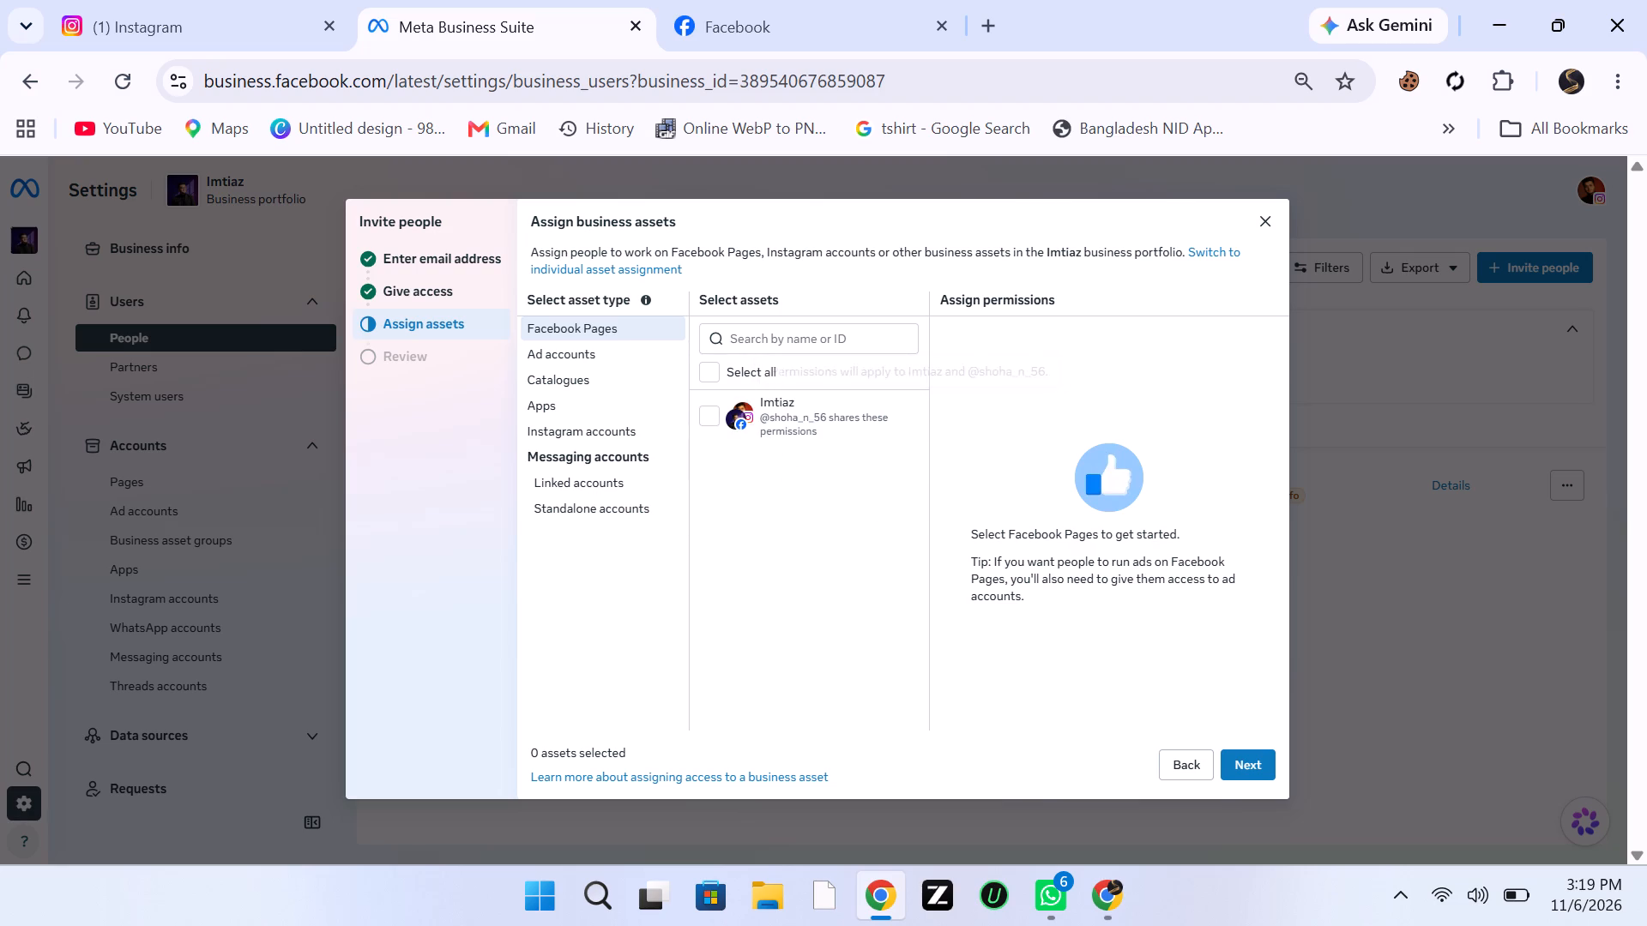
# Skip assigning business assets and send the full-access invitation to the Imtiaz business portfolio with 0 assets.
pyautogui.click(1259, 764)
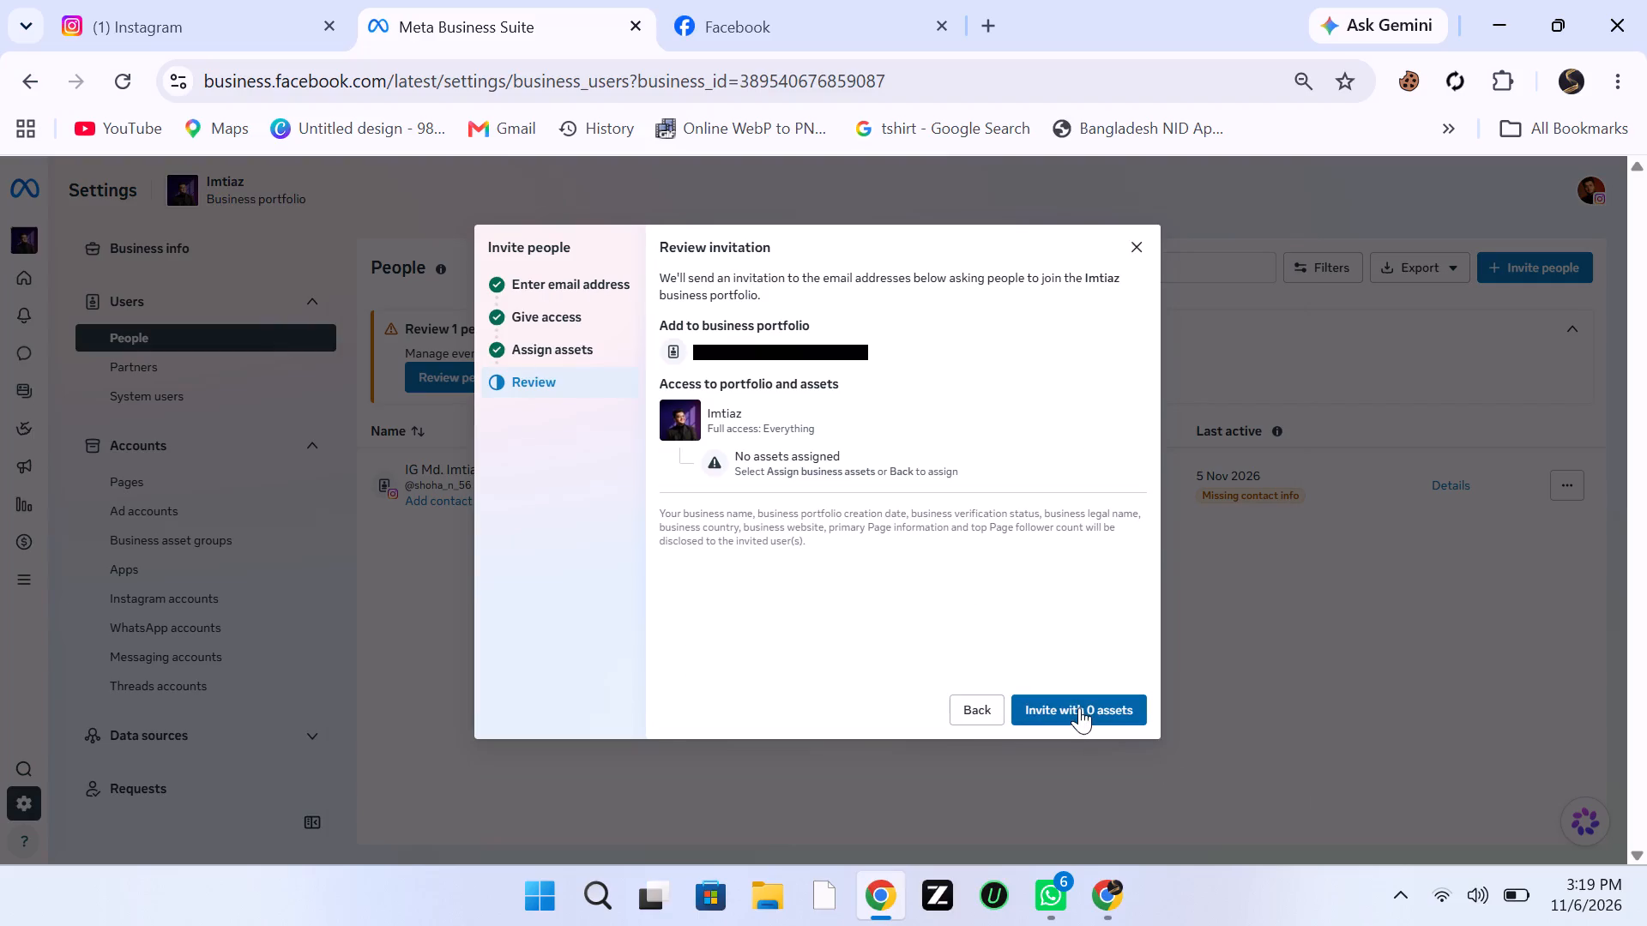
pyautogui.click(1079, 708)
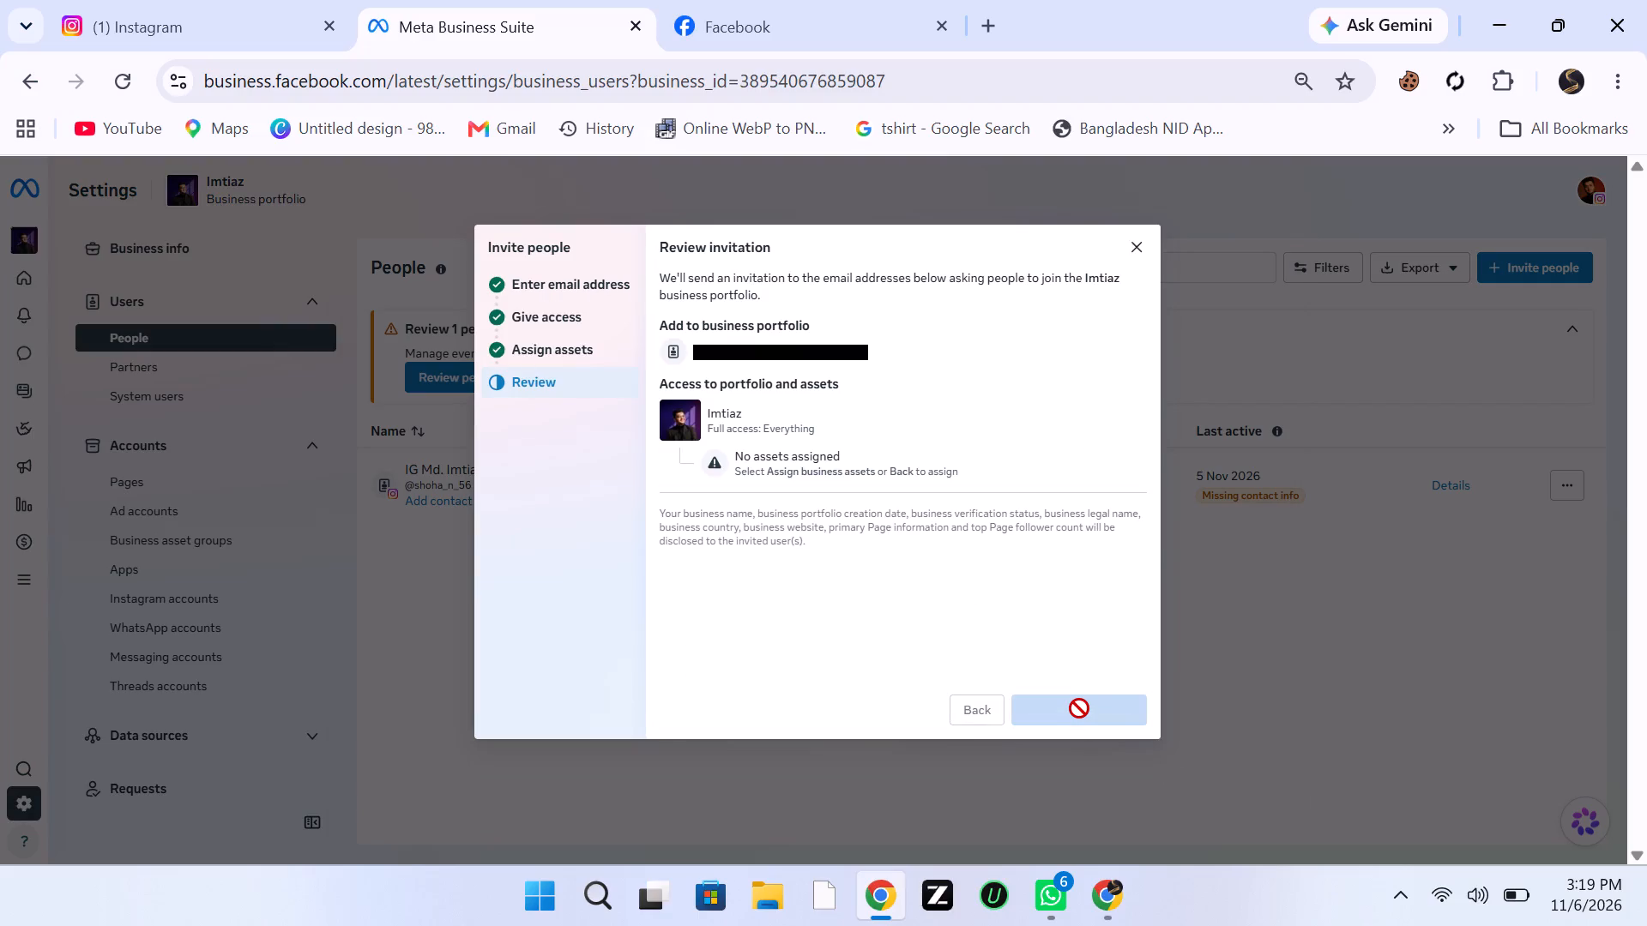
# Finish the invitation to the Imtiaz business portfolio and return to the People list.
pyautogui.click(1119, 701)
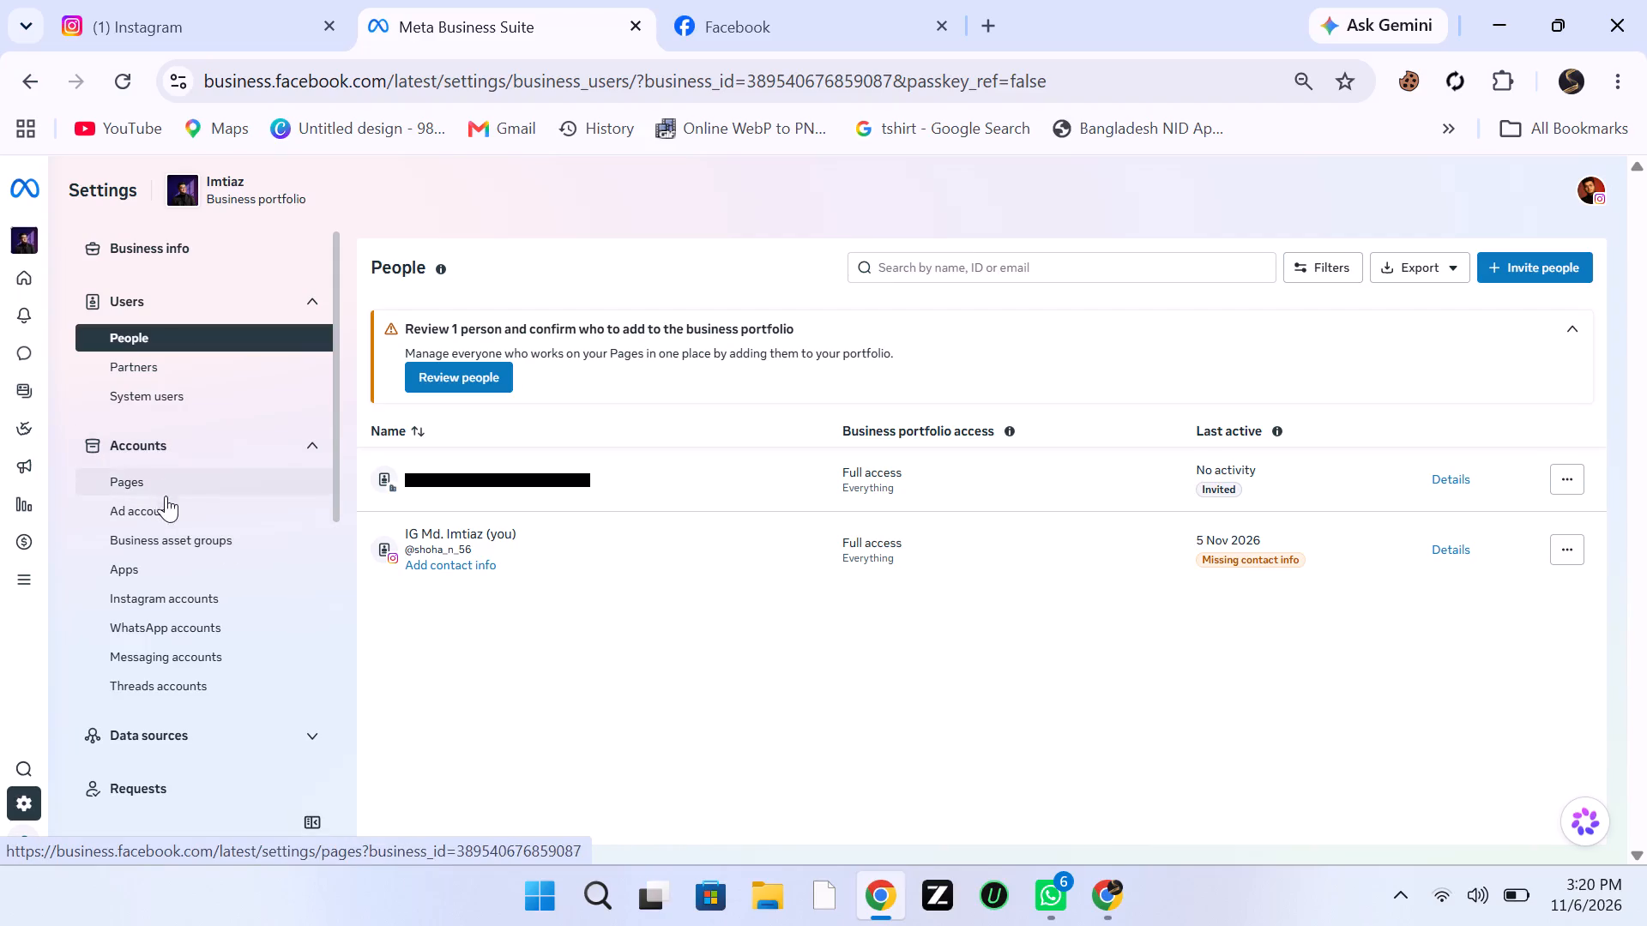
# Open the WhatsApp accounts settings of the Imtiaz business portfolio.
pyautogui.click(174, 627)
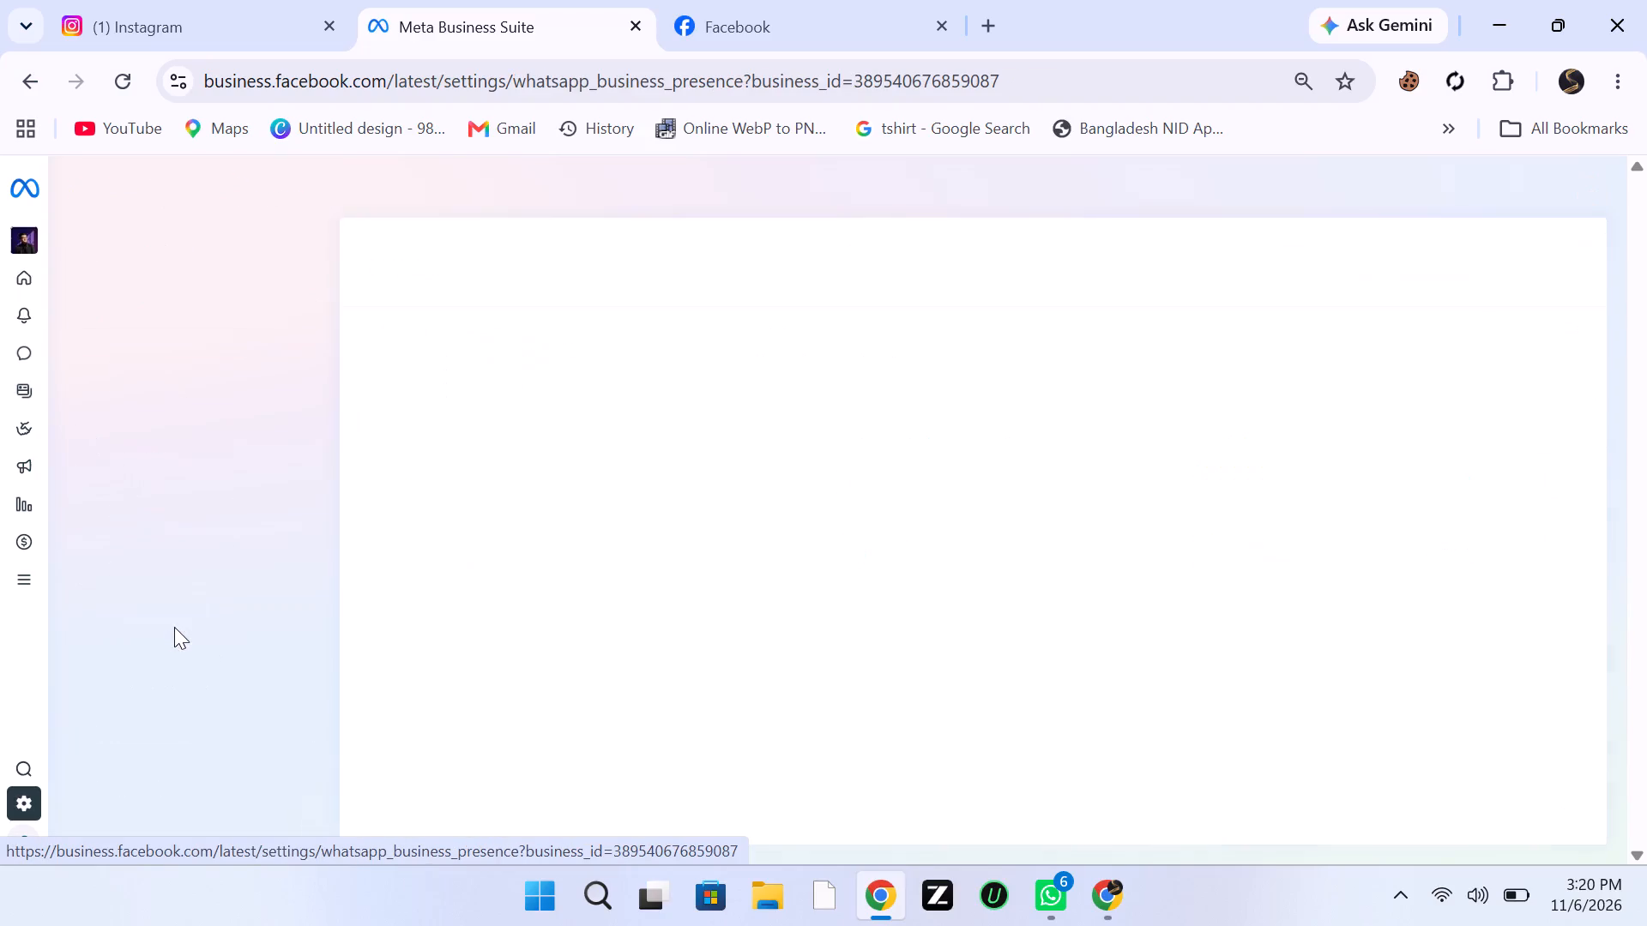
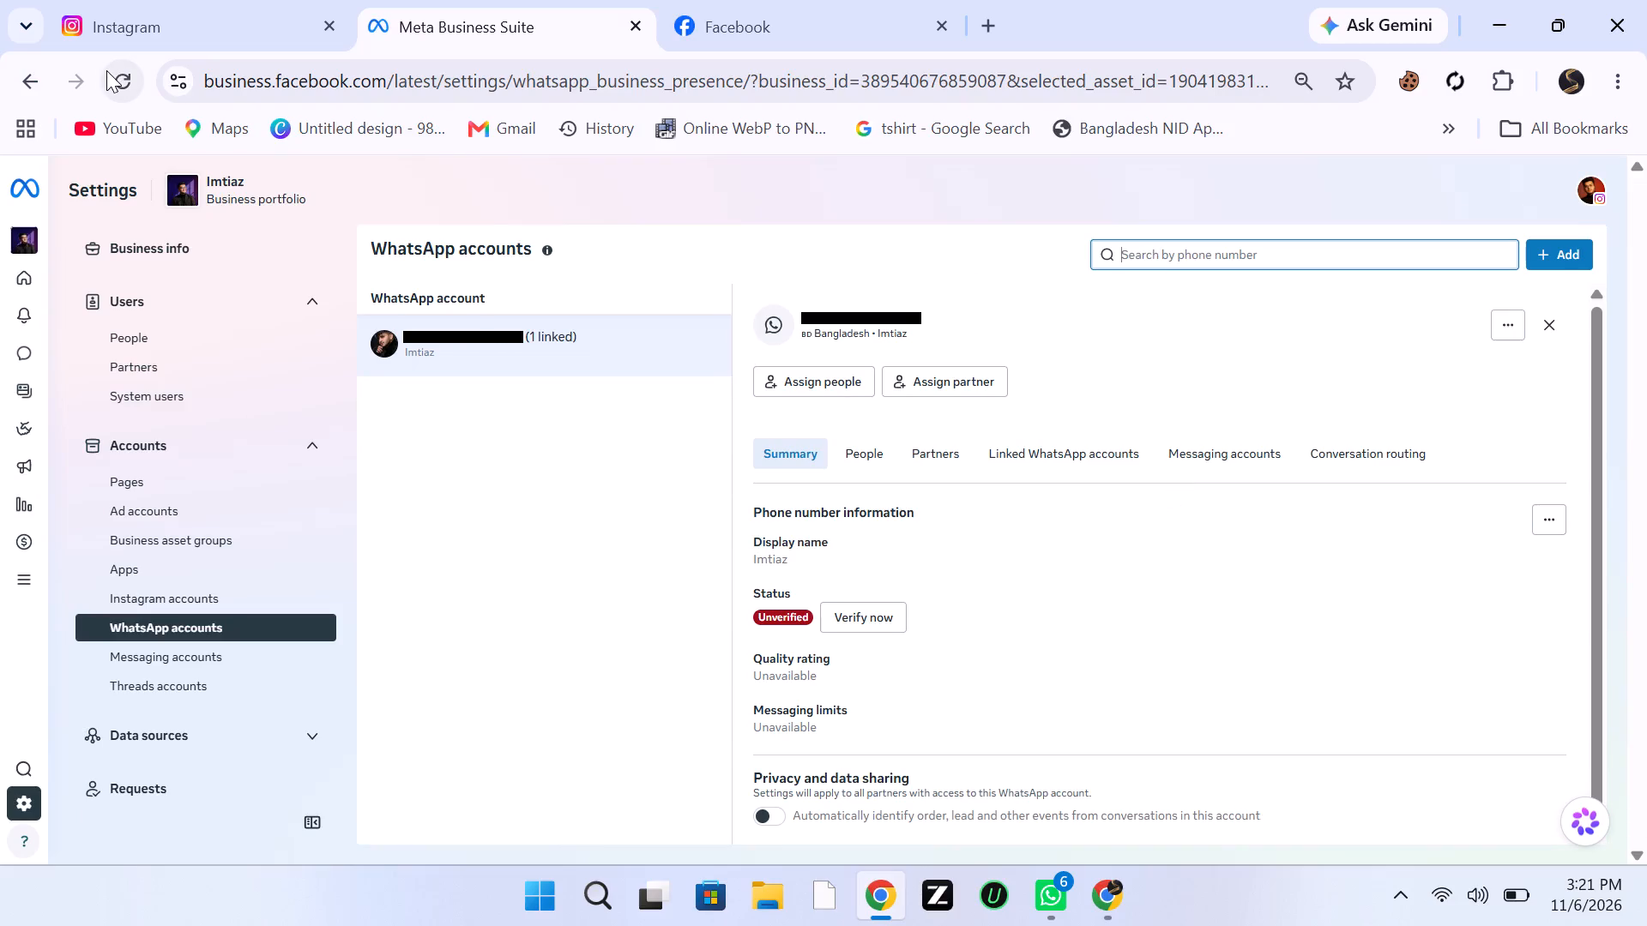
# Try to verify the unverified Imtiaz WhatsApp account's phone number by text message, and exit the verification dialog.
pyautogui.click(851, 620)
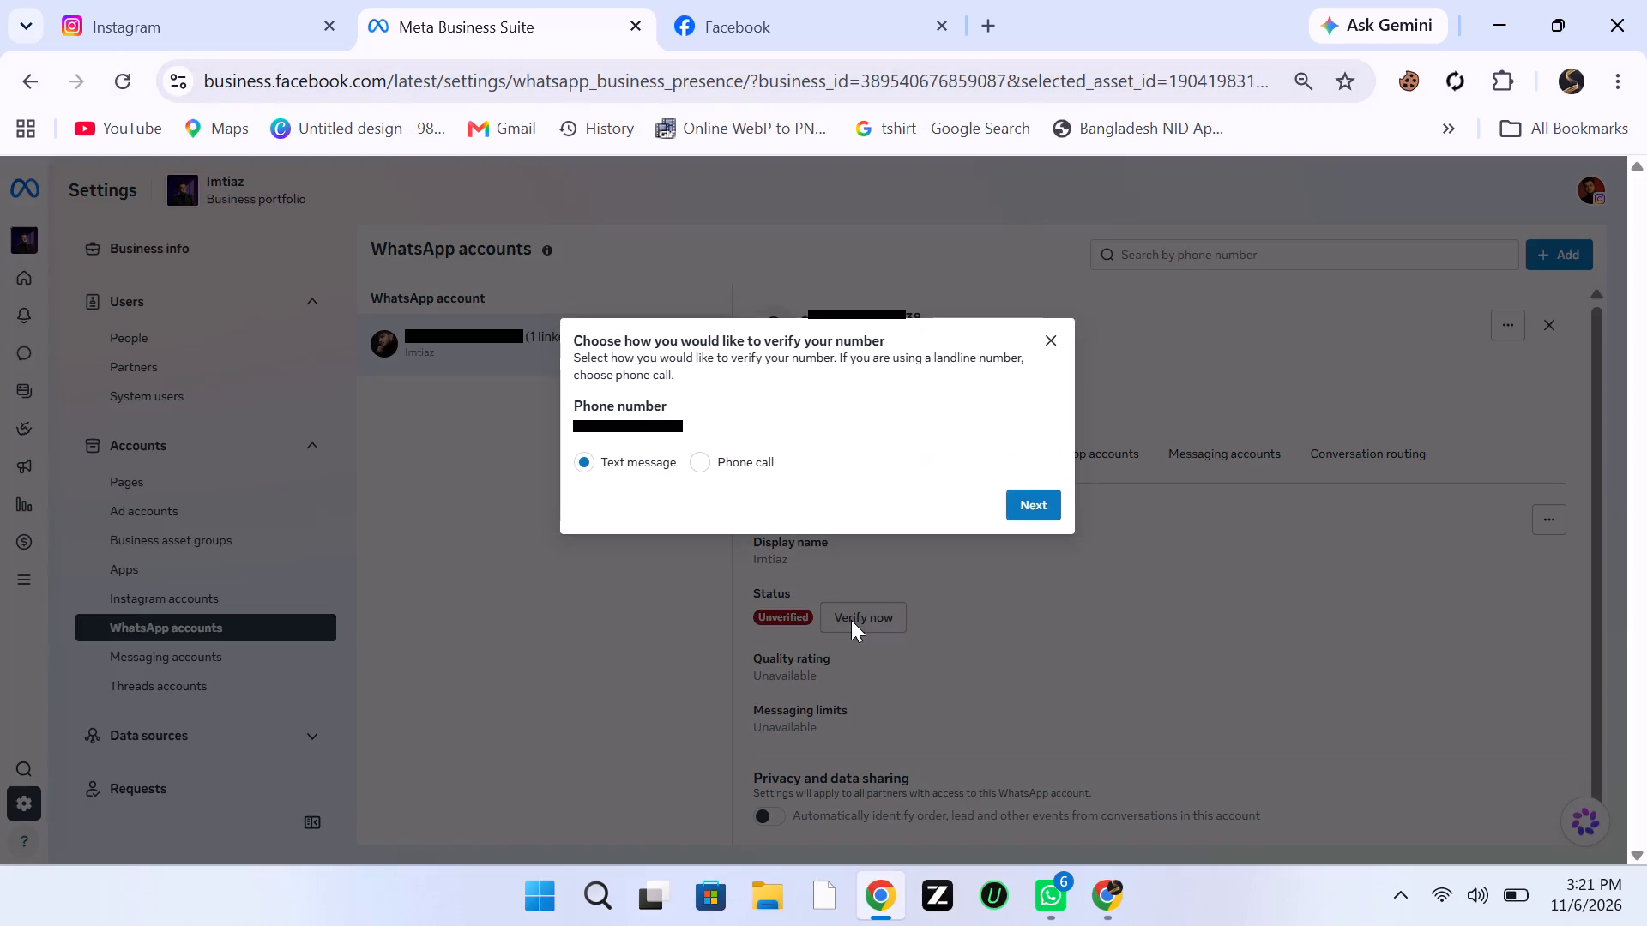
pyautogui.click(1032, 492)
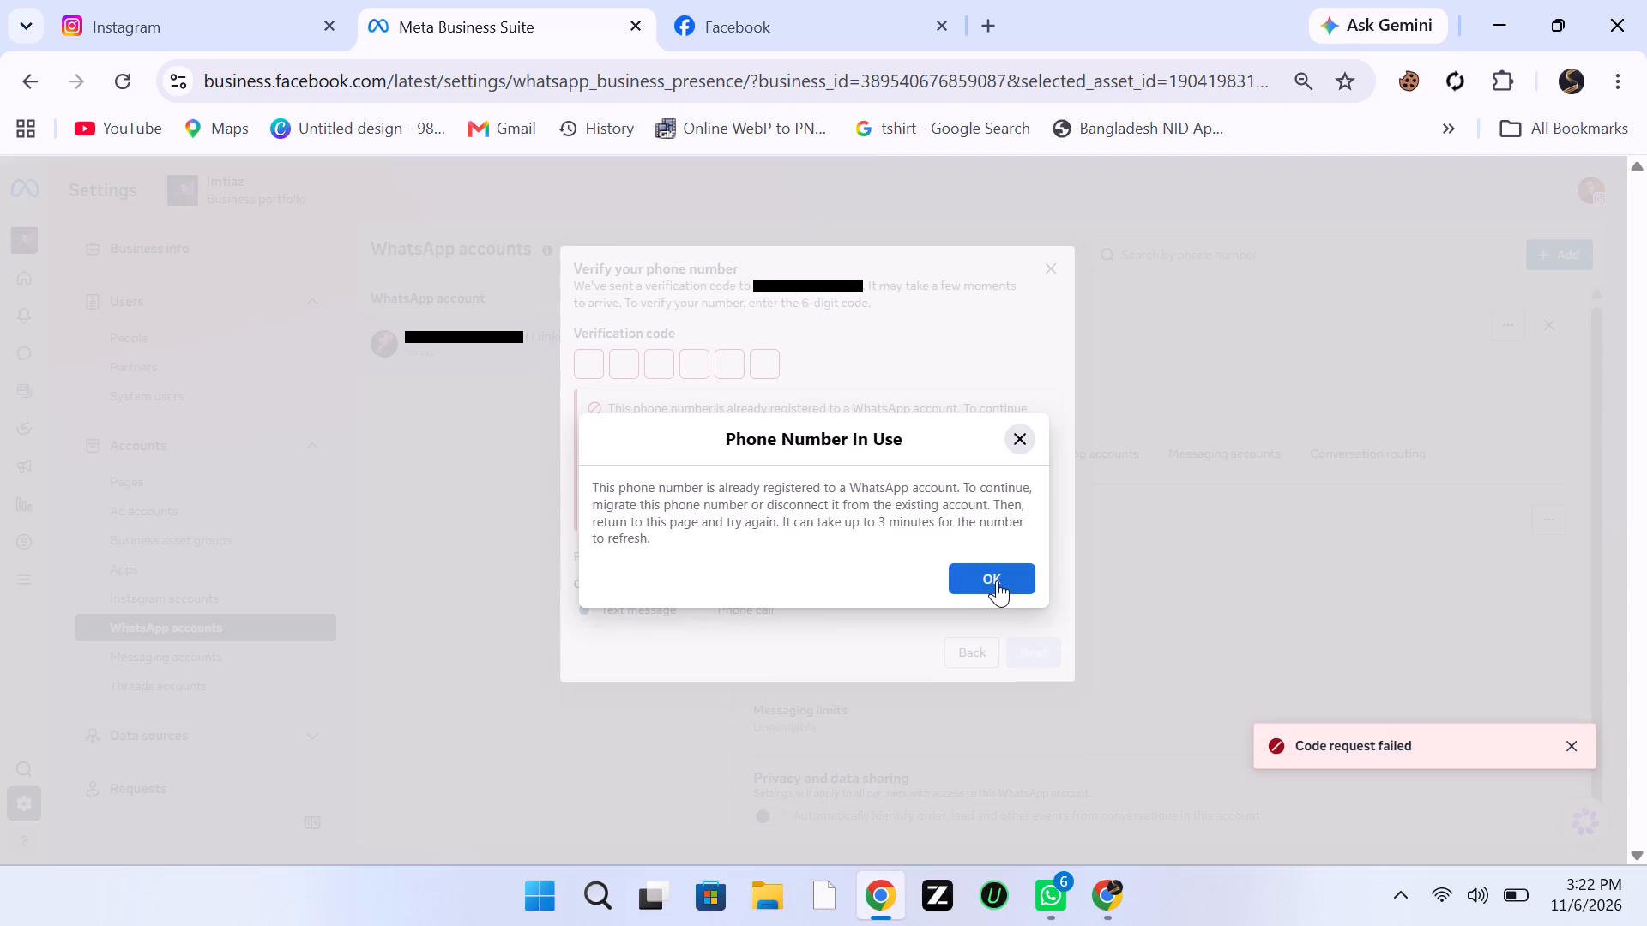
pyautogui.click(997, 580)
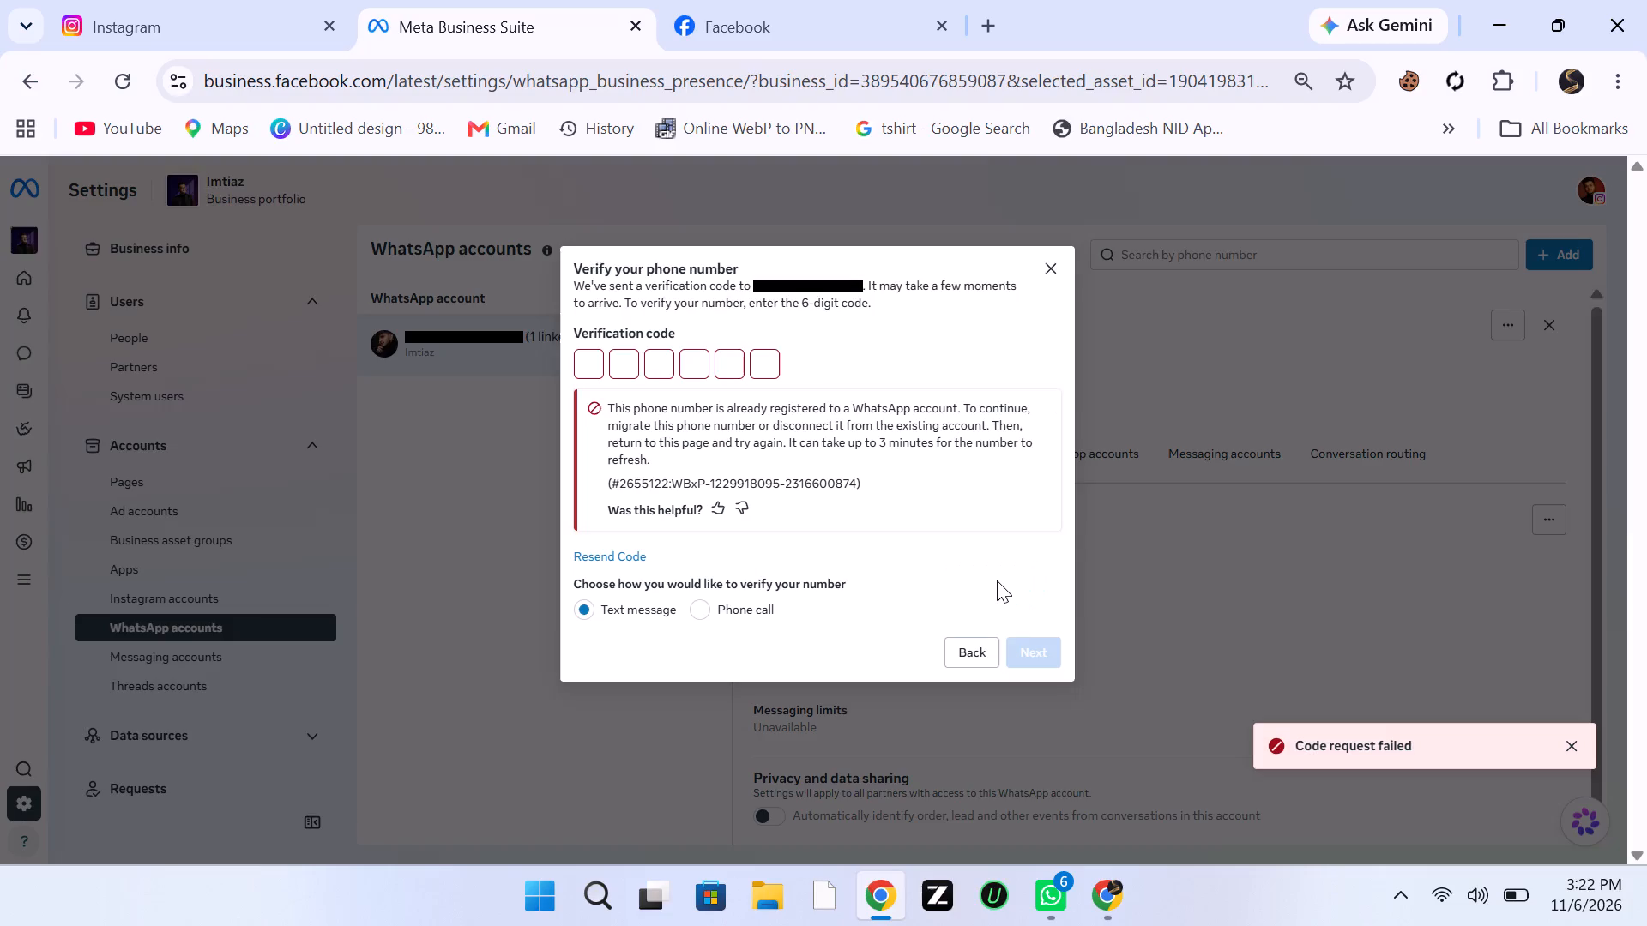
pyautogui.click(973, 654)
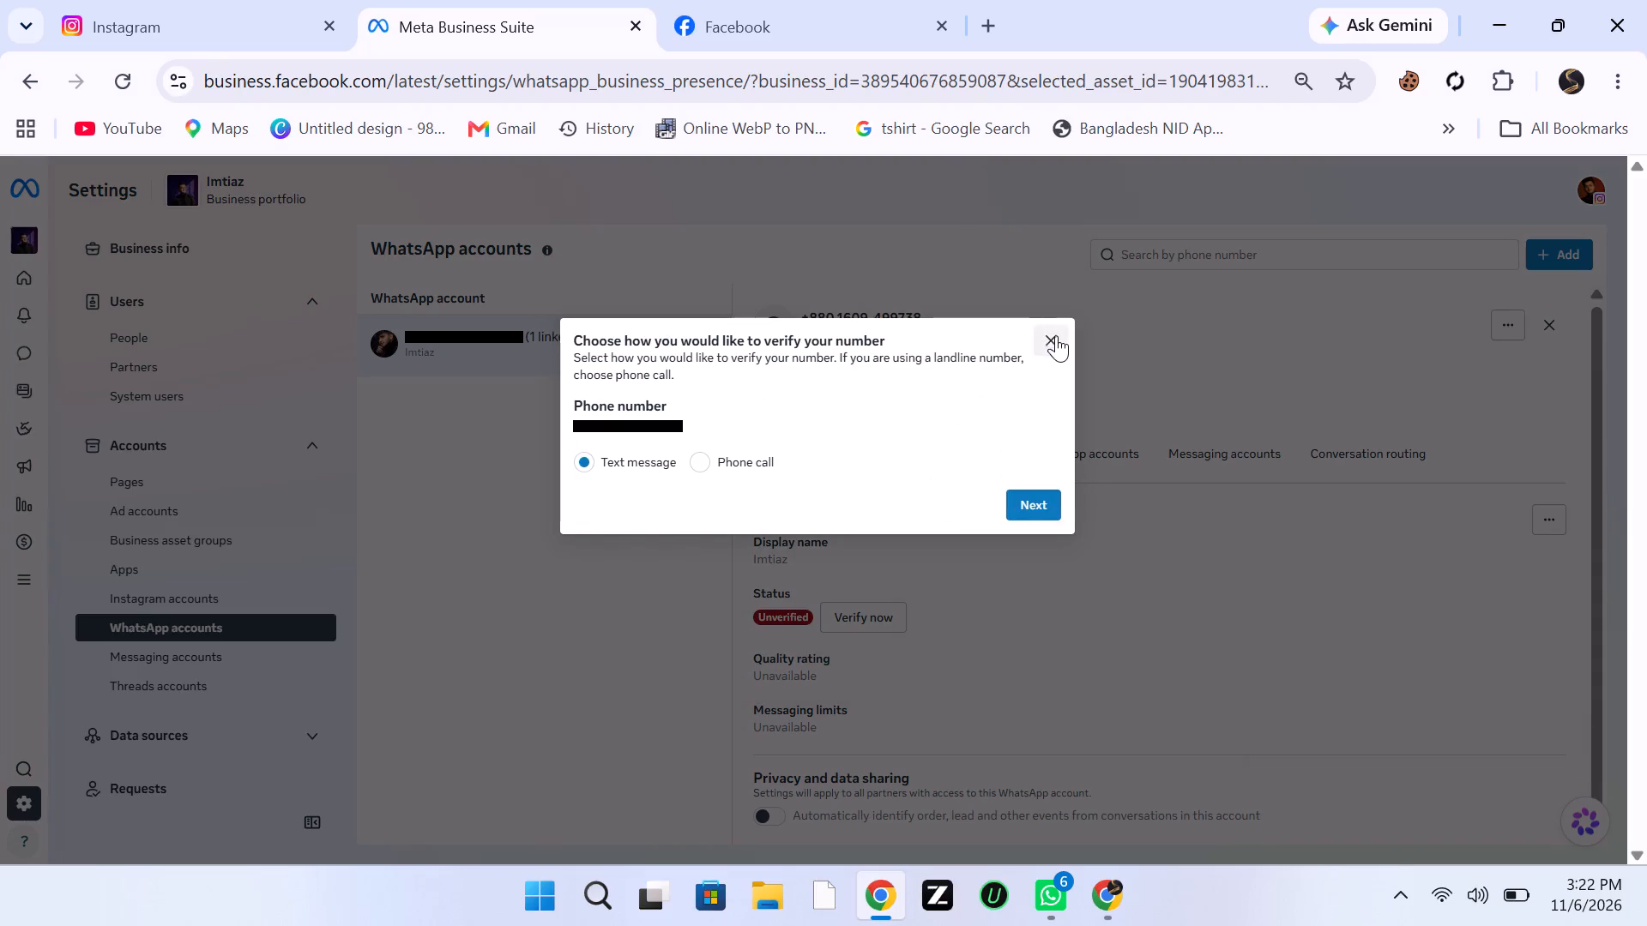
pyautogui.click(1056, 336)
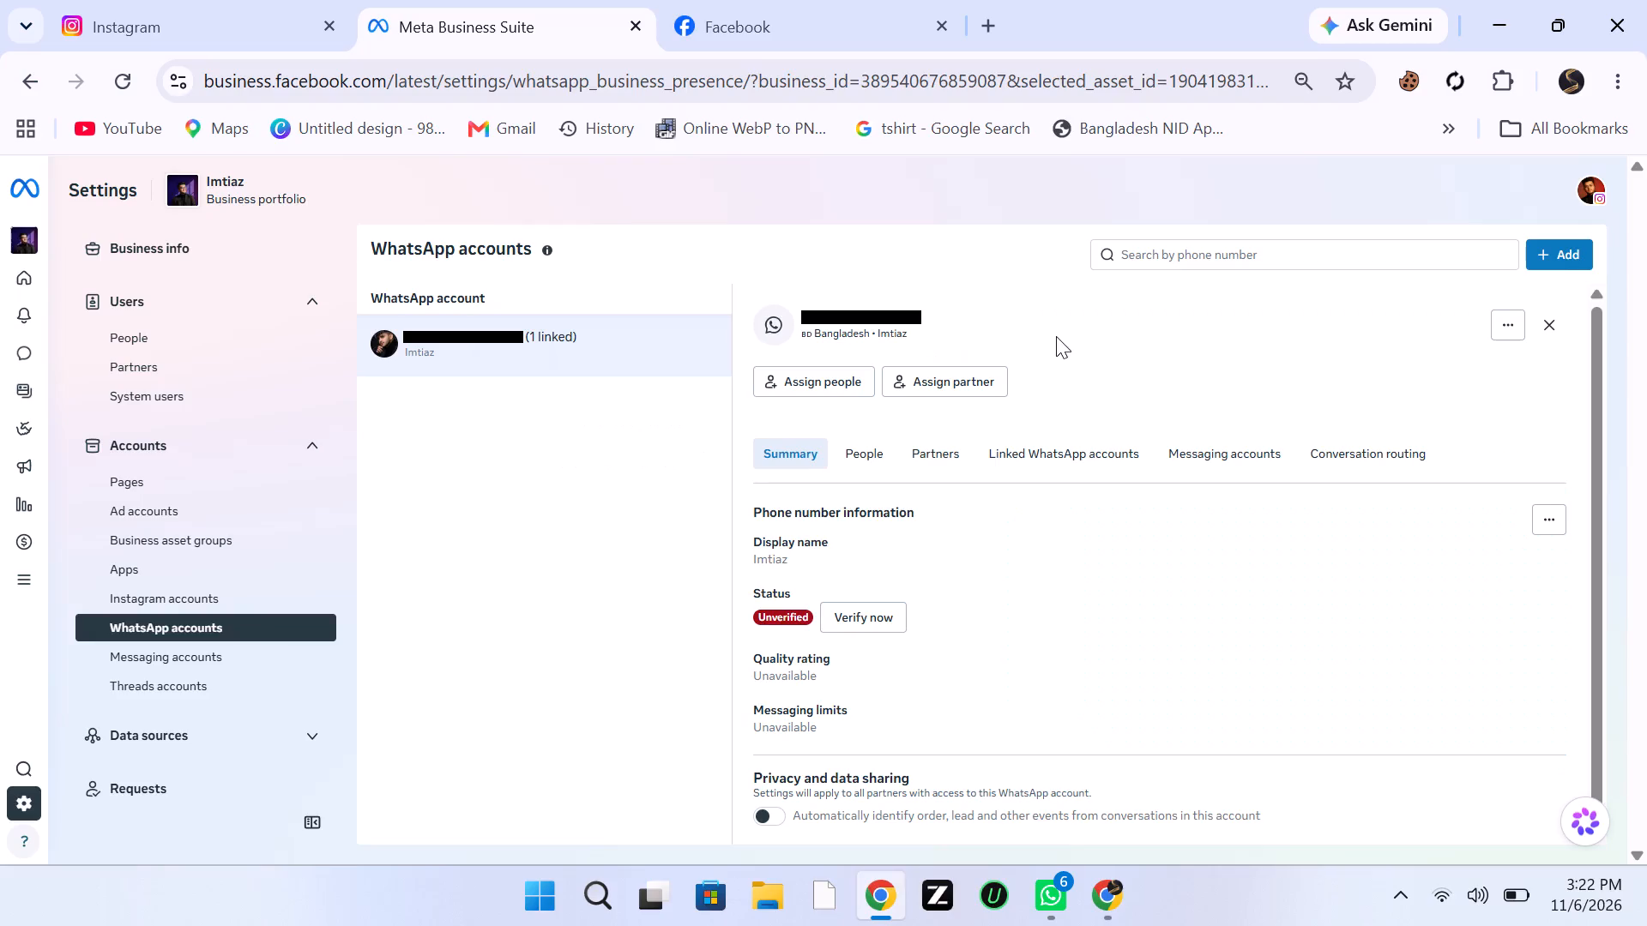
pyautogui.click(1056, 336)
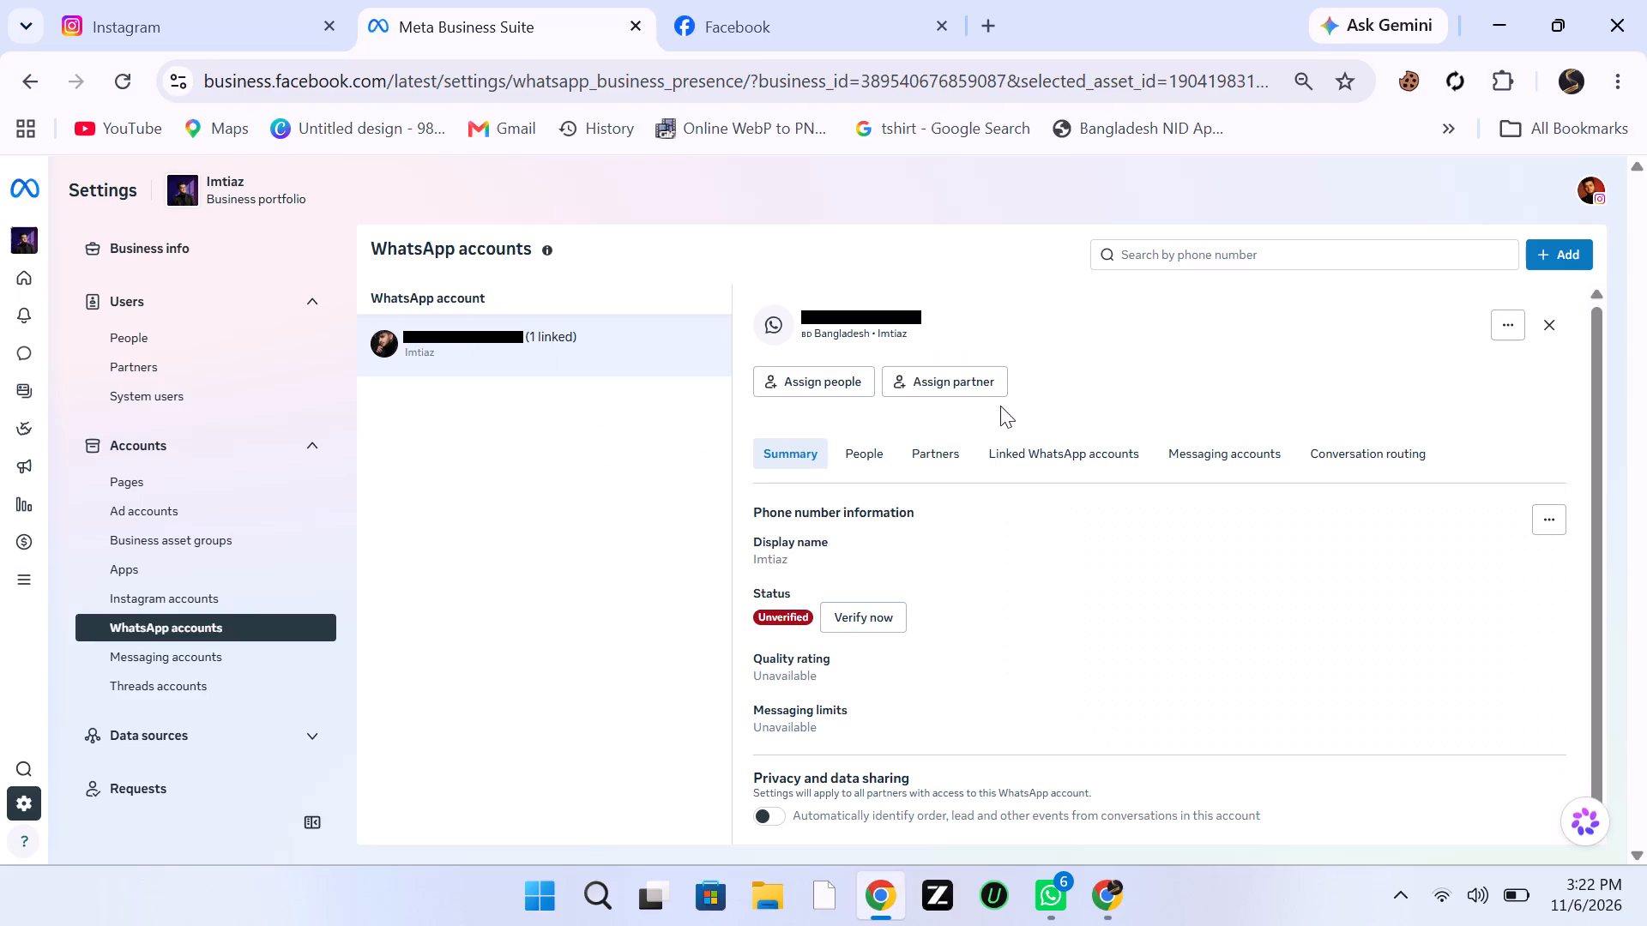
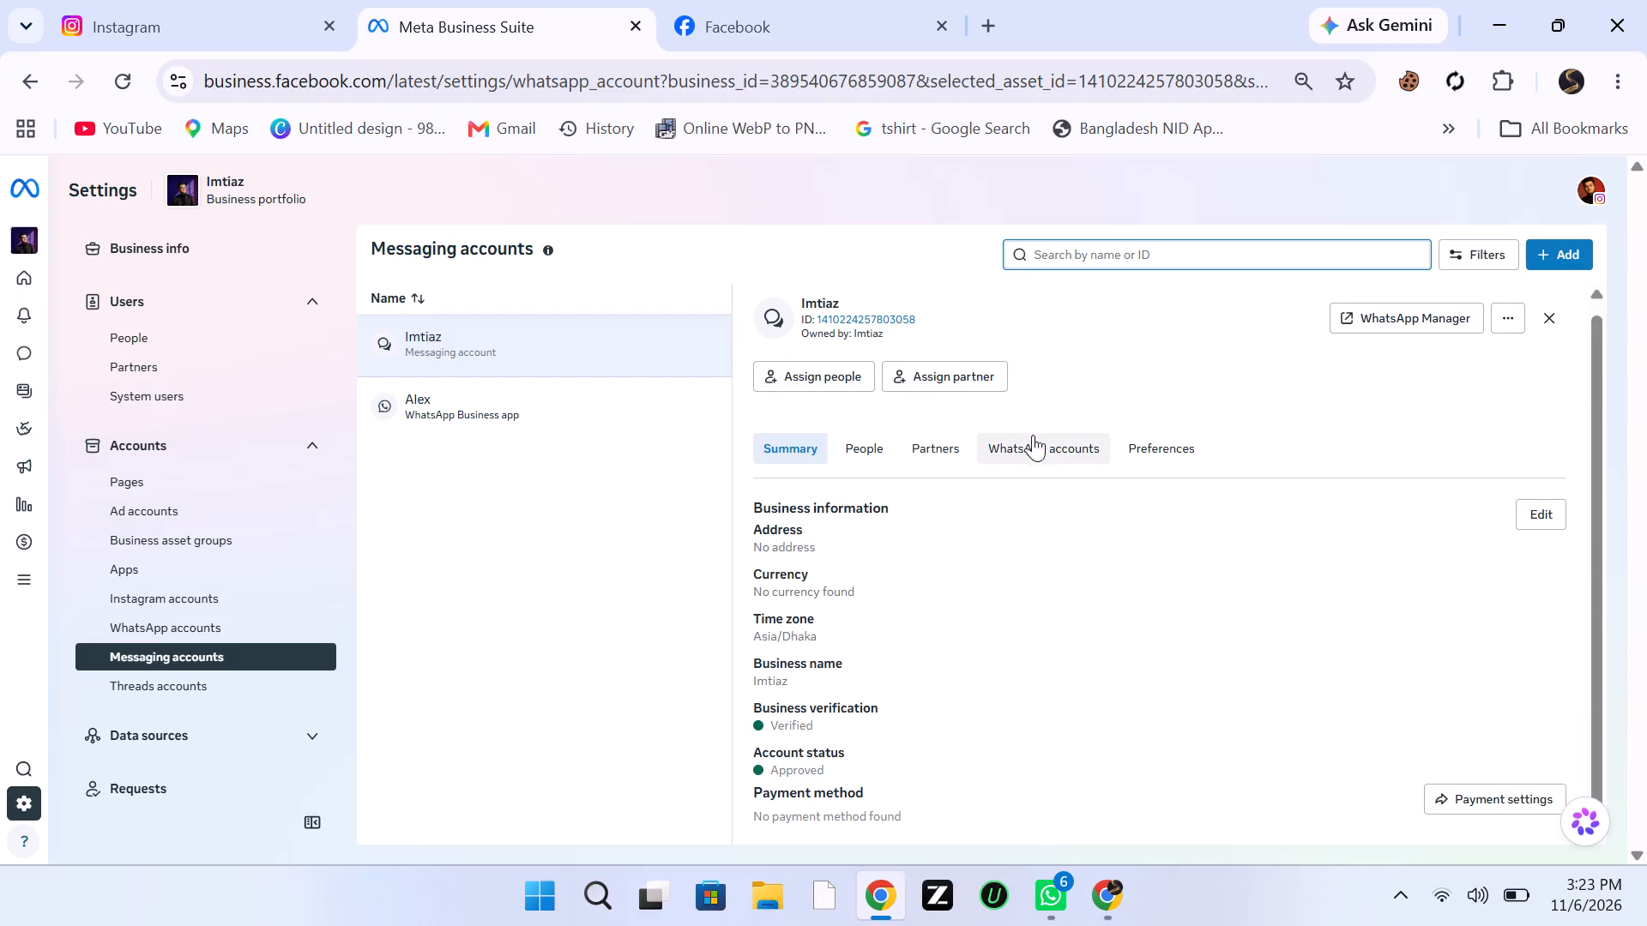
# Examine the WhatsApp accounts linked to the Imtiaz and Alex messaging accounts, including the portfolio's WhatsApp account summary.
pyautogui.click(1044, 432)
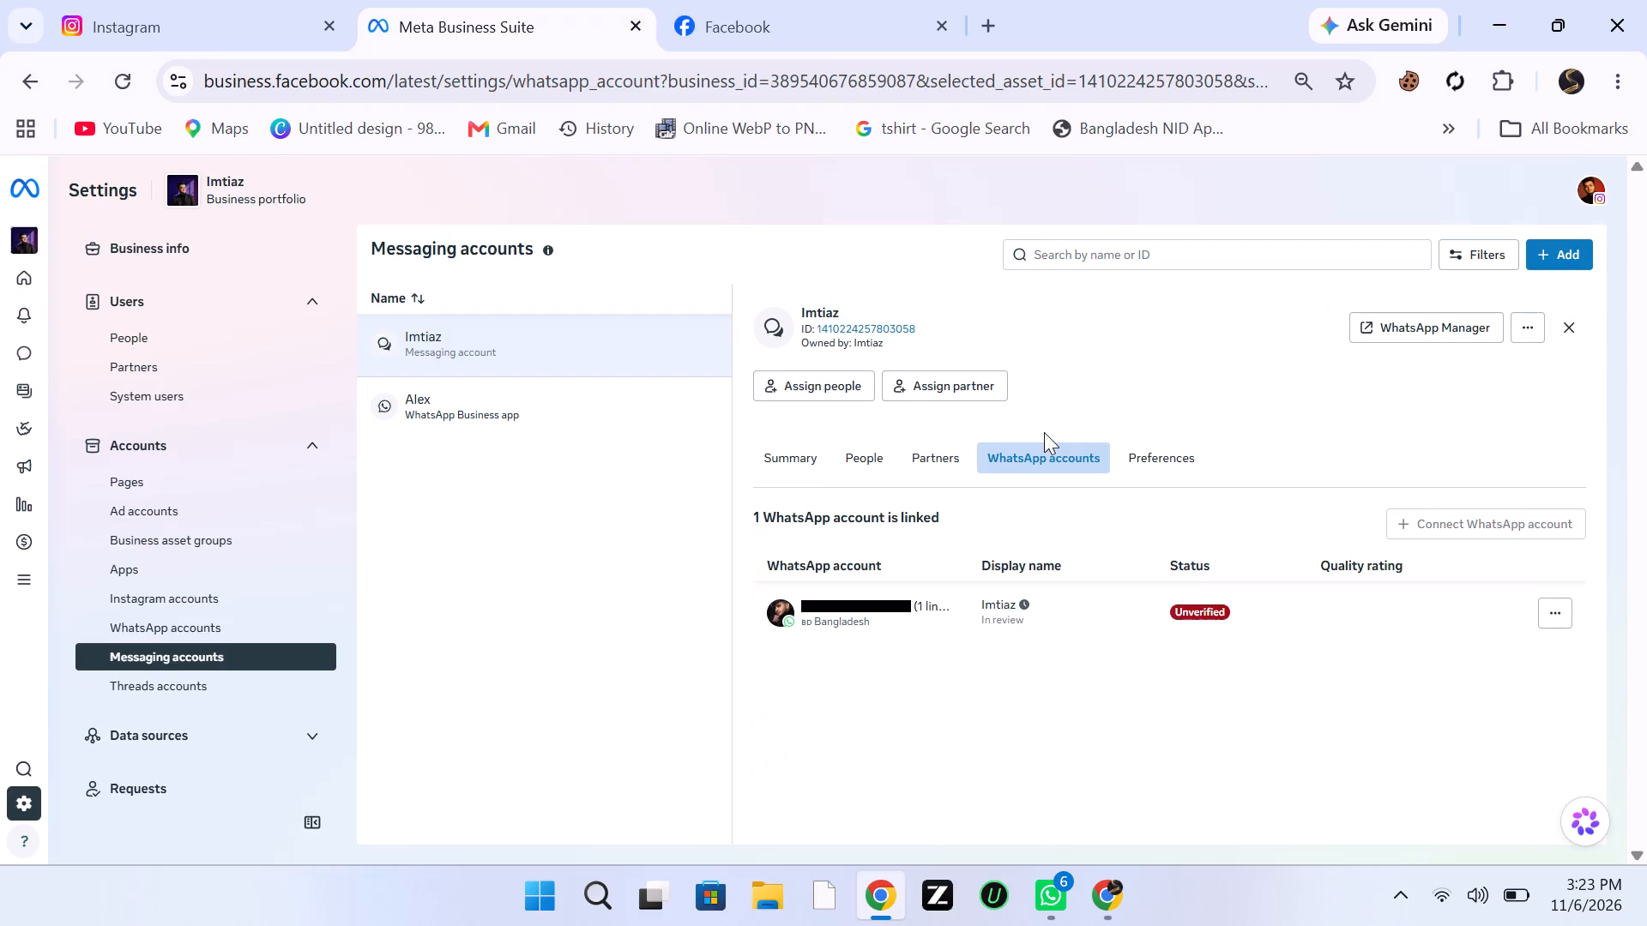
pyautogui.click(1563, 613)
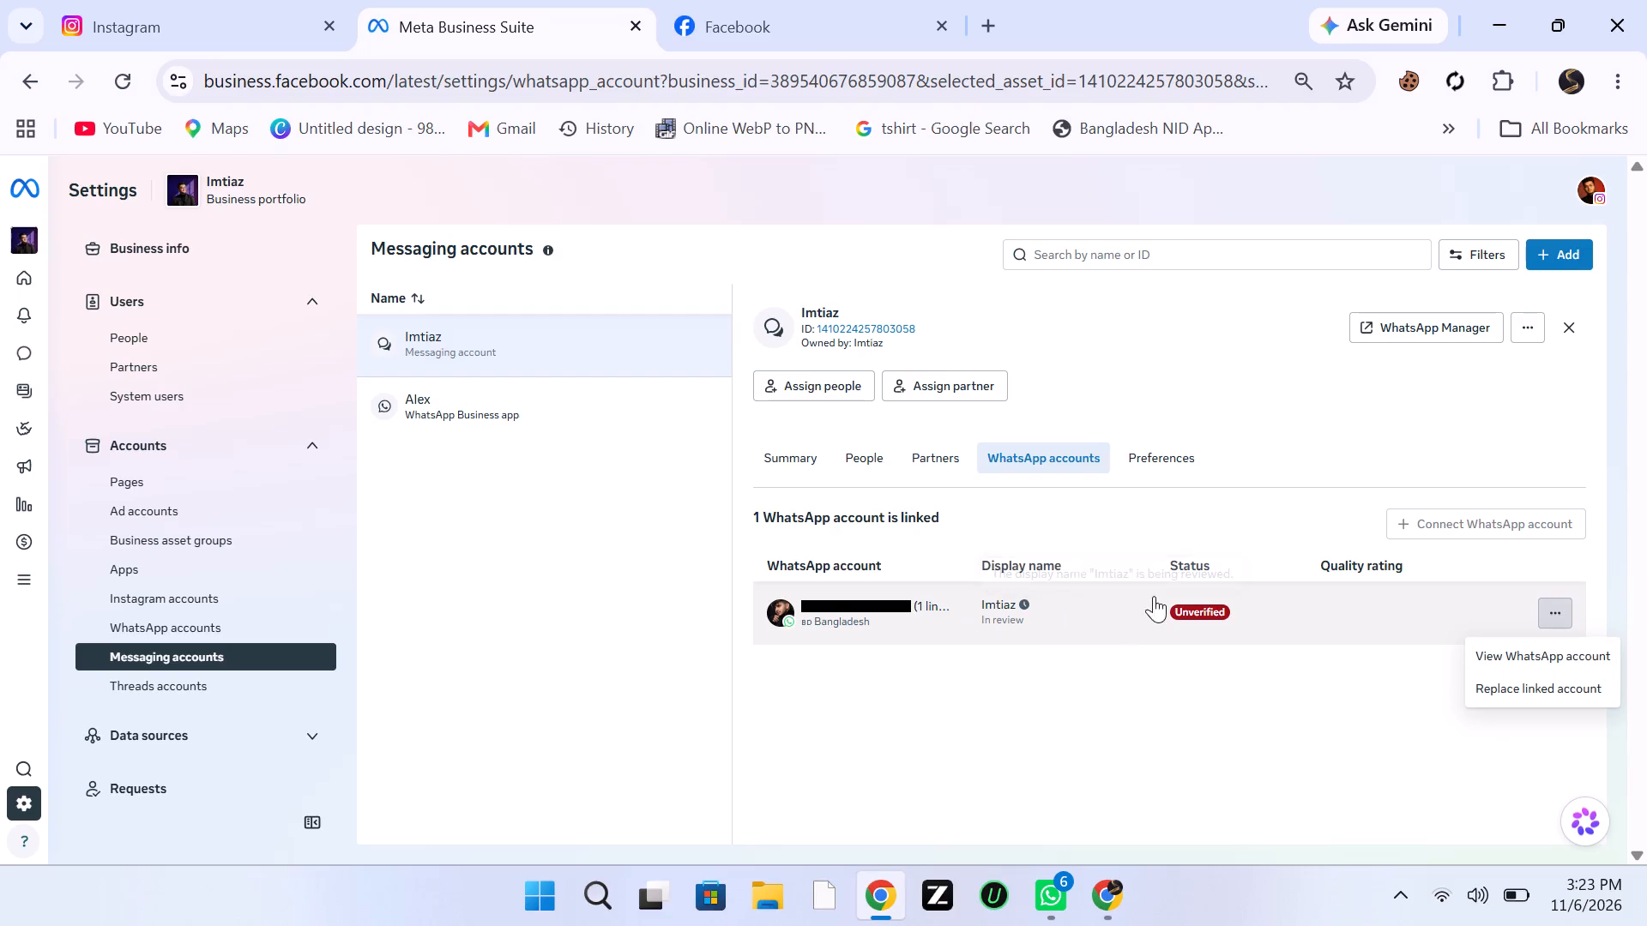
pyautogui.click(510, 611)
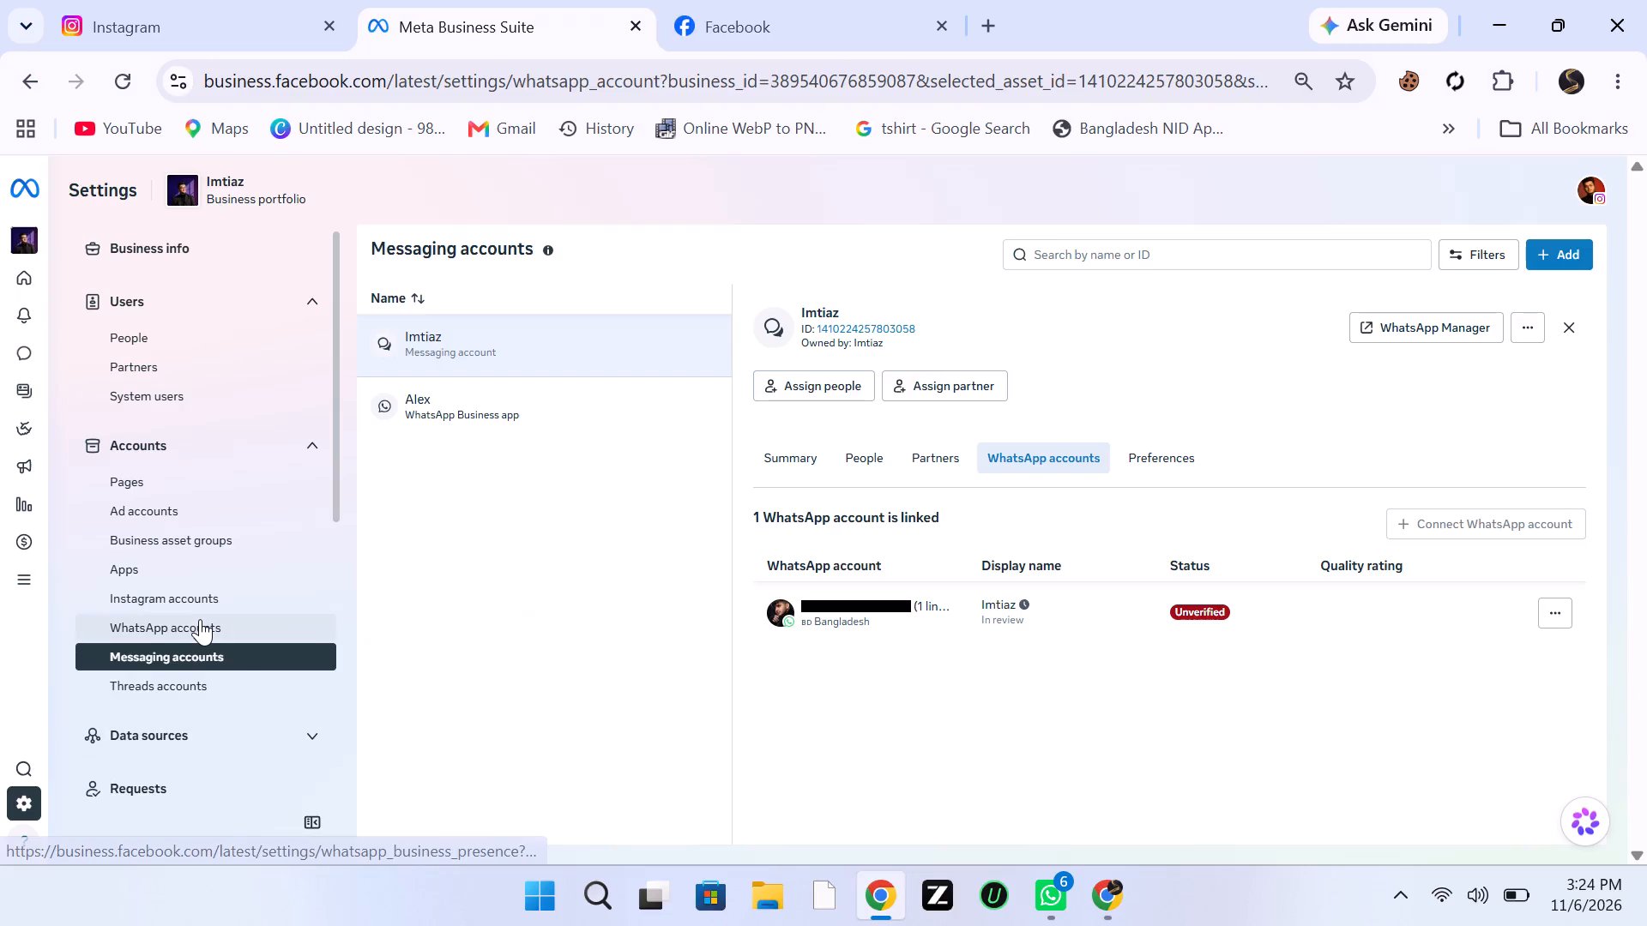
pyautogui.click(456, 410)
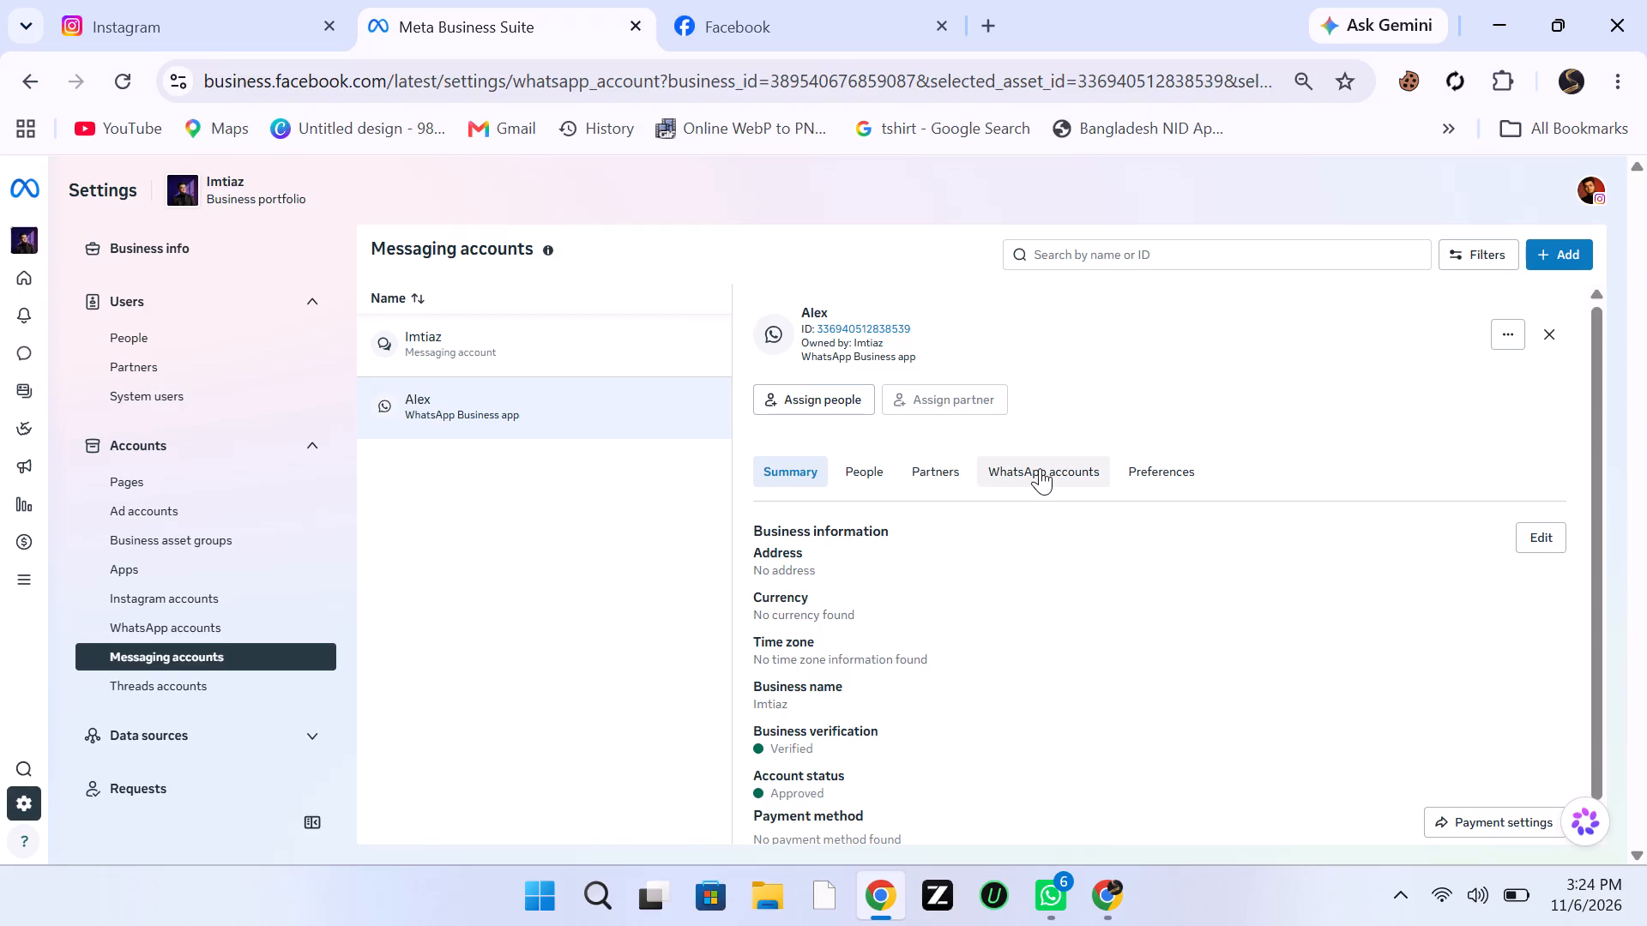
pyautogui.click(1040, 468)
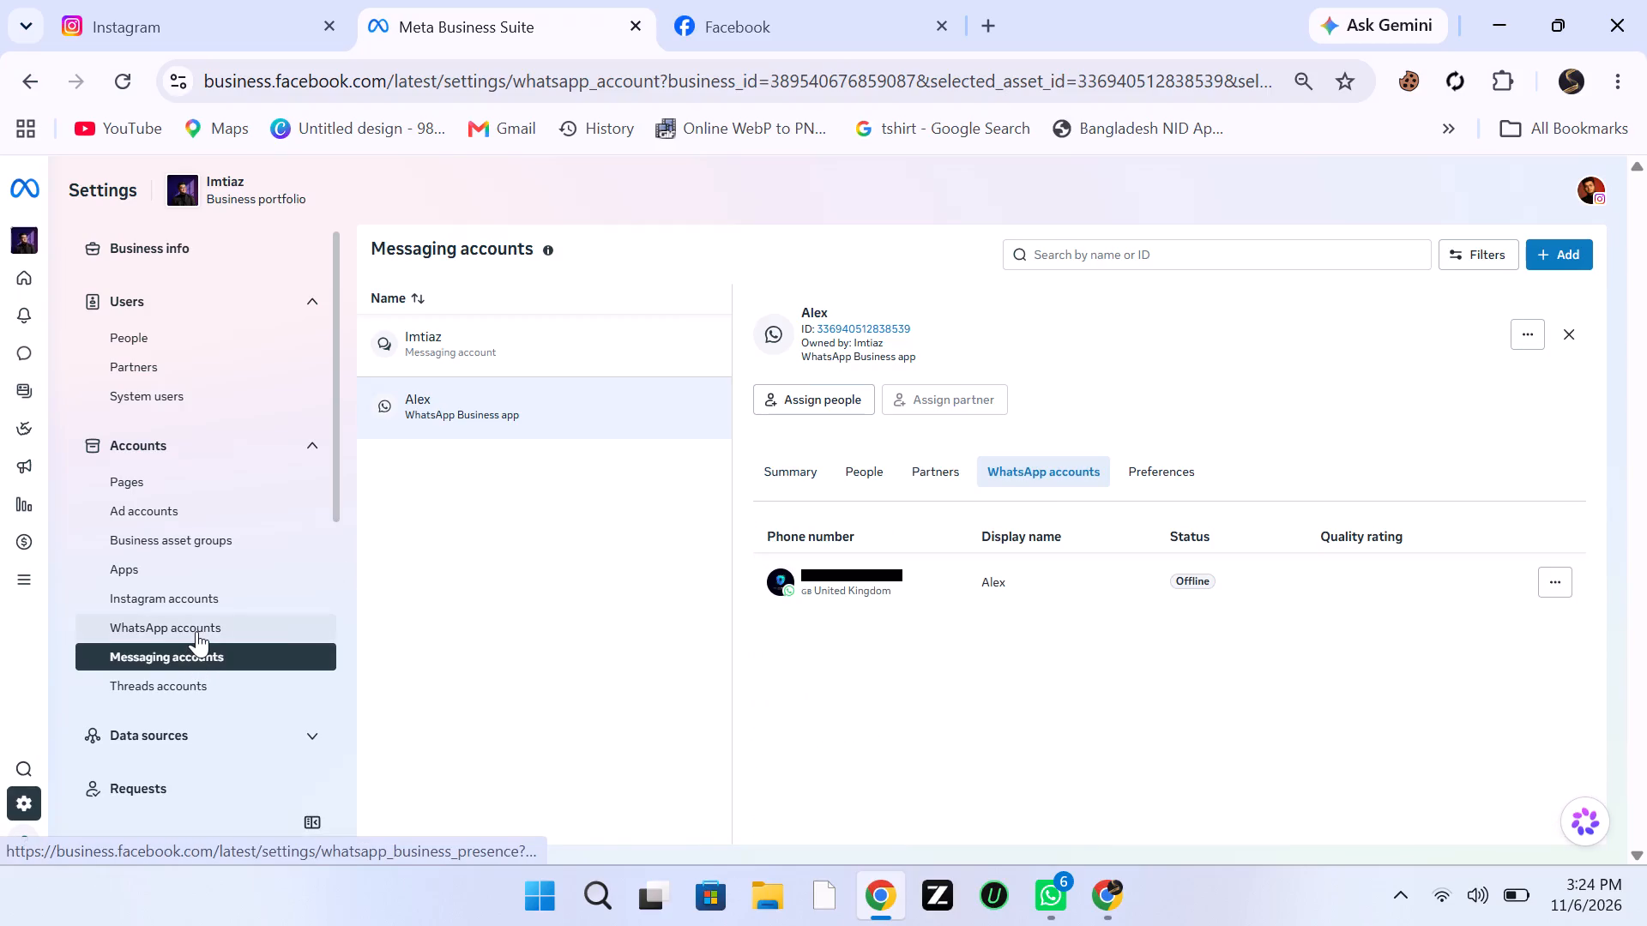
pyautogui.click(196, 631)
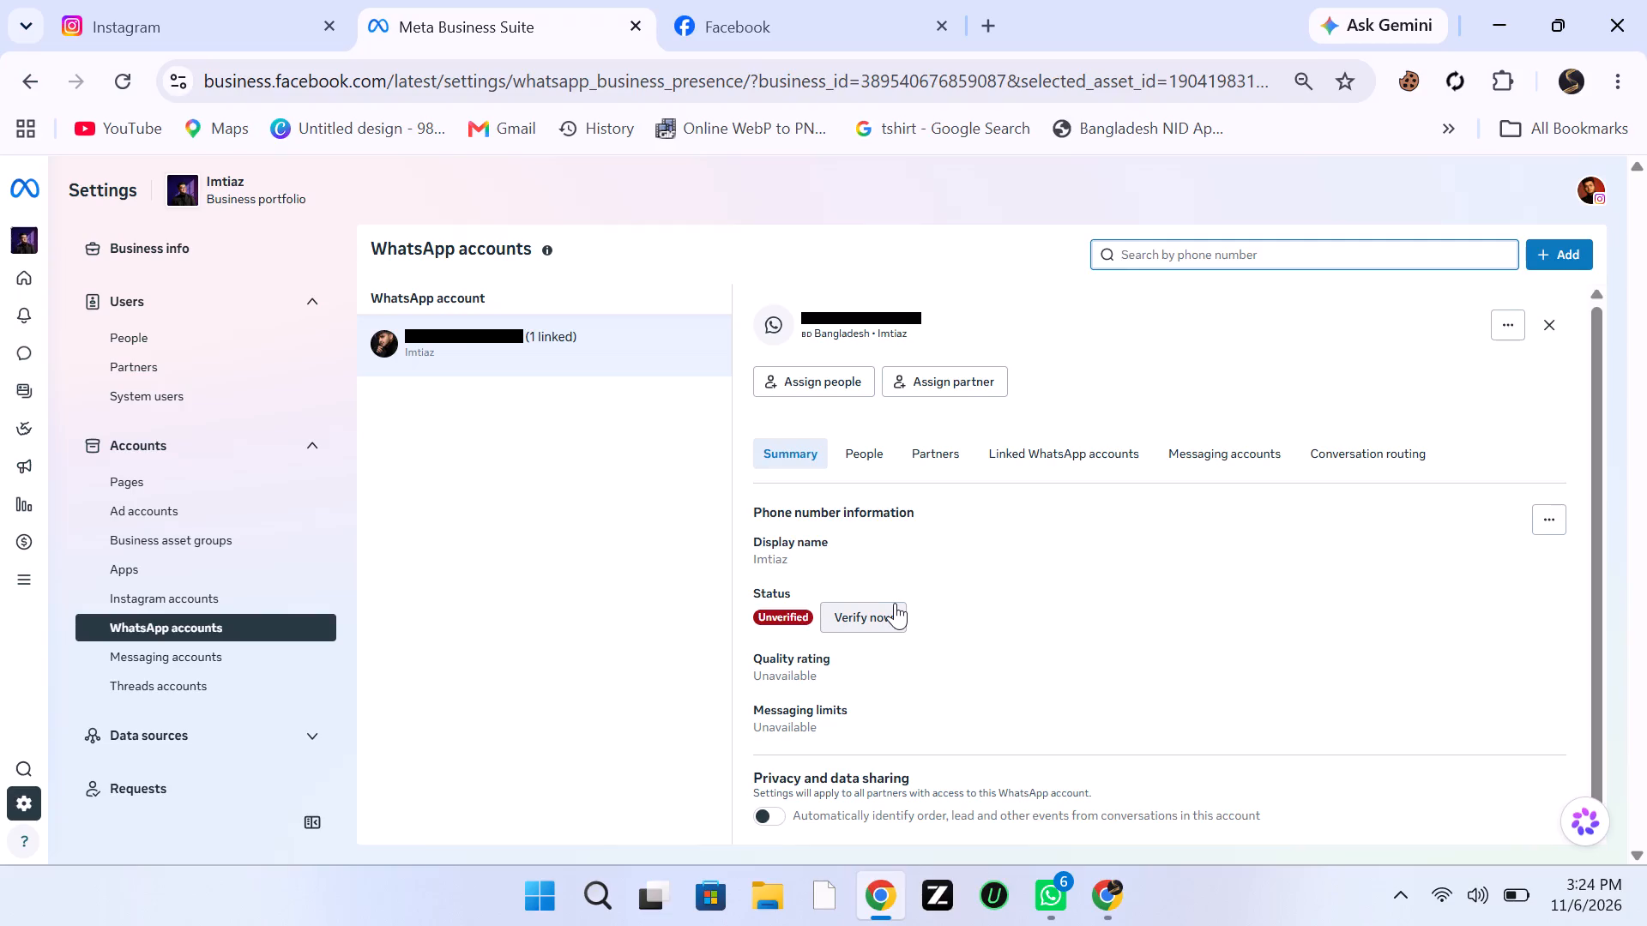
# Recheck the Imtiaz messaging account's summary and bring up the business portfolio info for review.
pyautogui.click(187, 251)
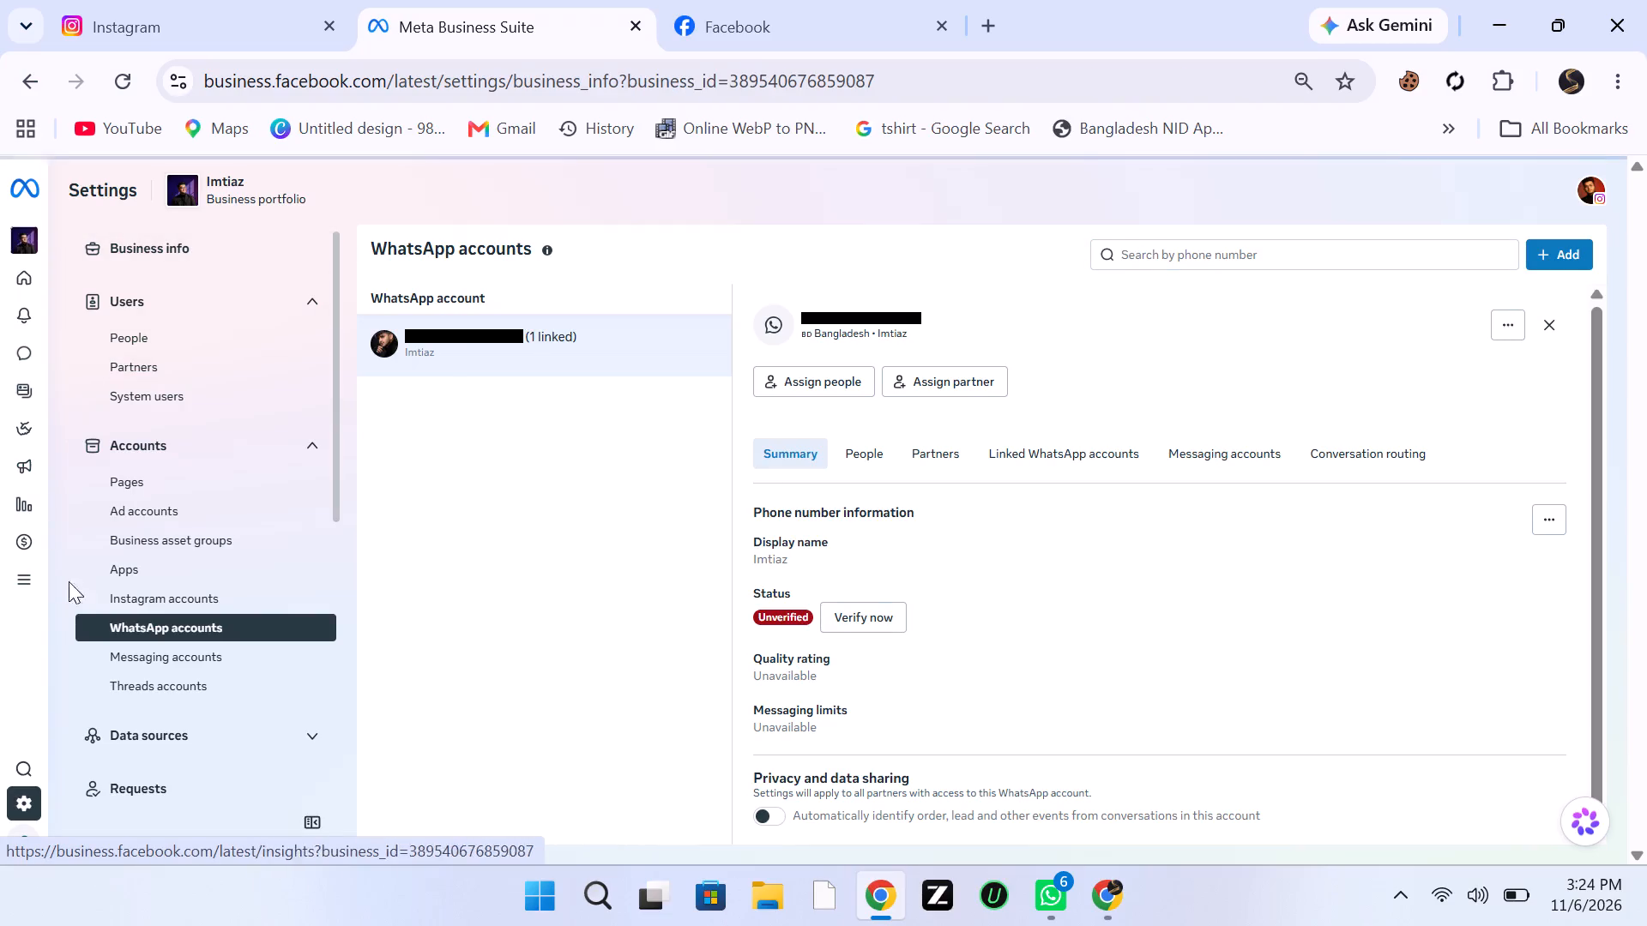
pyautogui.click(187, 653)
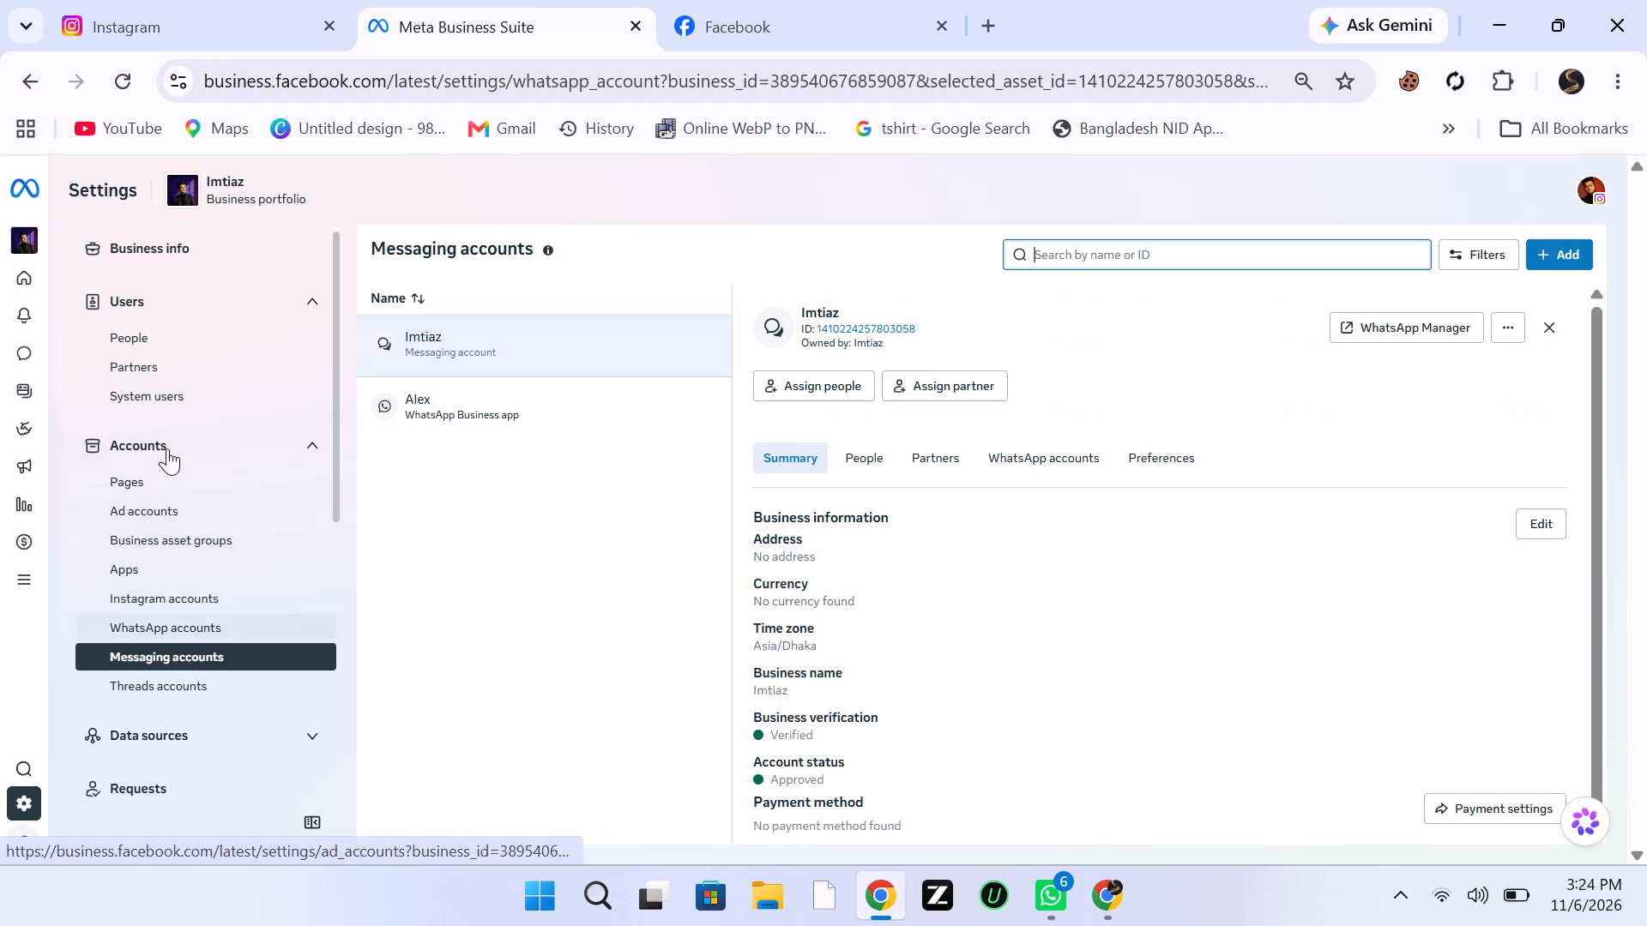
pyautogui.click(205, 260)
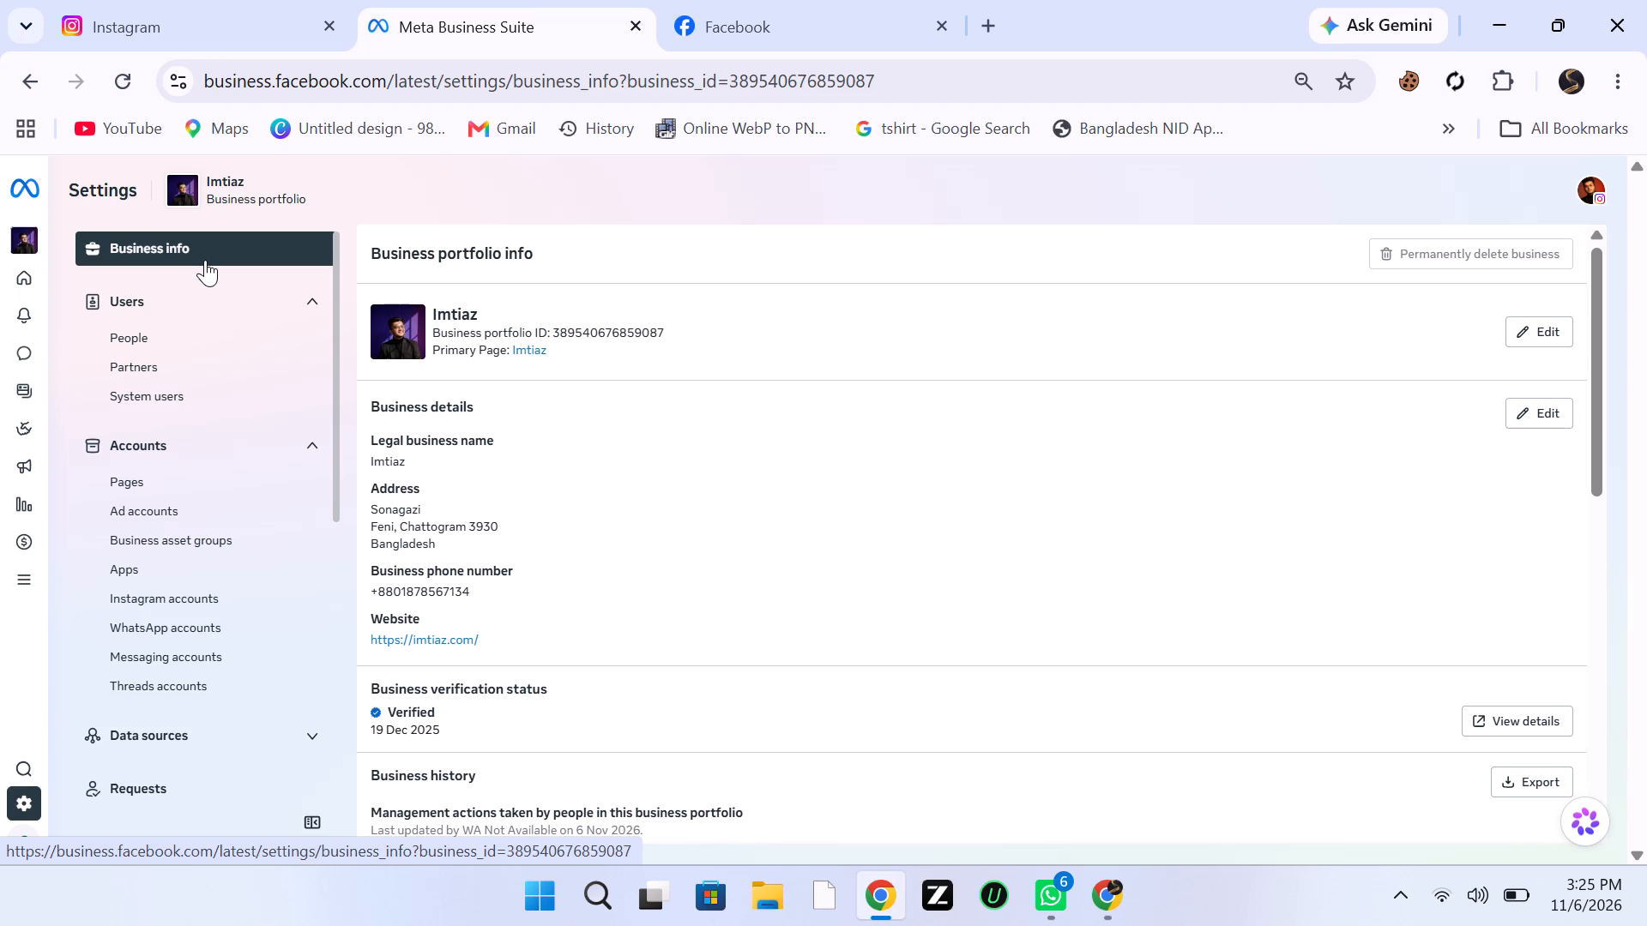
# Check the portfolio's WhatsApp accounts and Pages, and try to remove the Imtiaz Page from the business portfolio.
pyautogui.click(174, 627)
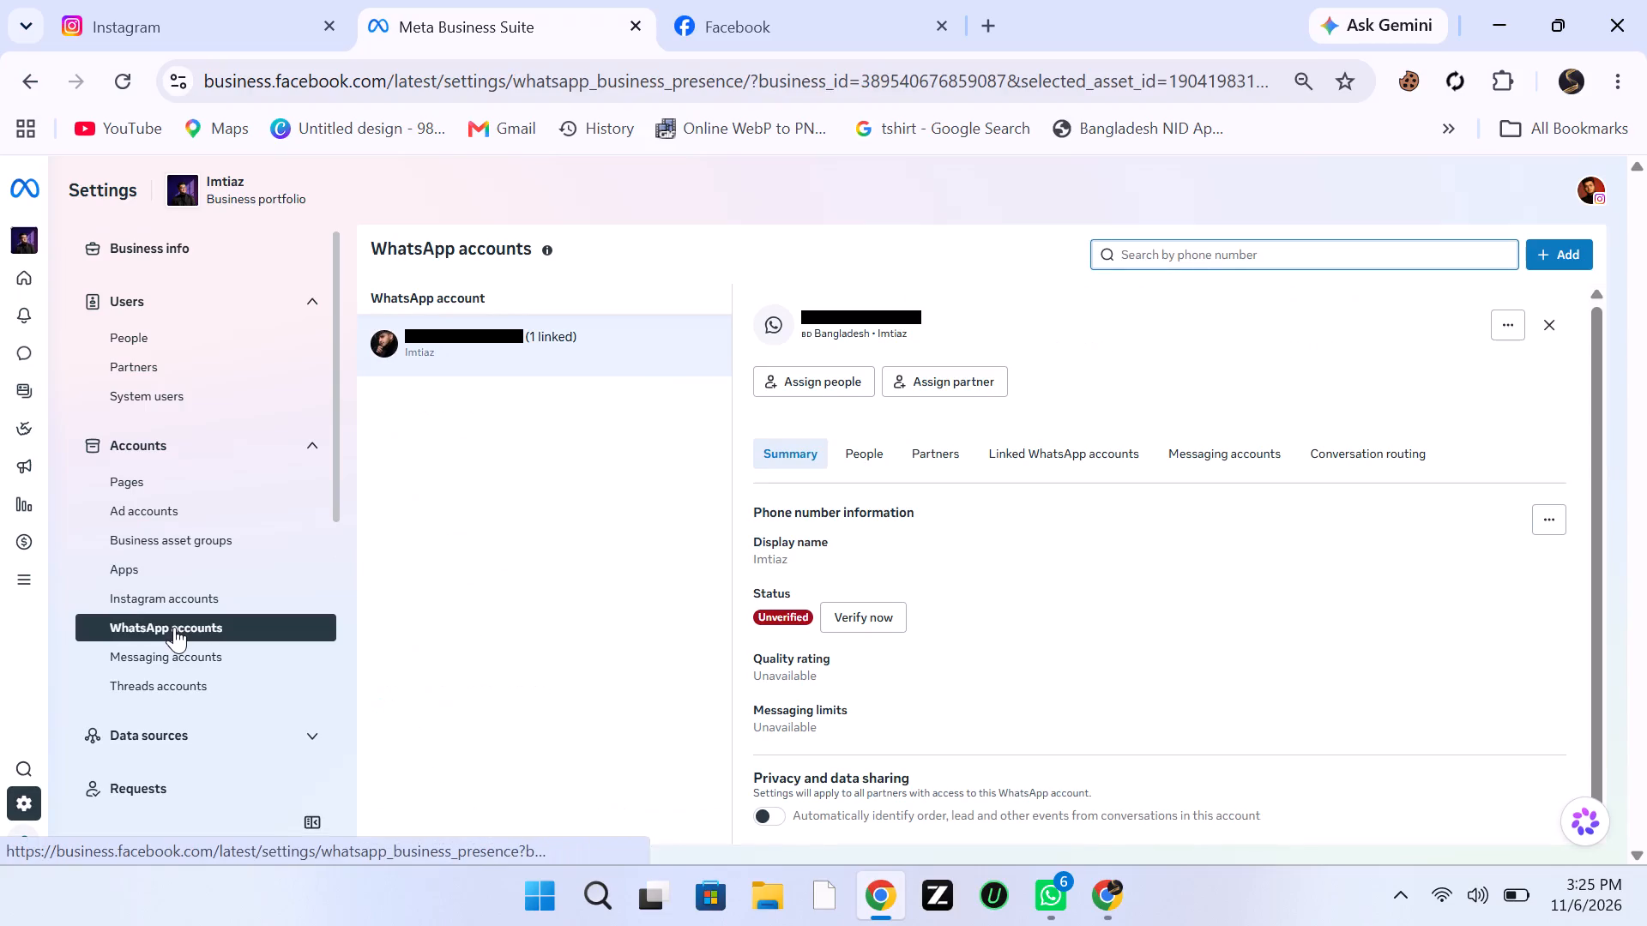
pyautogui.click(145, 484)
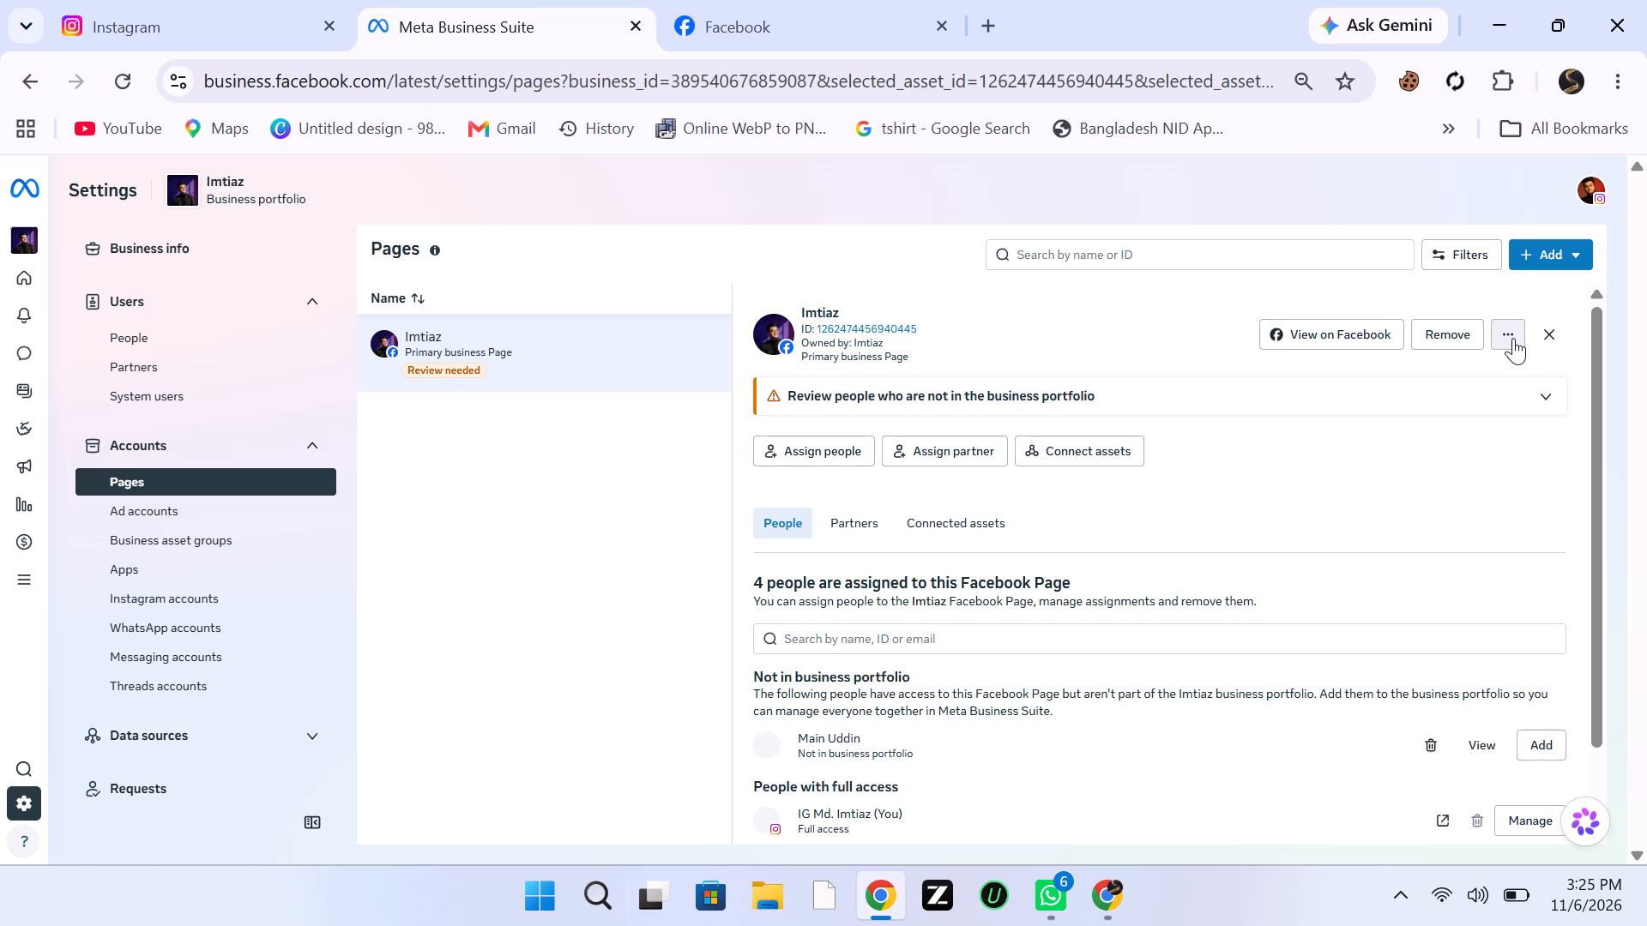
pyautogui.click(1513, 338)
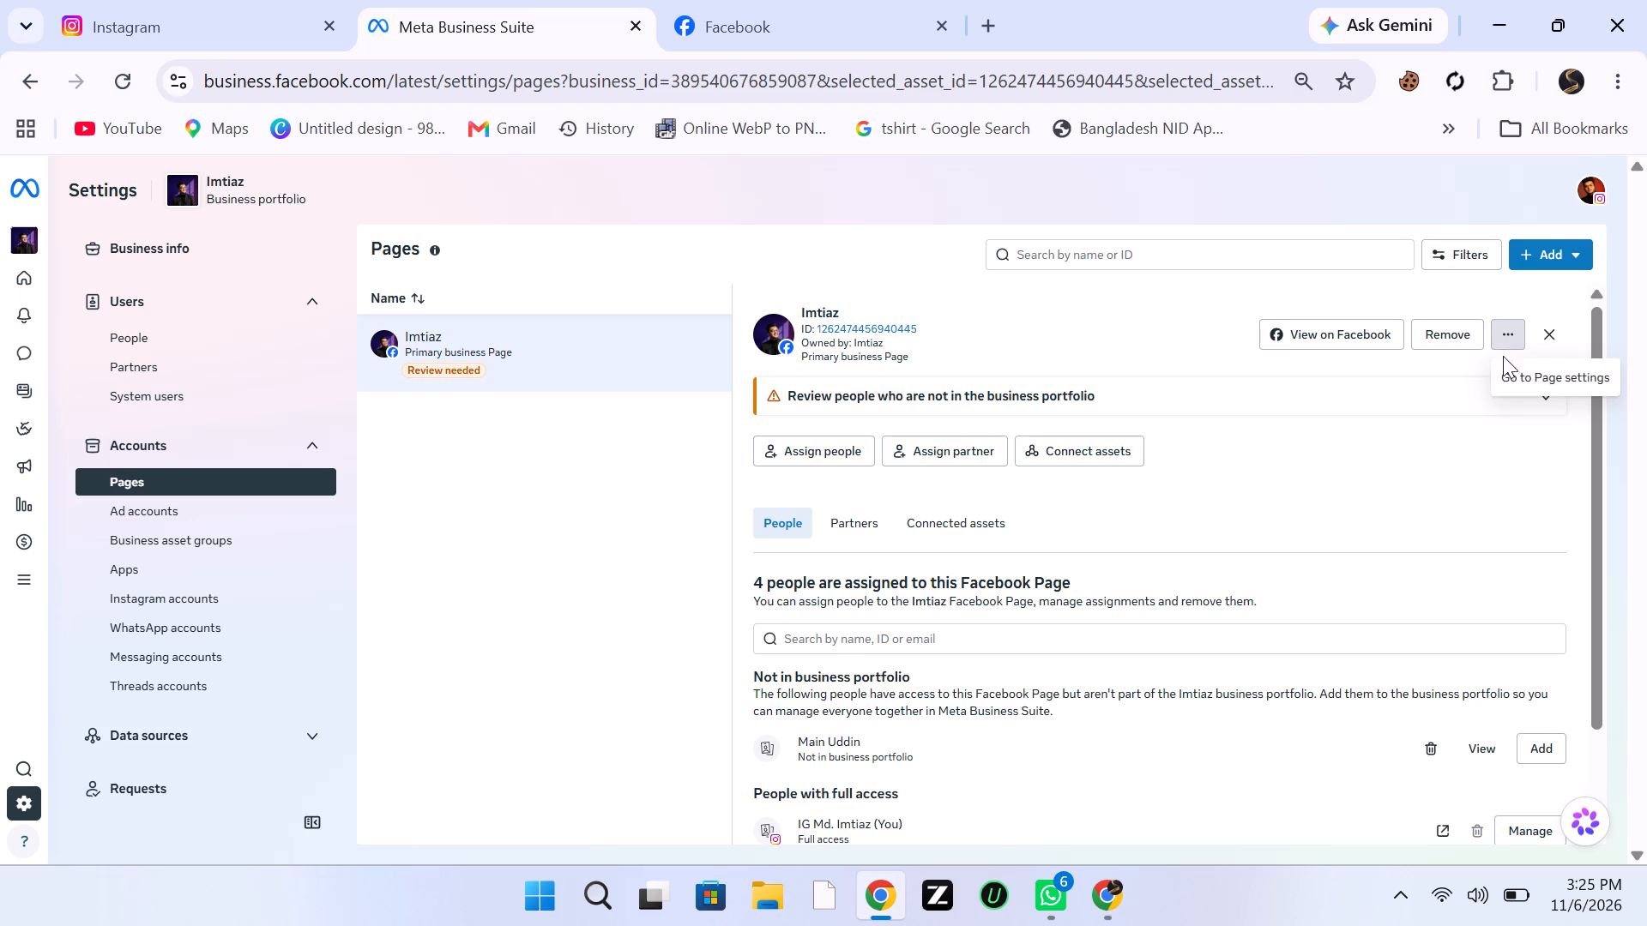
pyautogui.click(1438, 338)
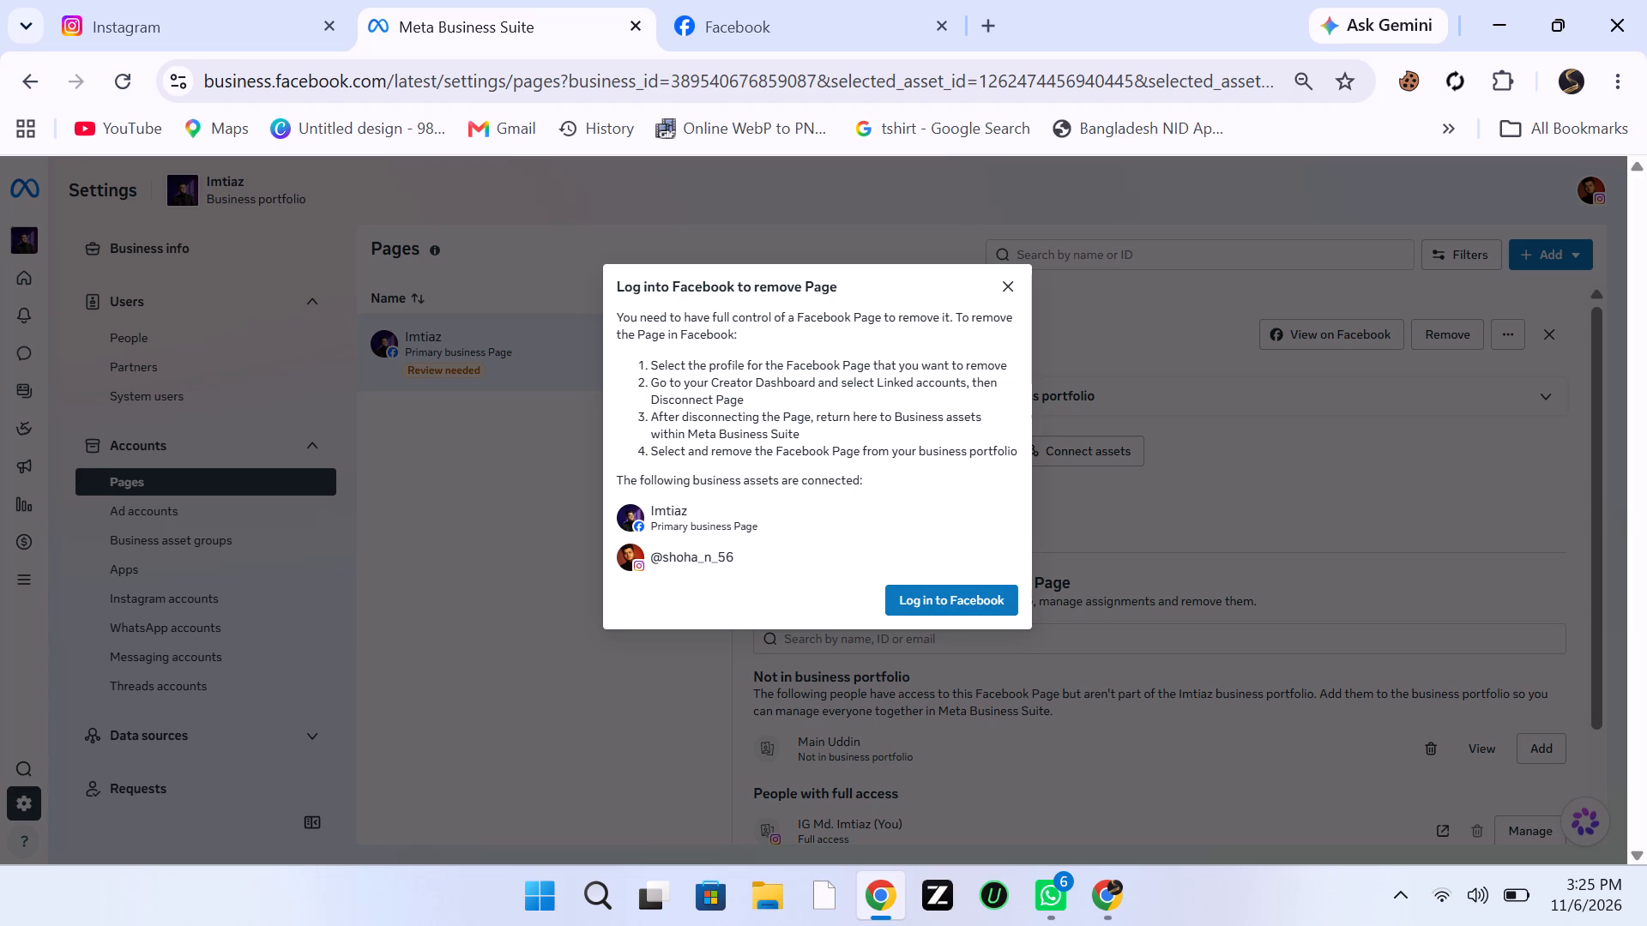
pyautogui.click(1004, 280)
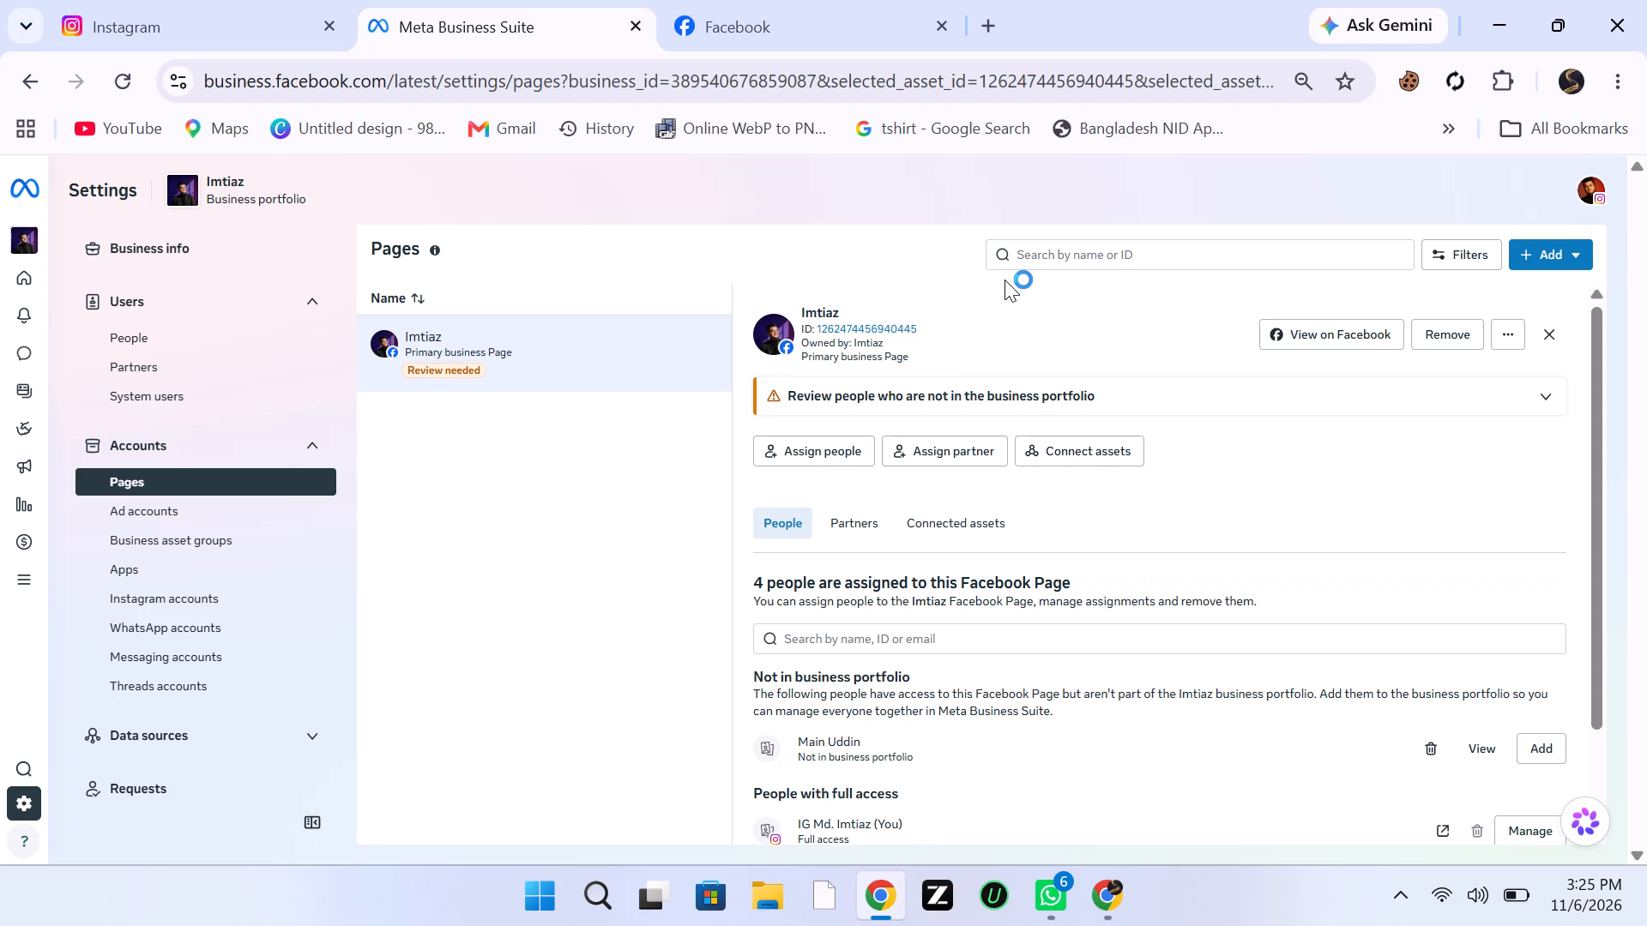
# Review the Imtiaz portfolio's ad accounts, Instagram accounts and WhatsApp accounts in the business settings.
pyautogui.click(240, 514)
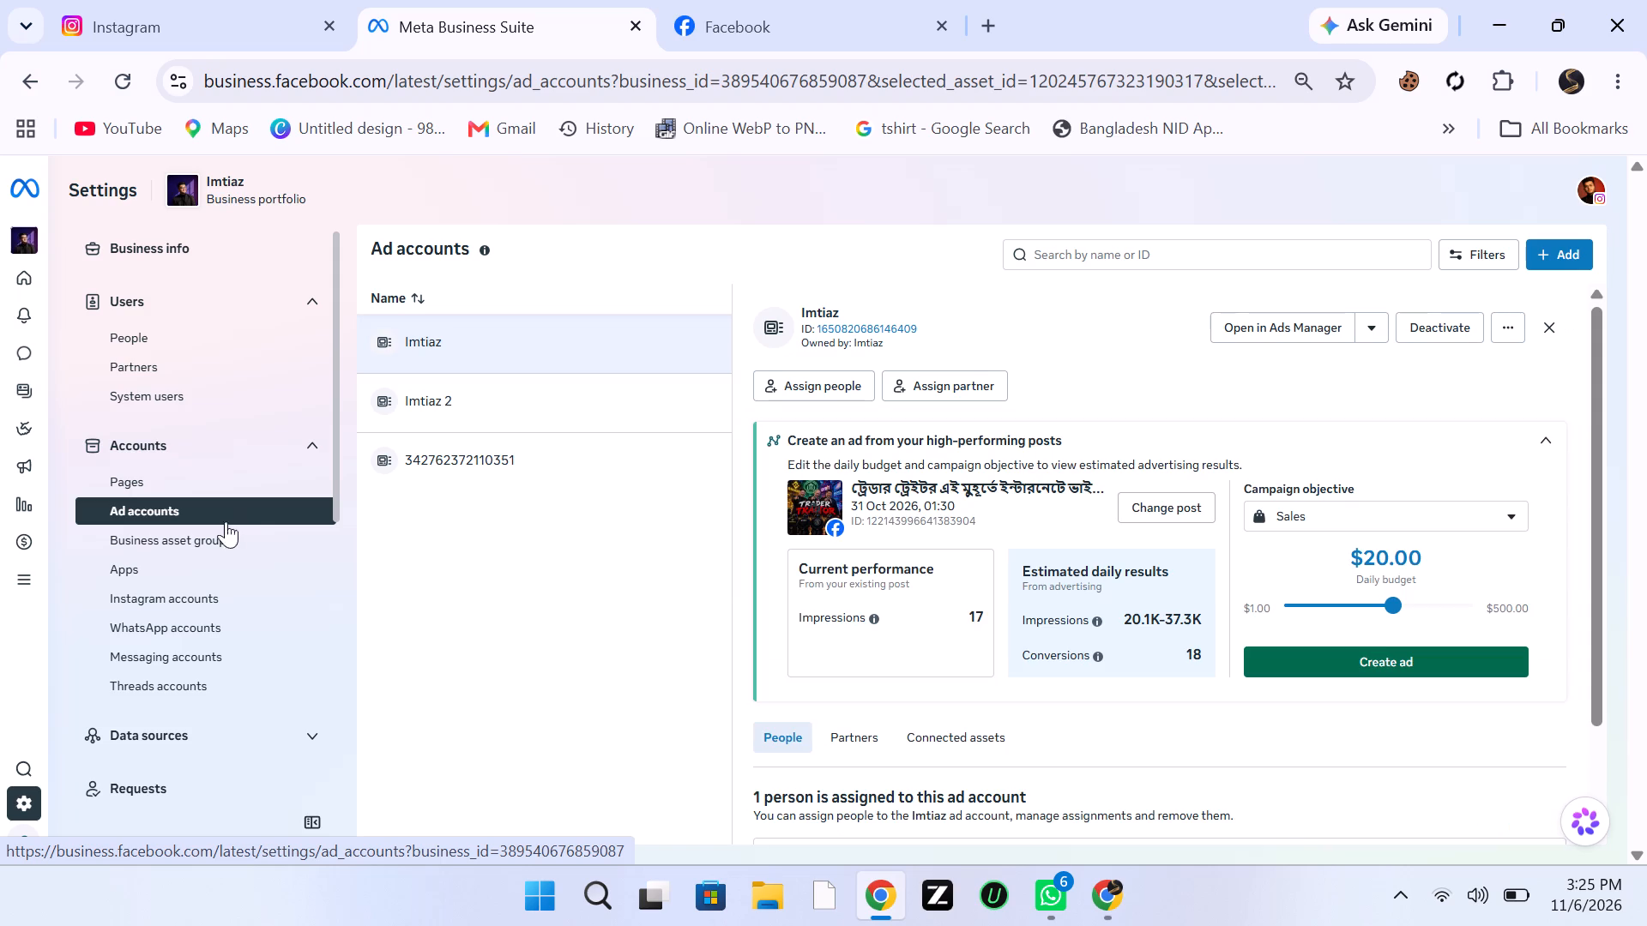
pyautogui.click(165, 602)
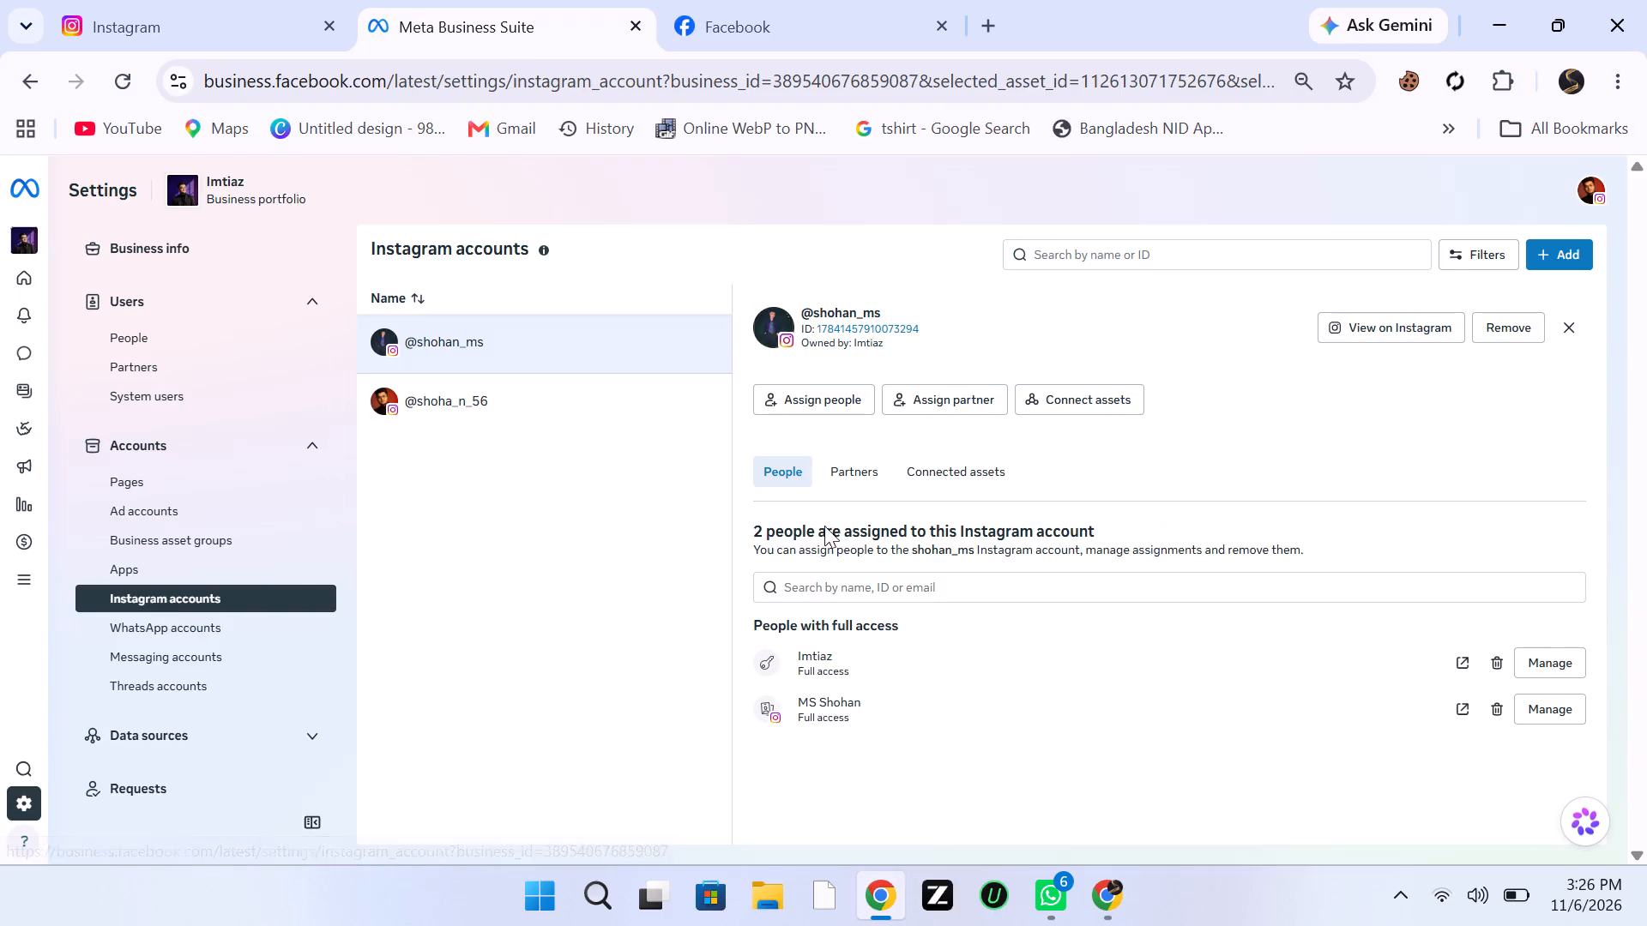
pyautogui.click(173, 620)
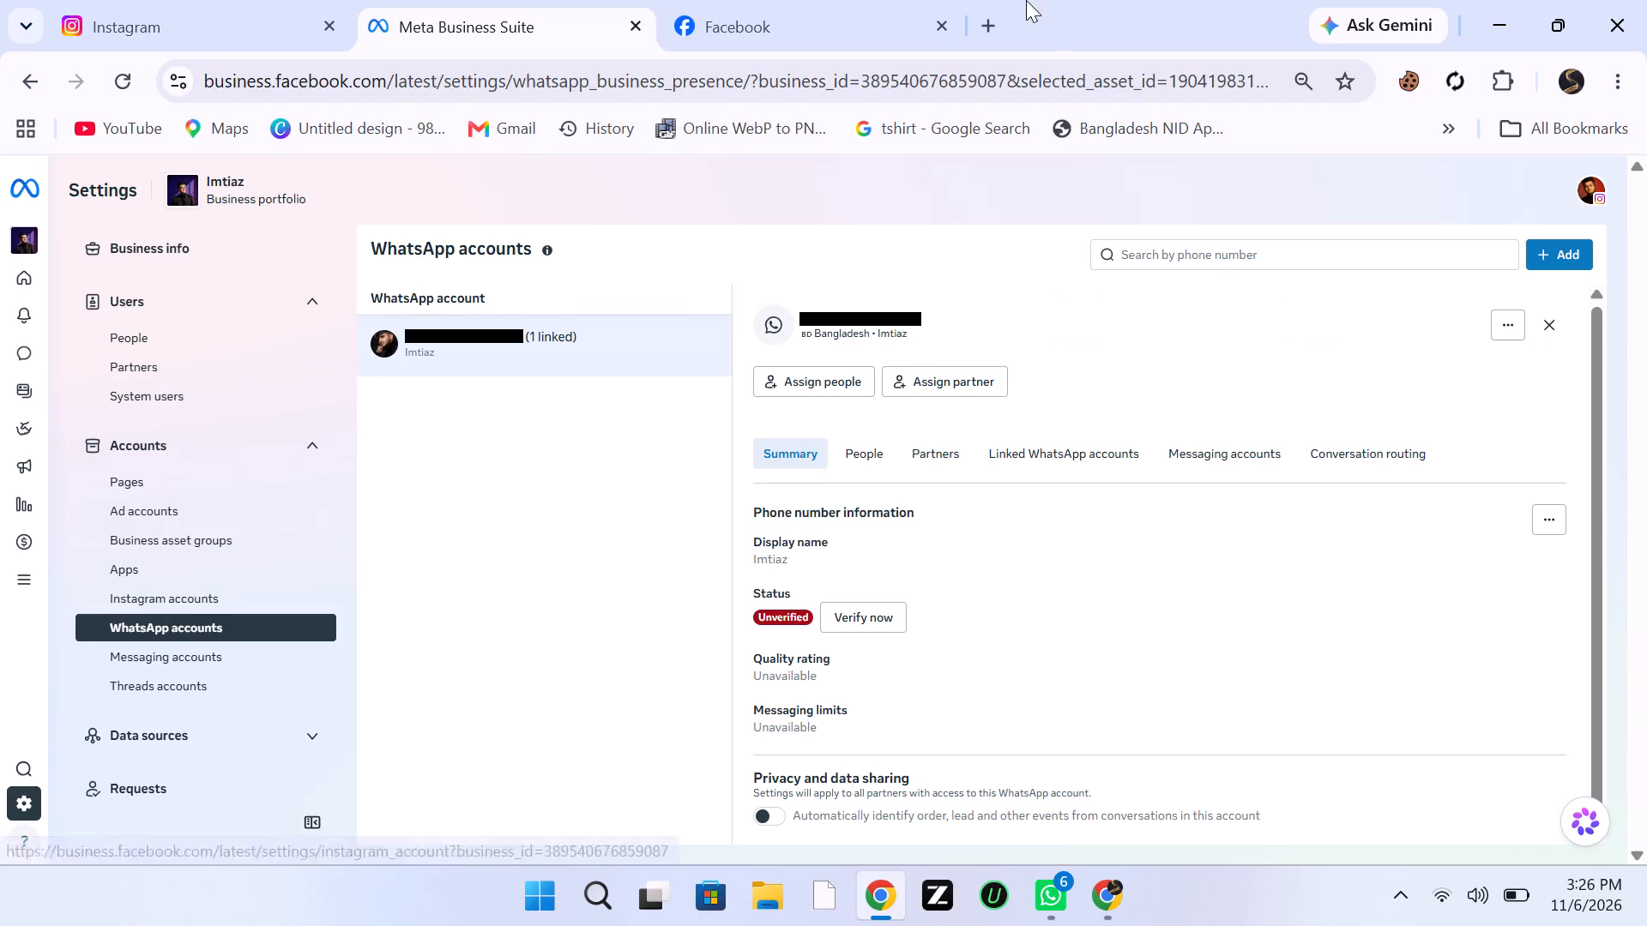
# Close the Chrome window with the Meta Business Suite session and relaunch Chrome to its profile chooser.
pyautogui.click(1620, 16)
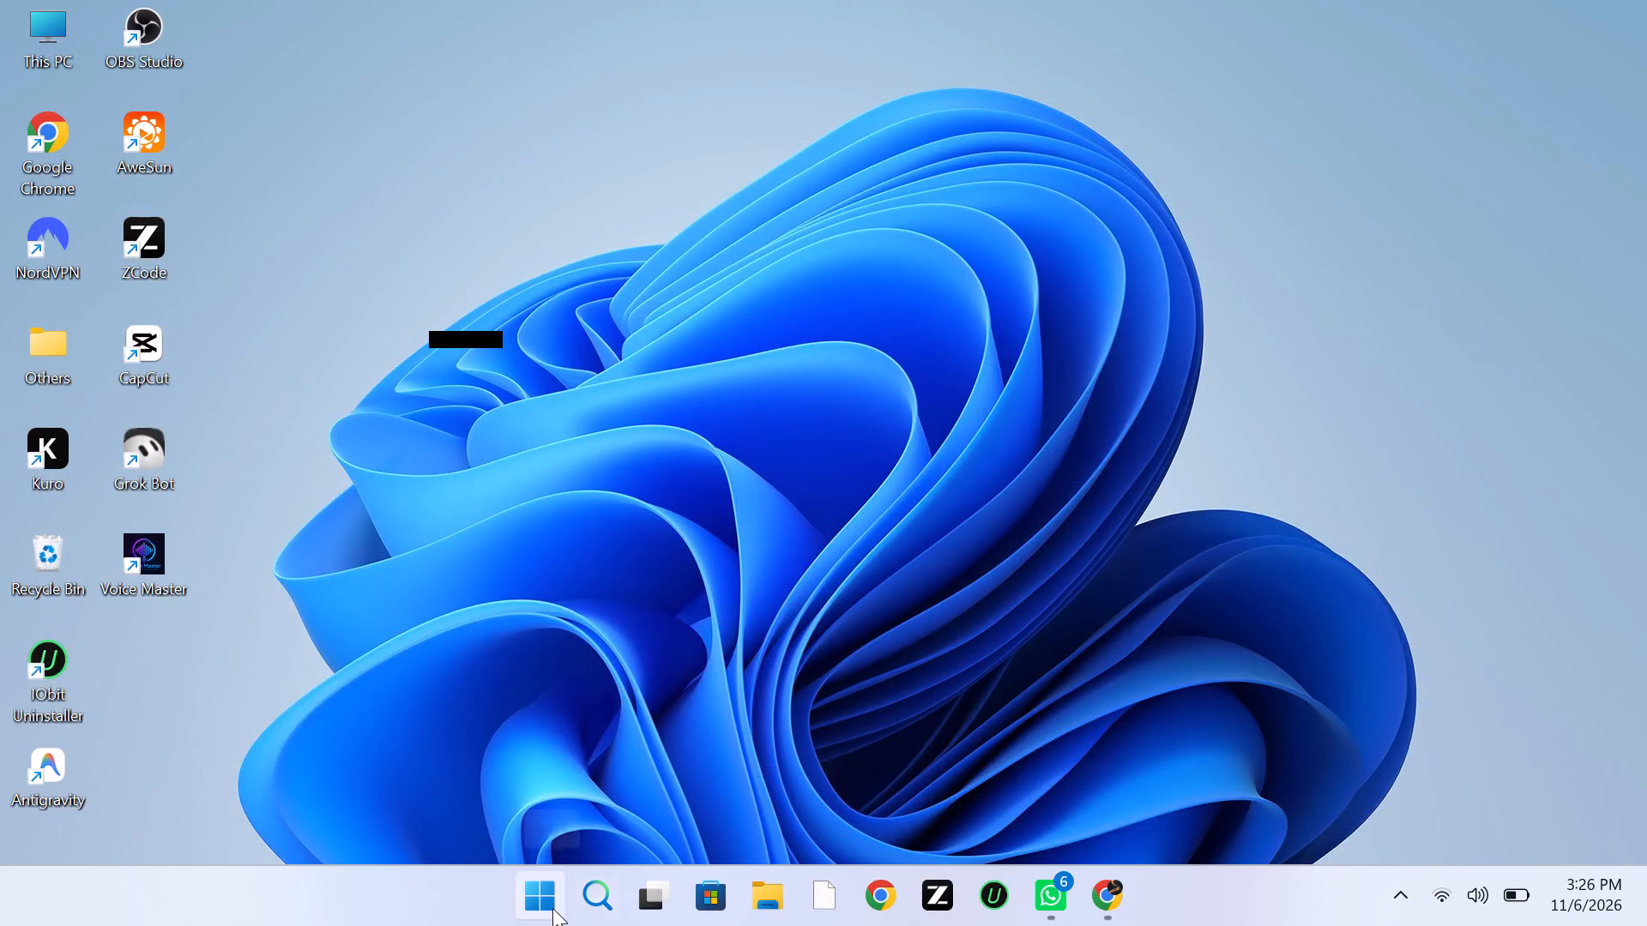
pyautogui.click(872, 905)
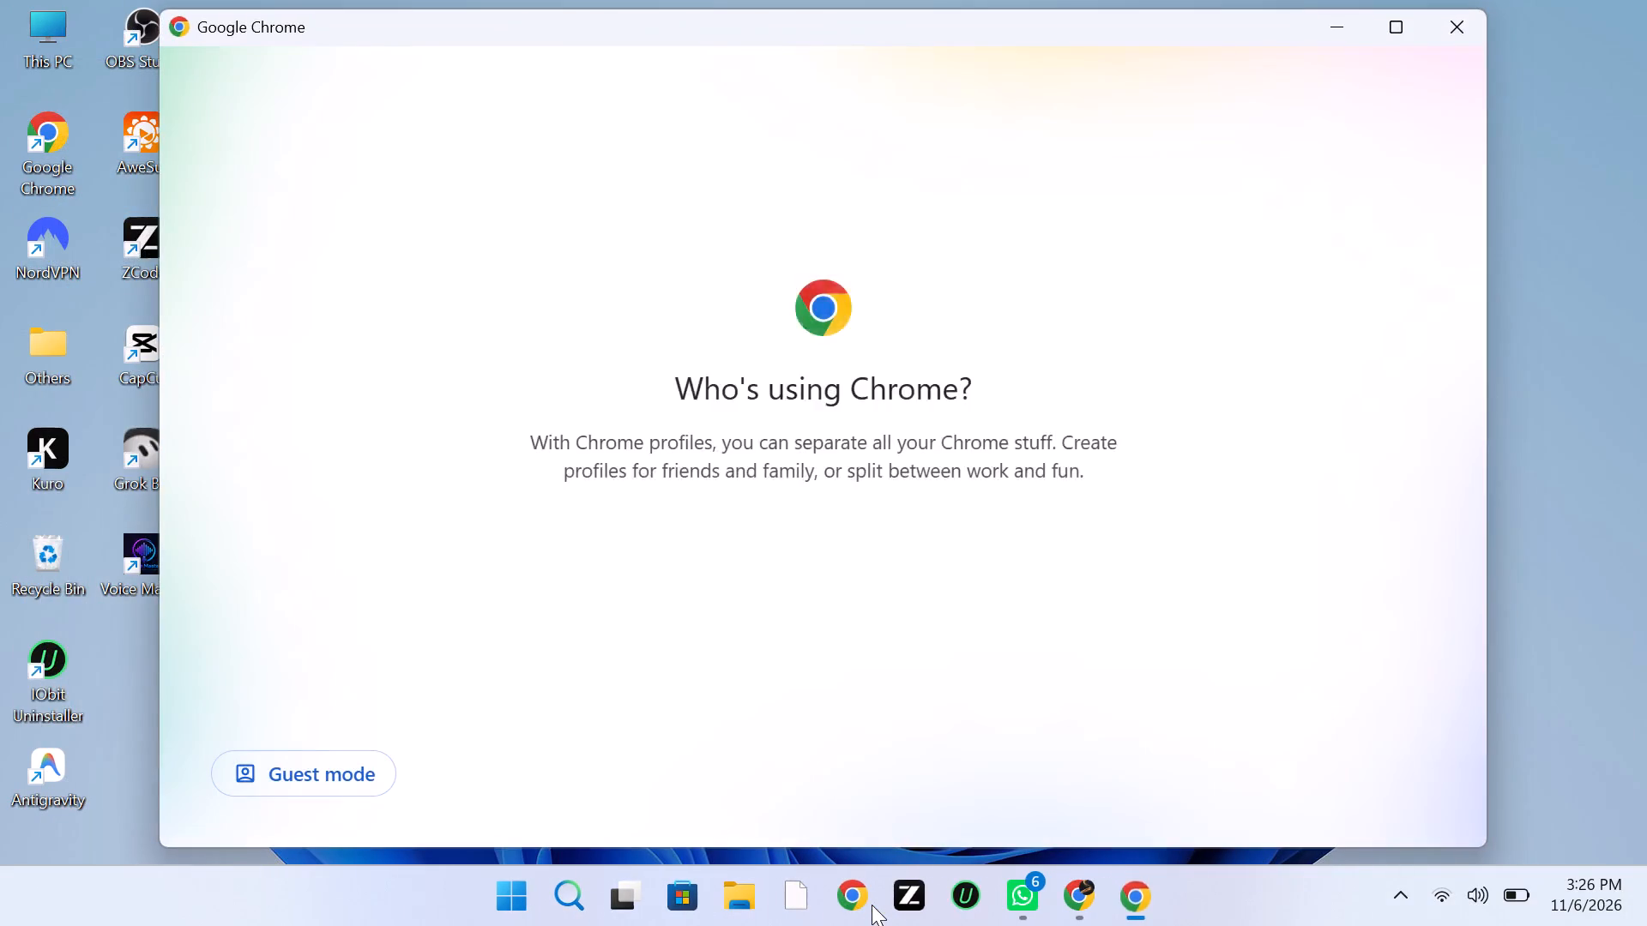
# Reopen Chrome under the Md profile with the gold-swirl picture and maximize its window.
pyautogui.scroll(-2, 775, 562)
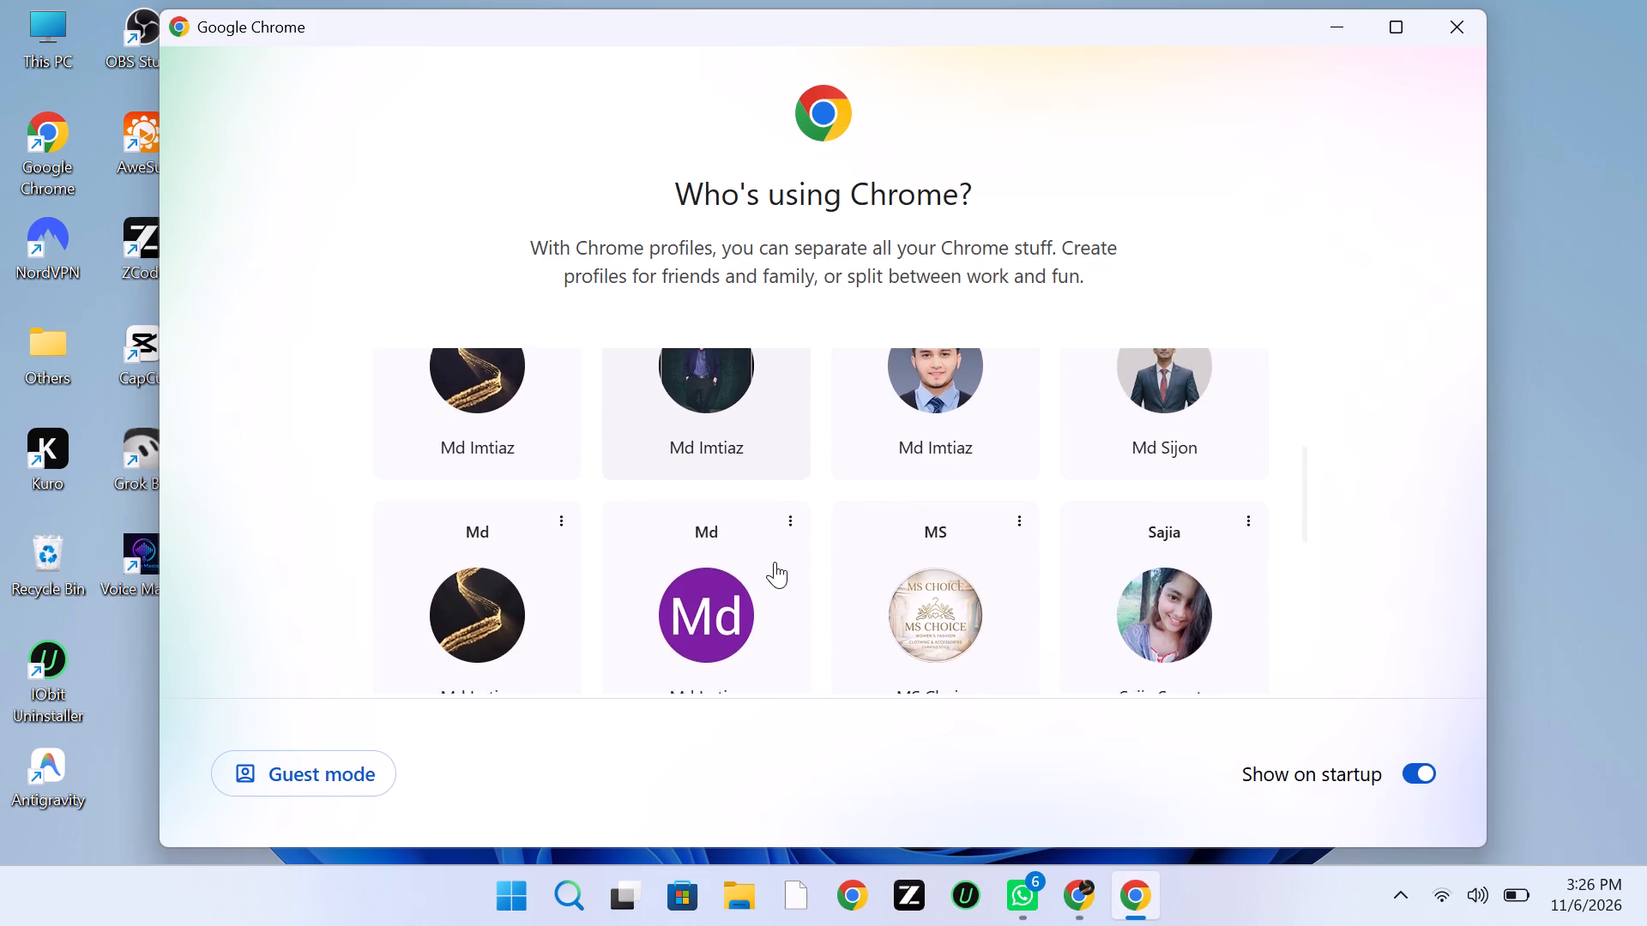
pyautogui.scroll(-1, 775, 562)
pyautogui.click(479, 360)
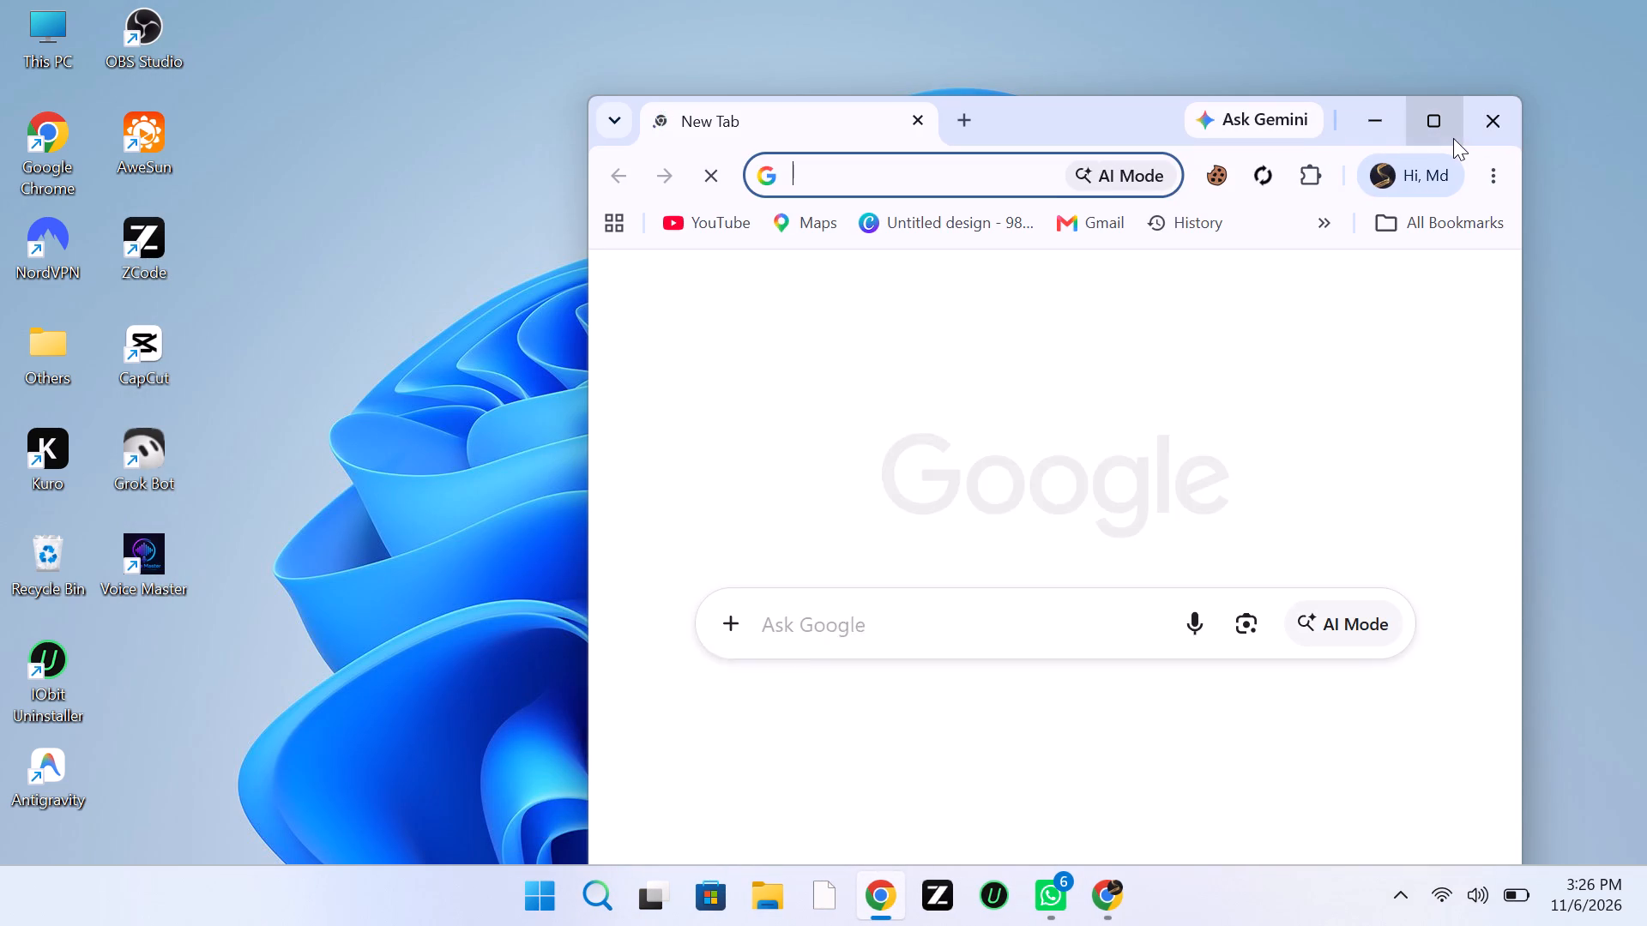
pyautogui.click(1453, 138)
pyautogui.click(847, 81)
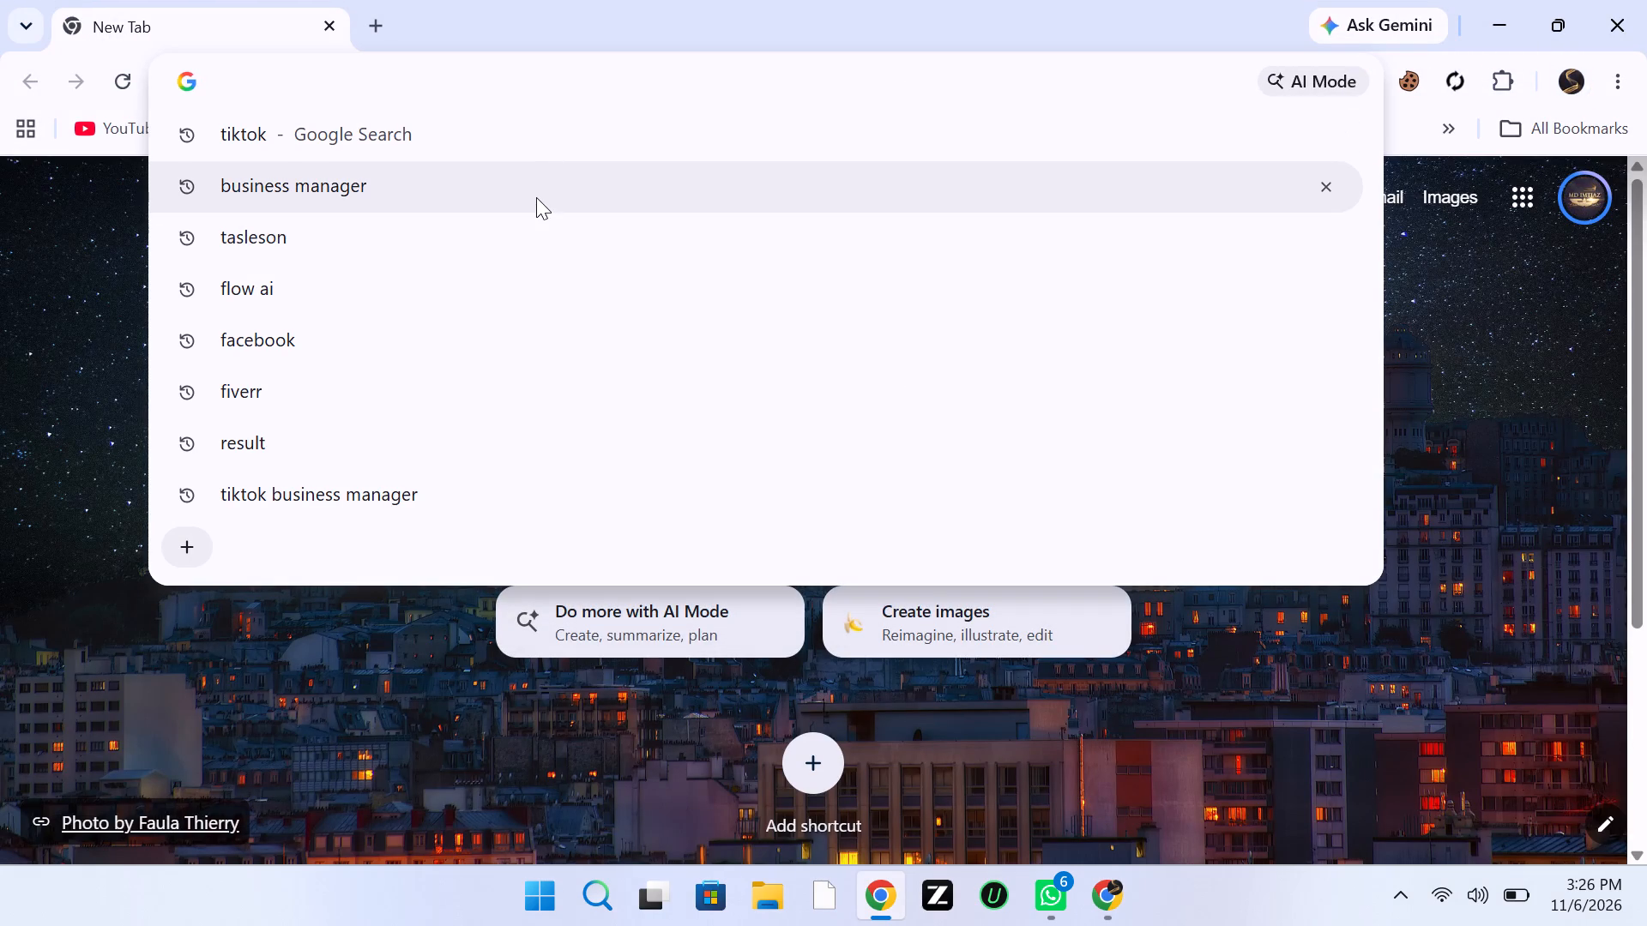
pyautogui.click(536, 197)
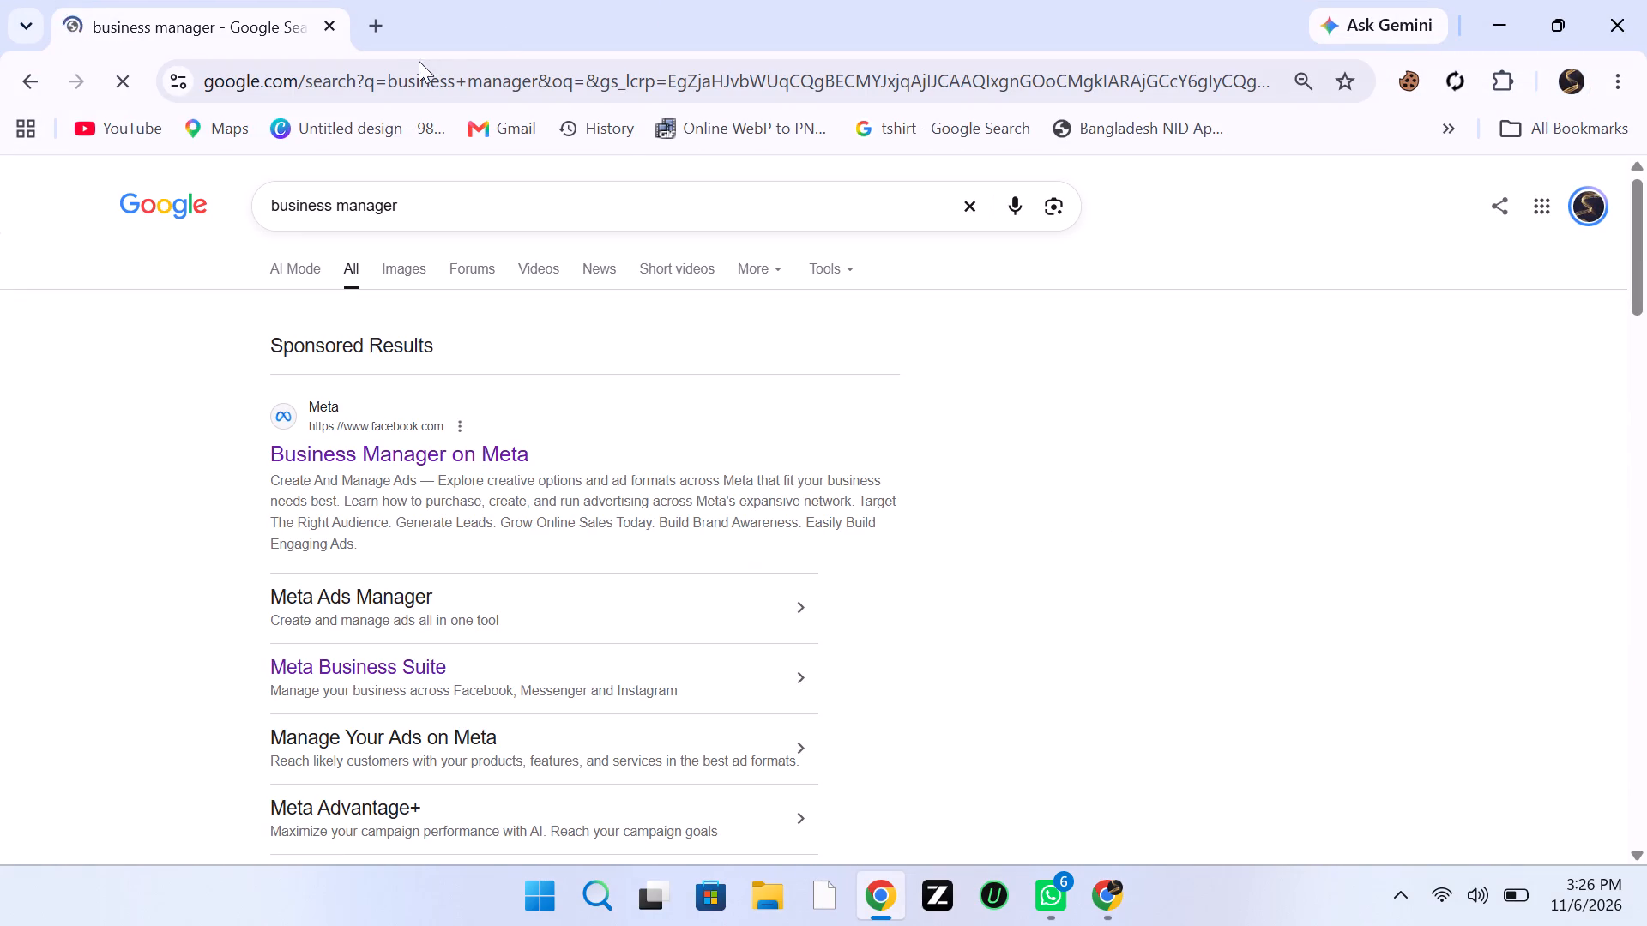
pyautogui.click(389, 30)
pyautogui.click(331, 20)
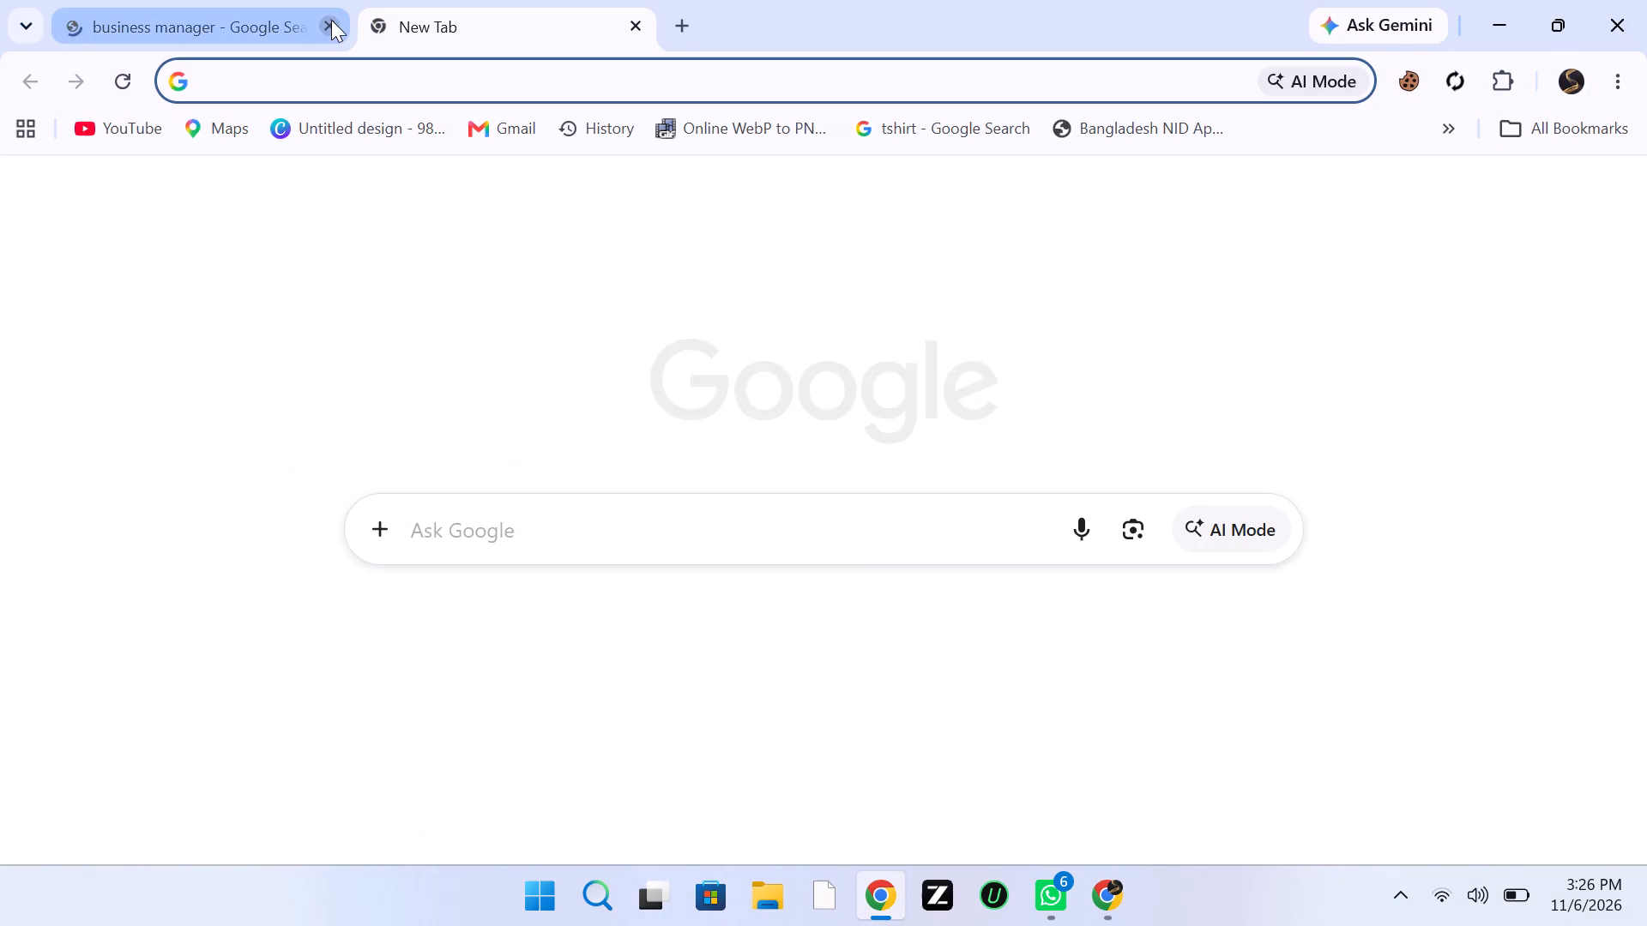
# Open the Imtiaz business portfolio's settings on business.facebook.com.
pyautogui.click(330, 66)
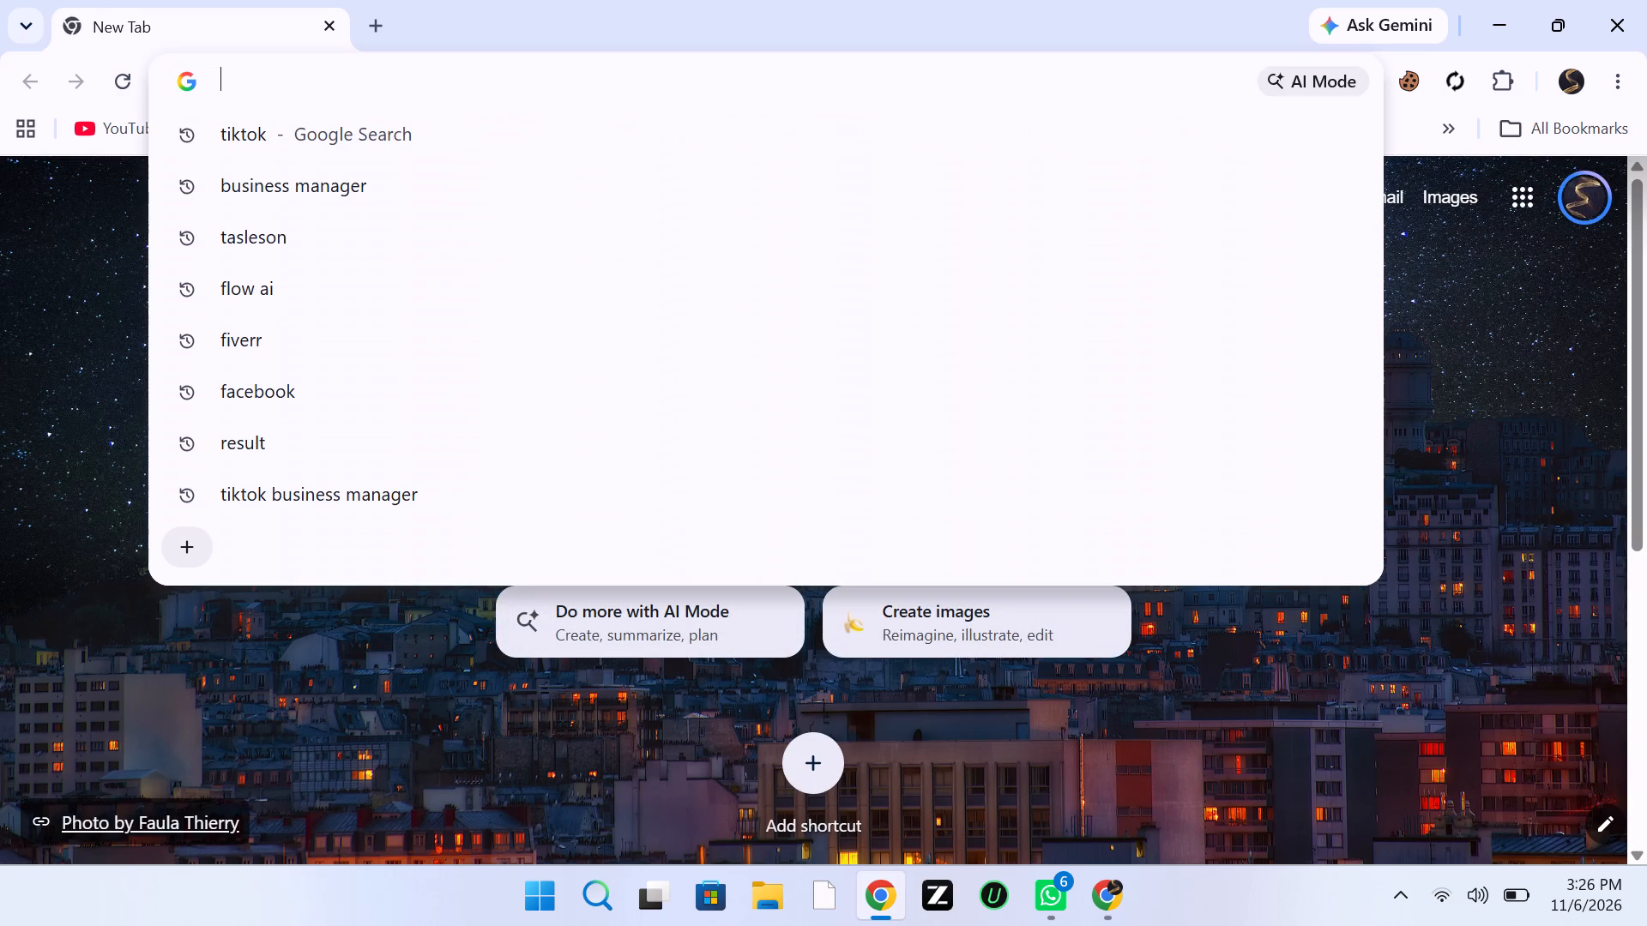
pyautogui.press('b')
pyautogui.press('Return')
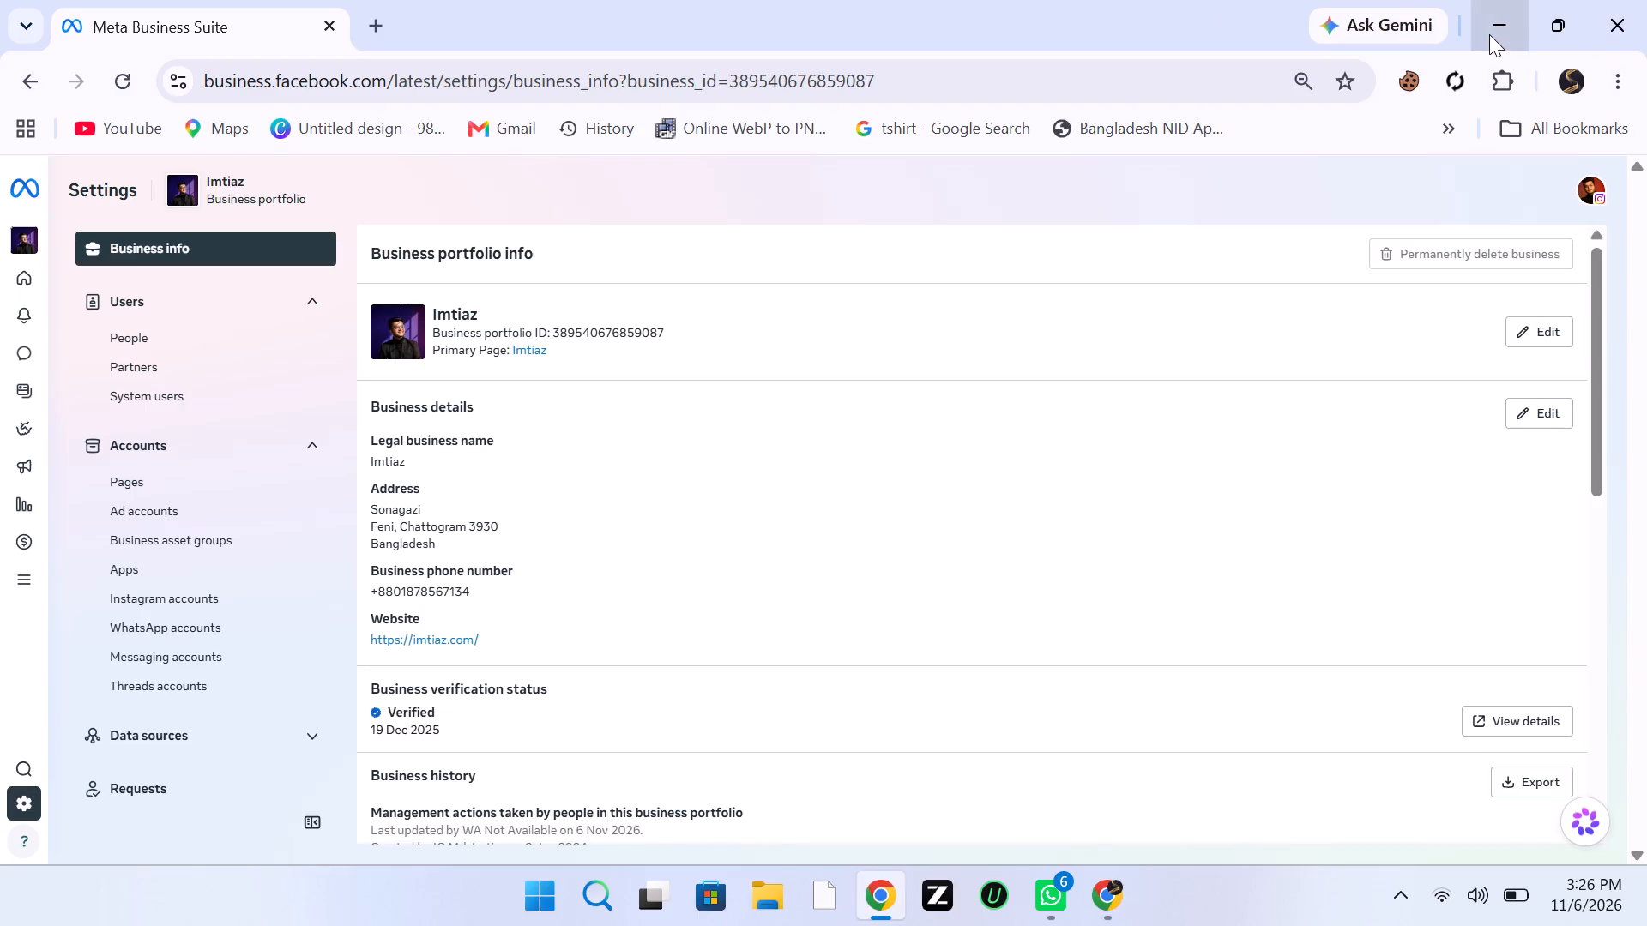
# Examine the people in the Imtiaz business portfolio and the actions available for the own full-access user.
pyautogui.click(177, 327)
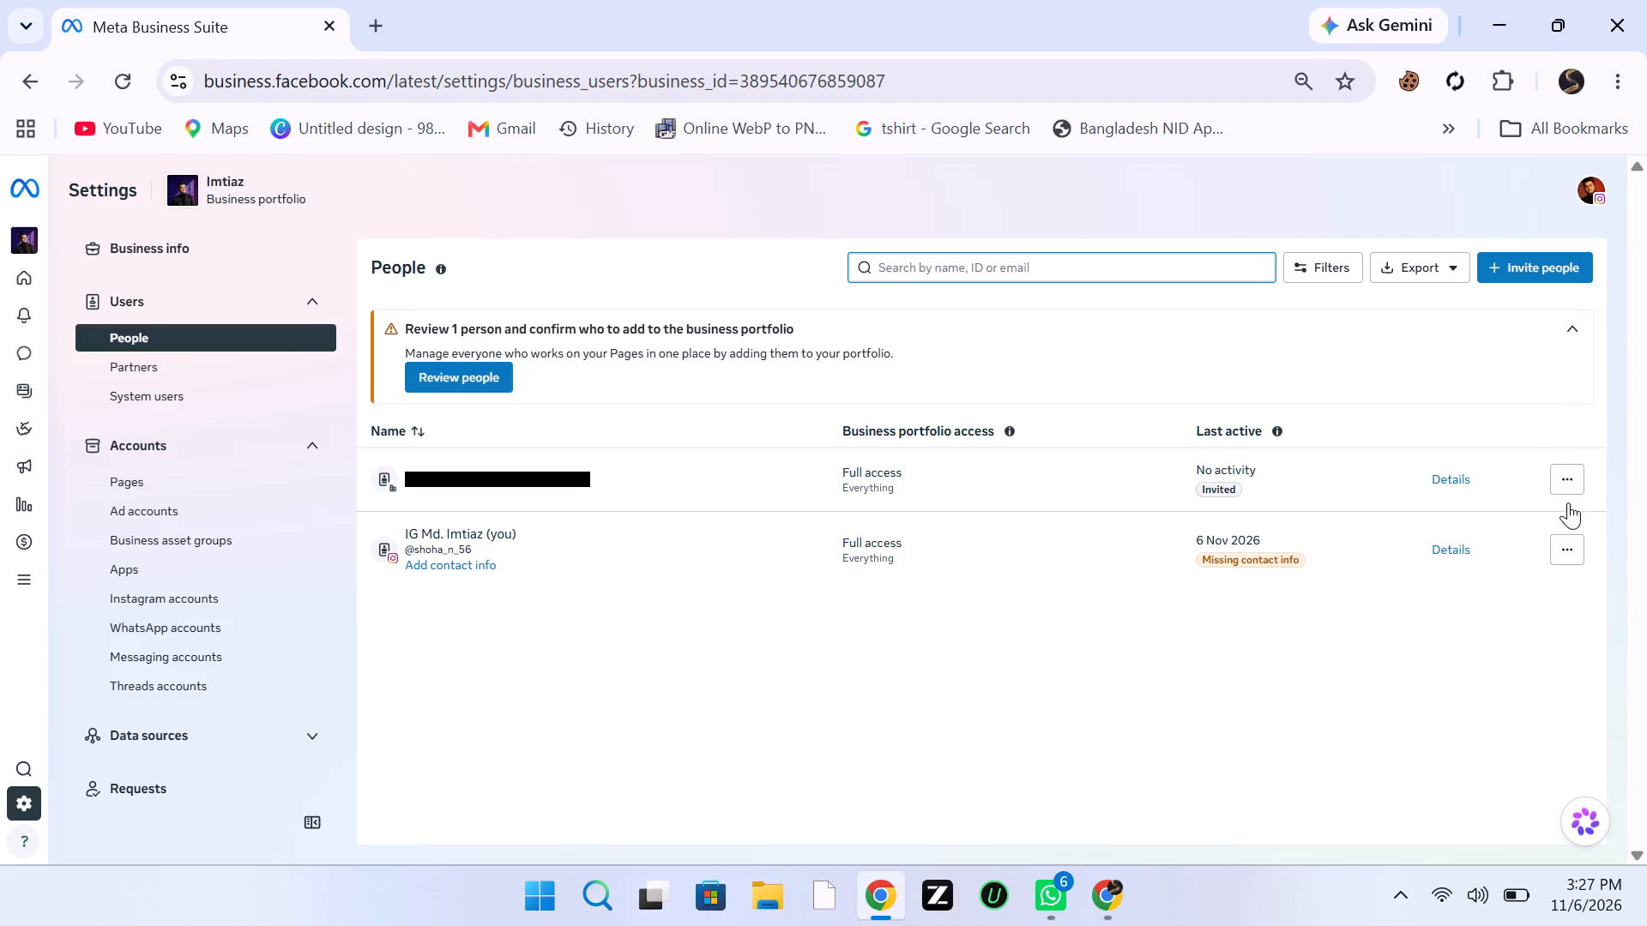
pyautogui.click(1573, 555)
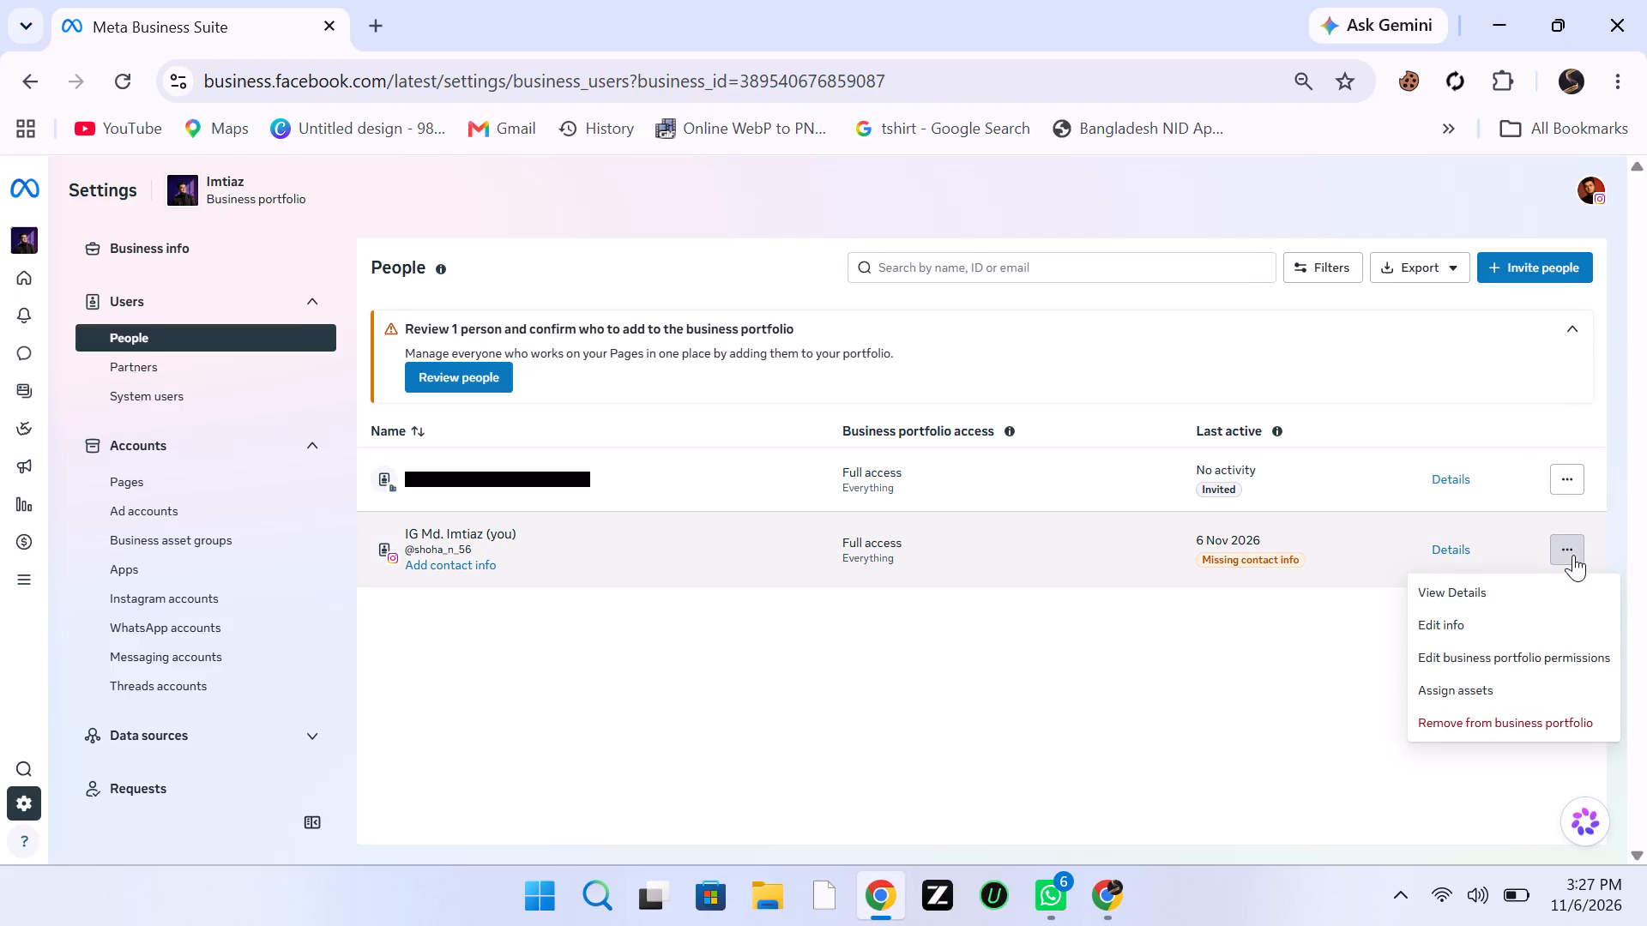
pyautogui.click(1200, 662)
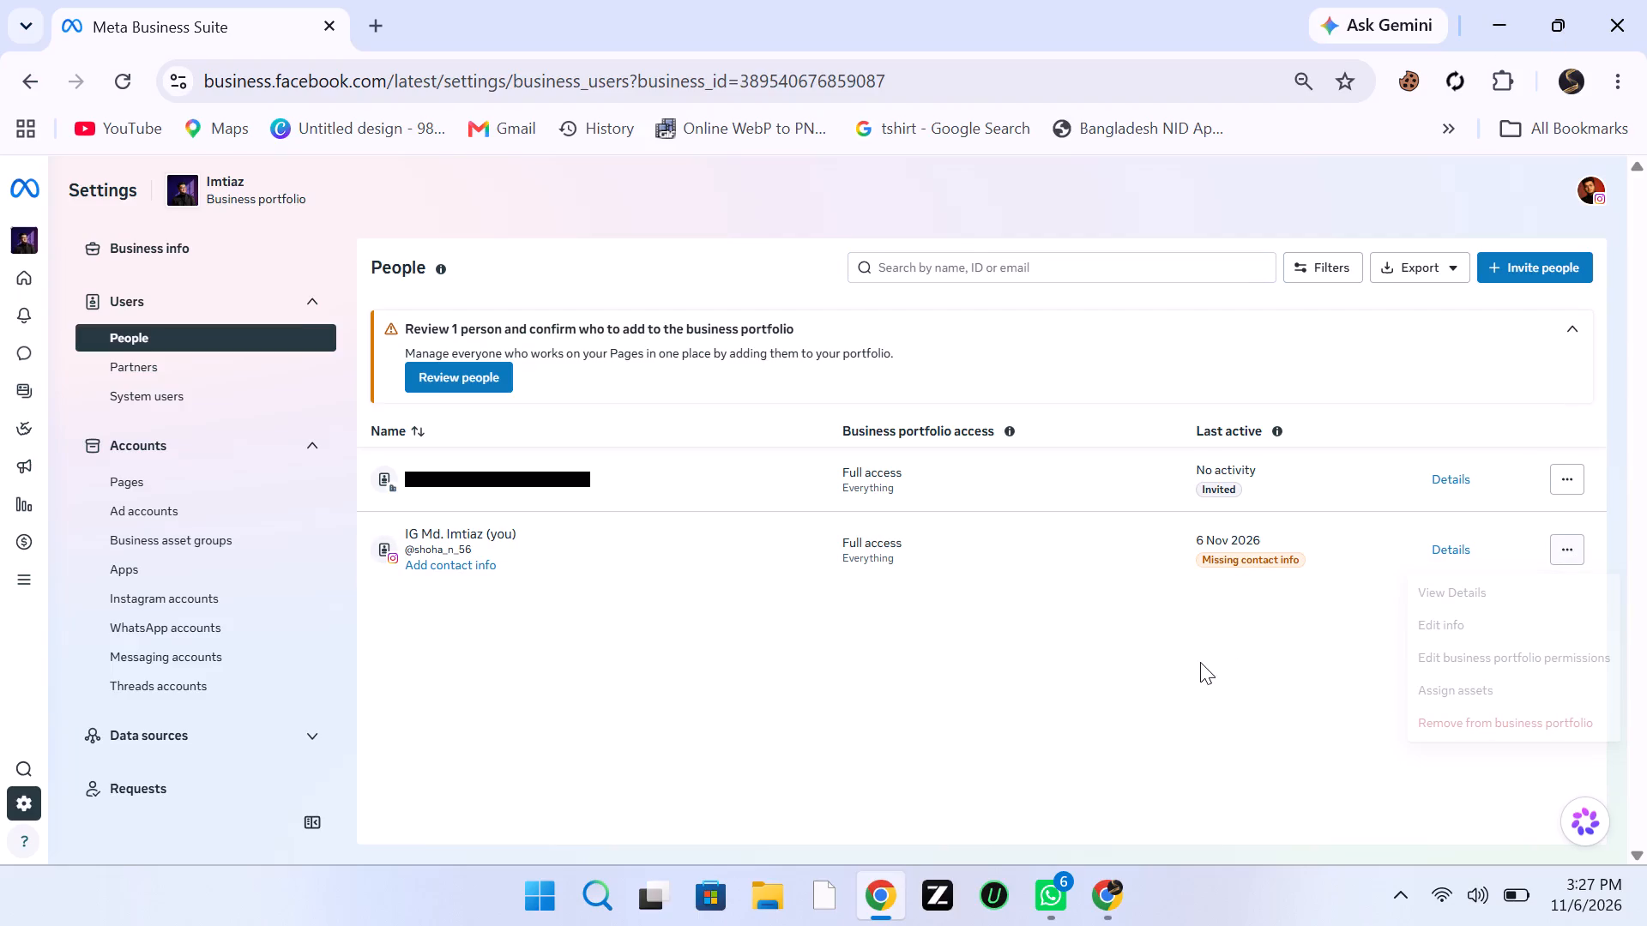
# Minimize the Imtiaz portfolio window and switch to the other Chrome profile's window.
pyautogui.click(1488, 0)
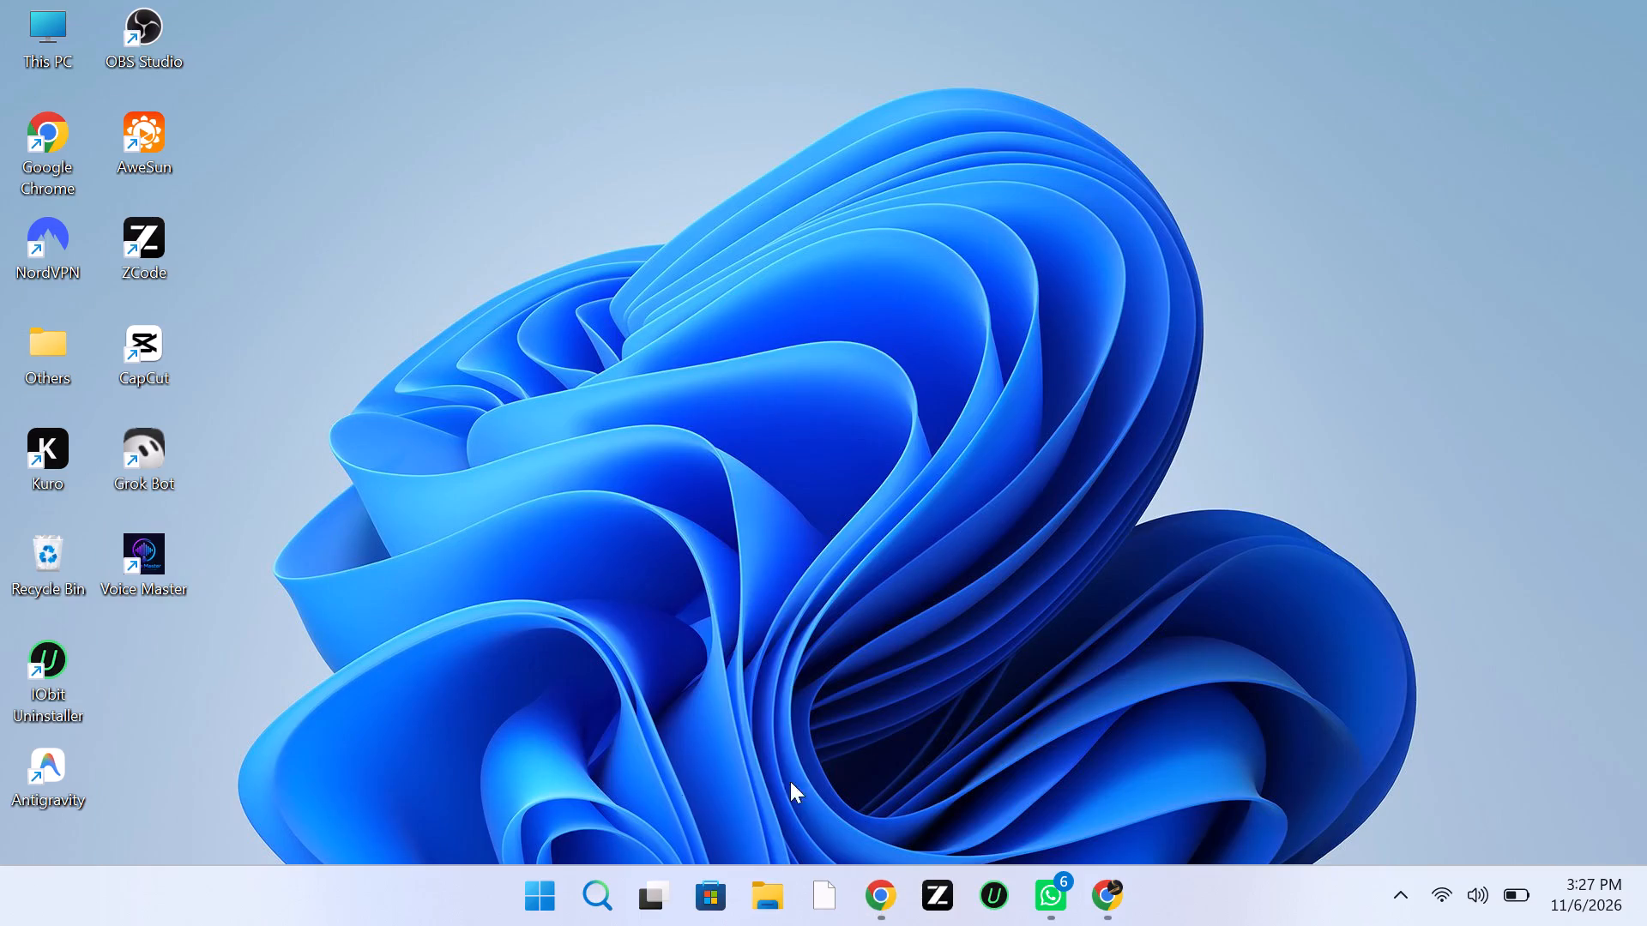
pyautogui.click(1104, 908)
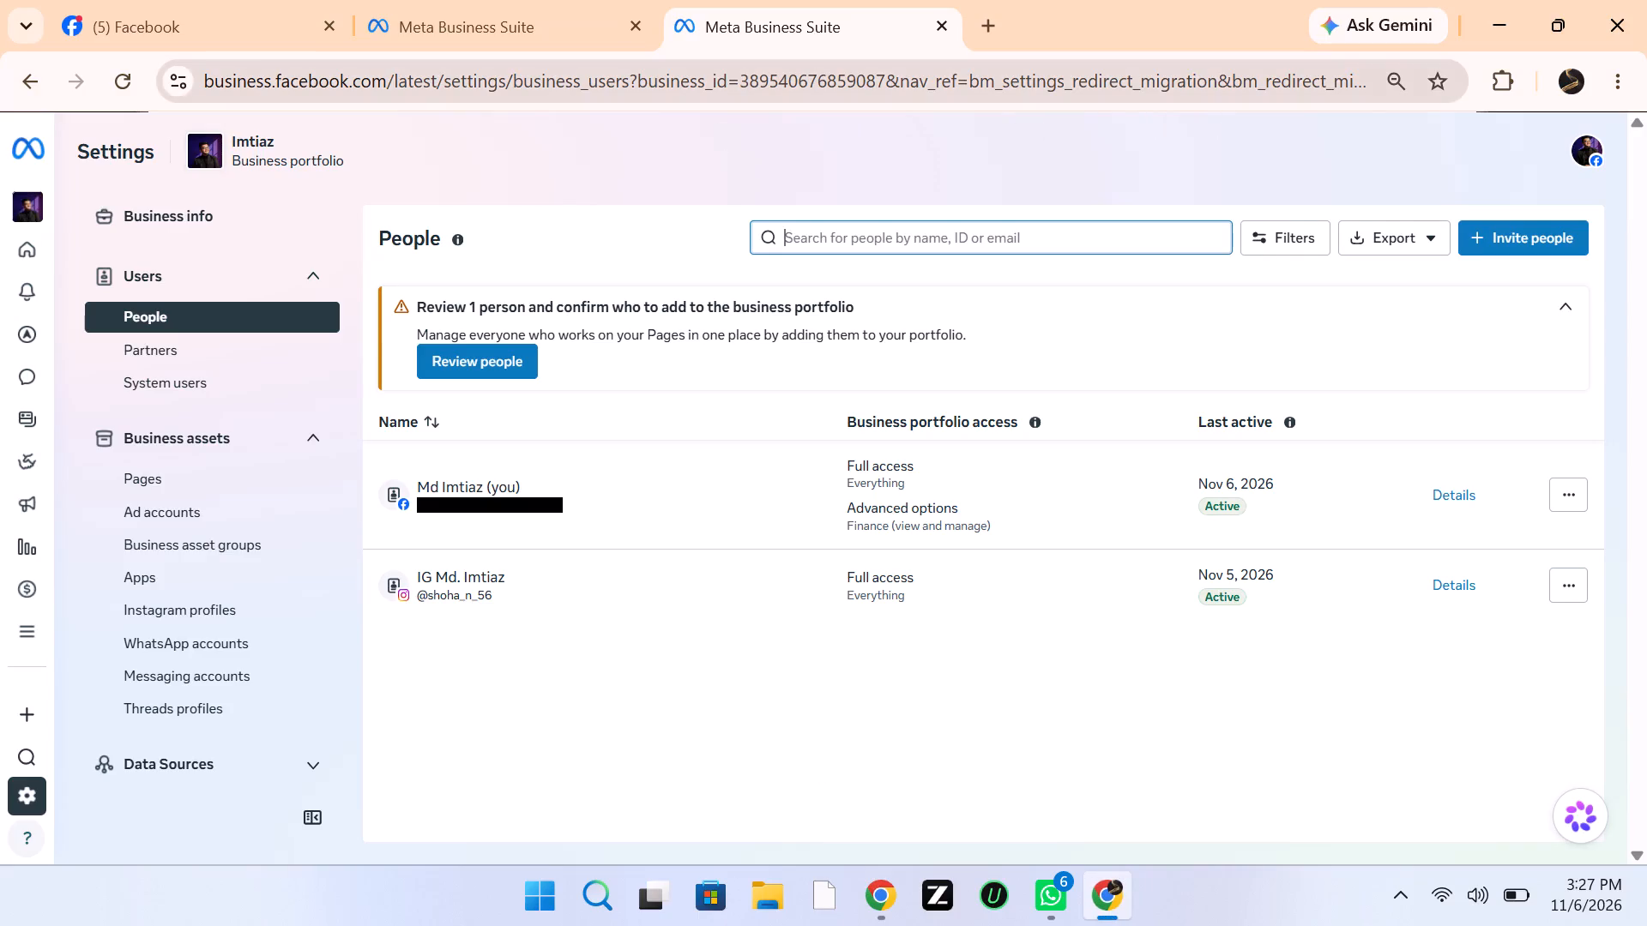
# Close the Imtiaz portfolio's People and Pages tabs, dismissing the Page removal notice and keeping a new empty tab open.
pyautogui.click(936, 27)
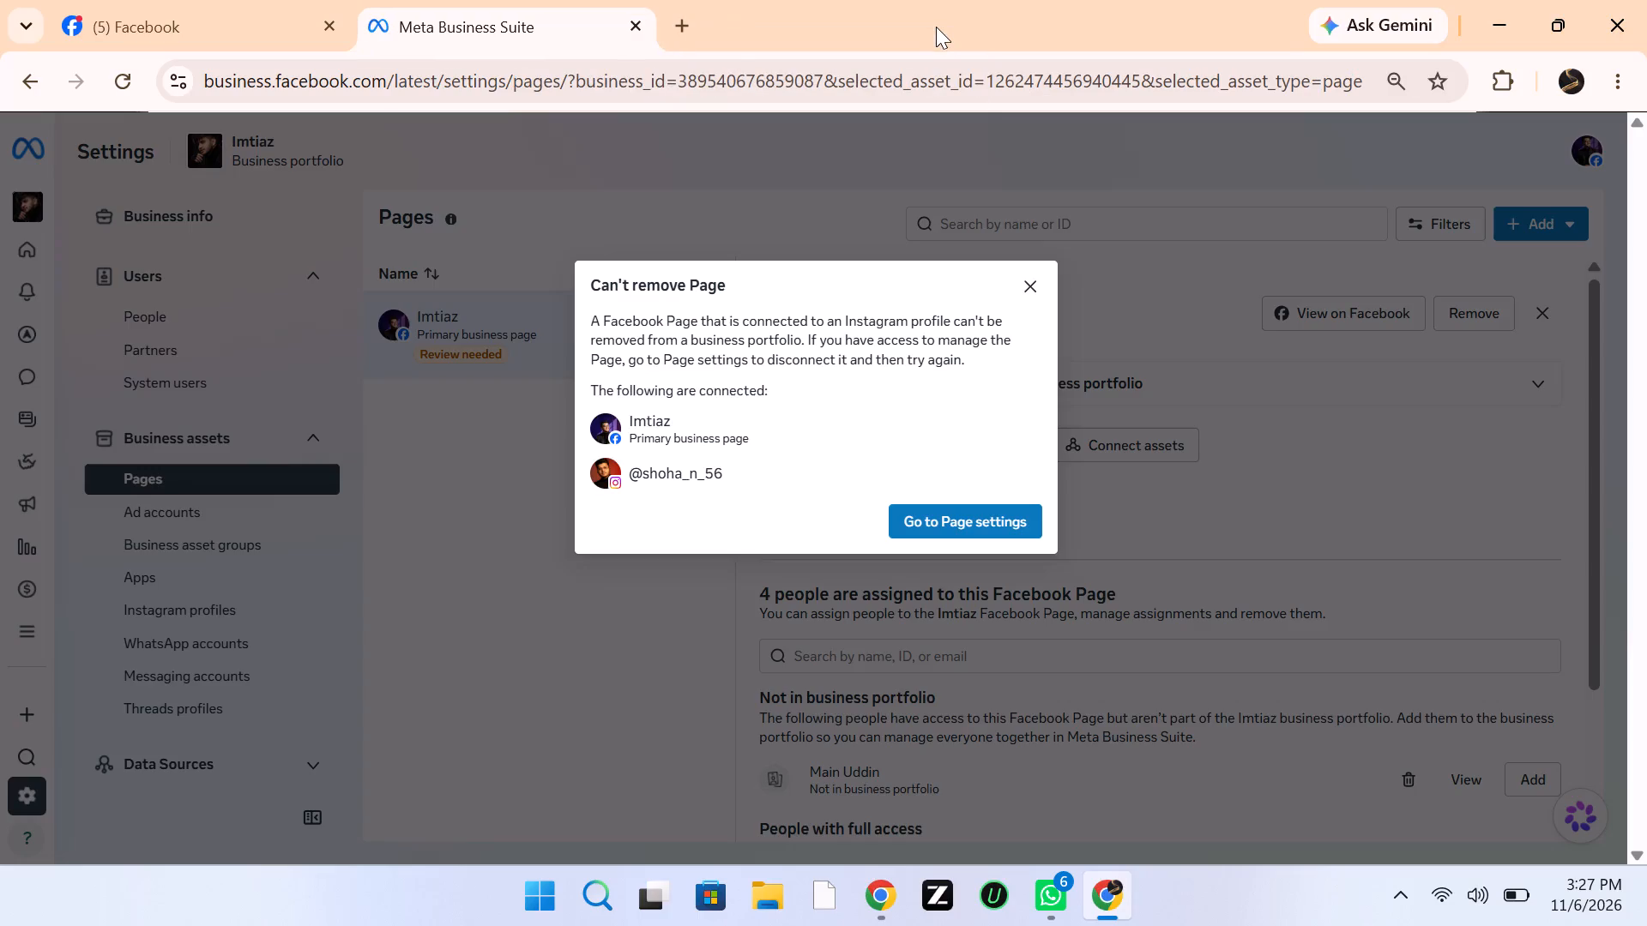
pyautogui.click(1021, 277)
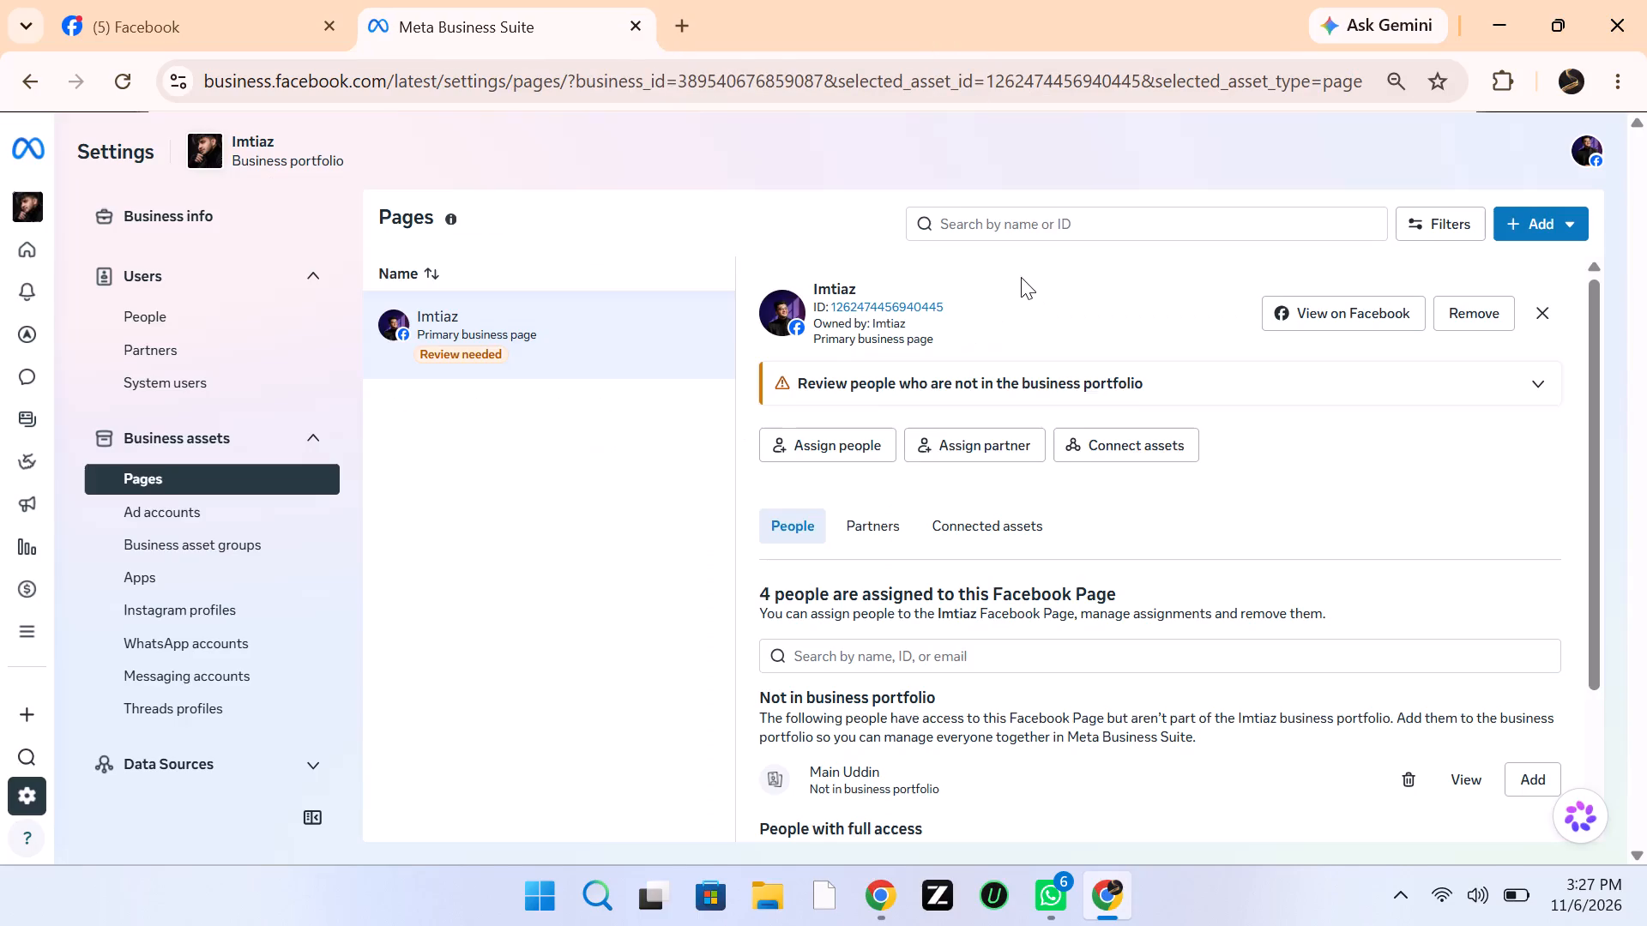
pyautogui.click(686, 30)
pyautogui.click(636, 21)
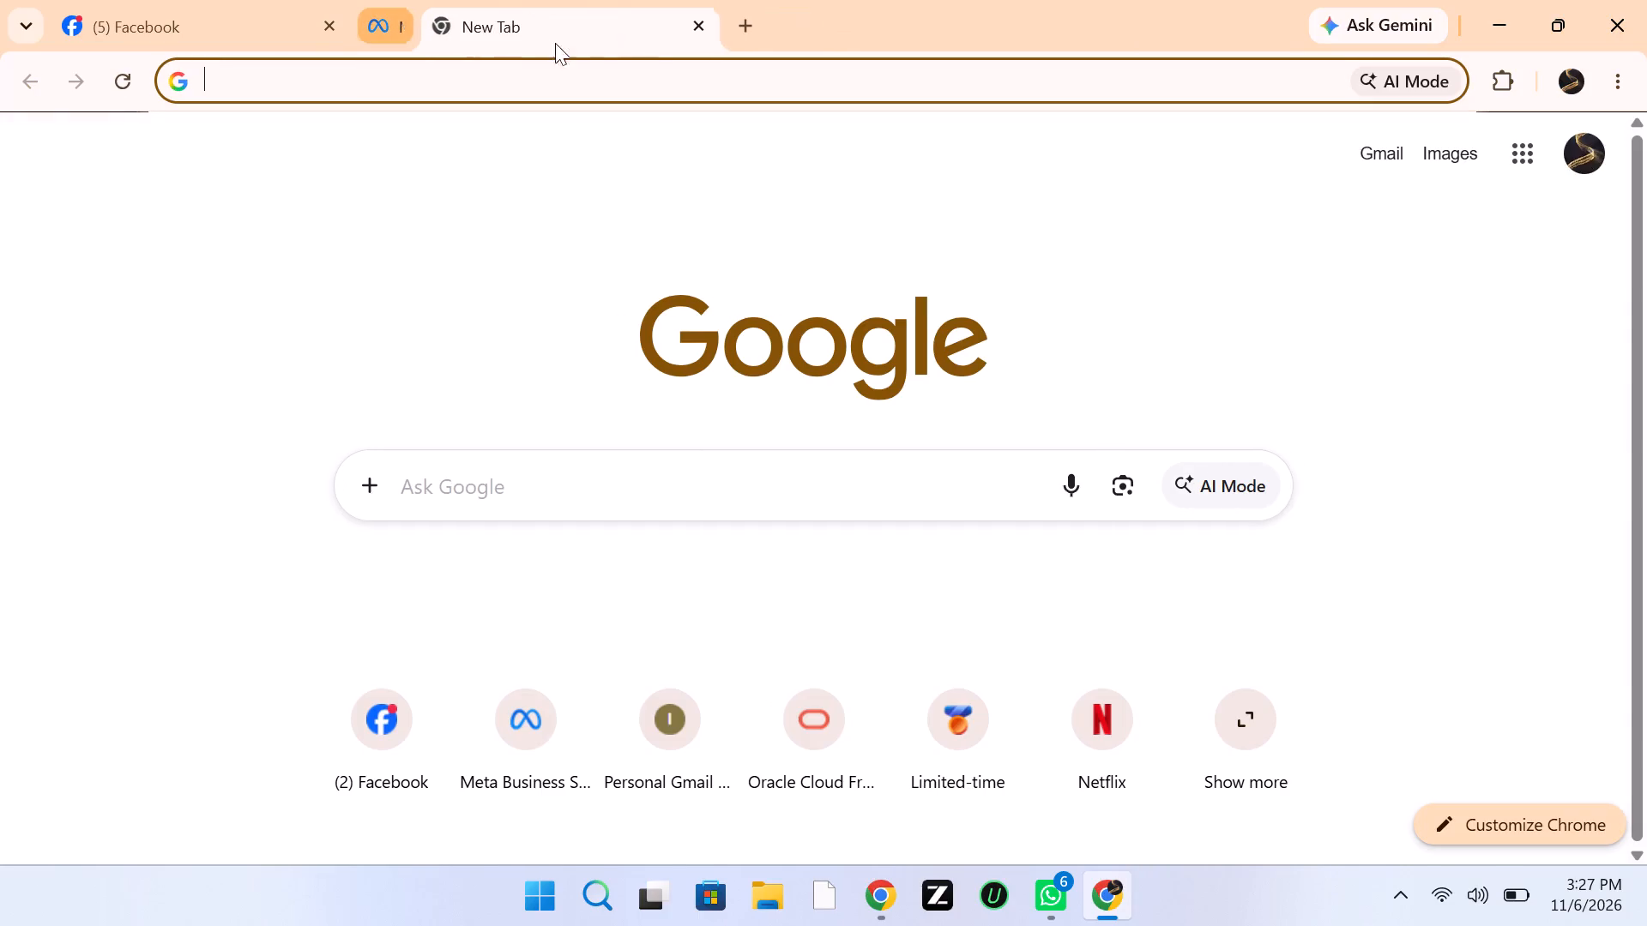
# Open Meta Business Suite in the new tab and go from the unavailable-content page to the feed.
pyautogui.click(237, 0)
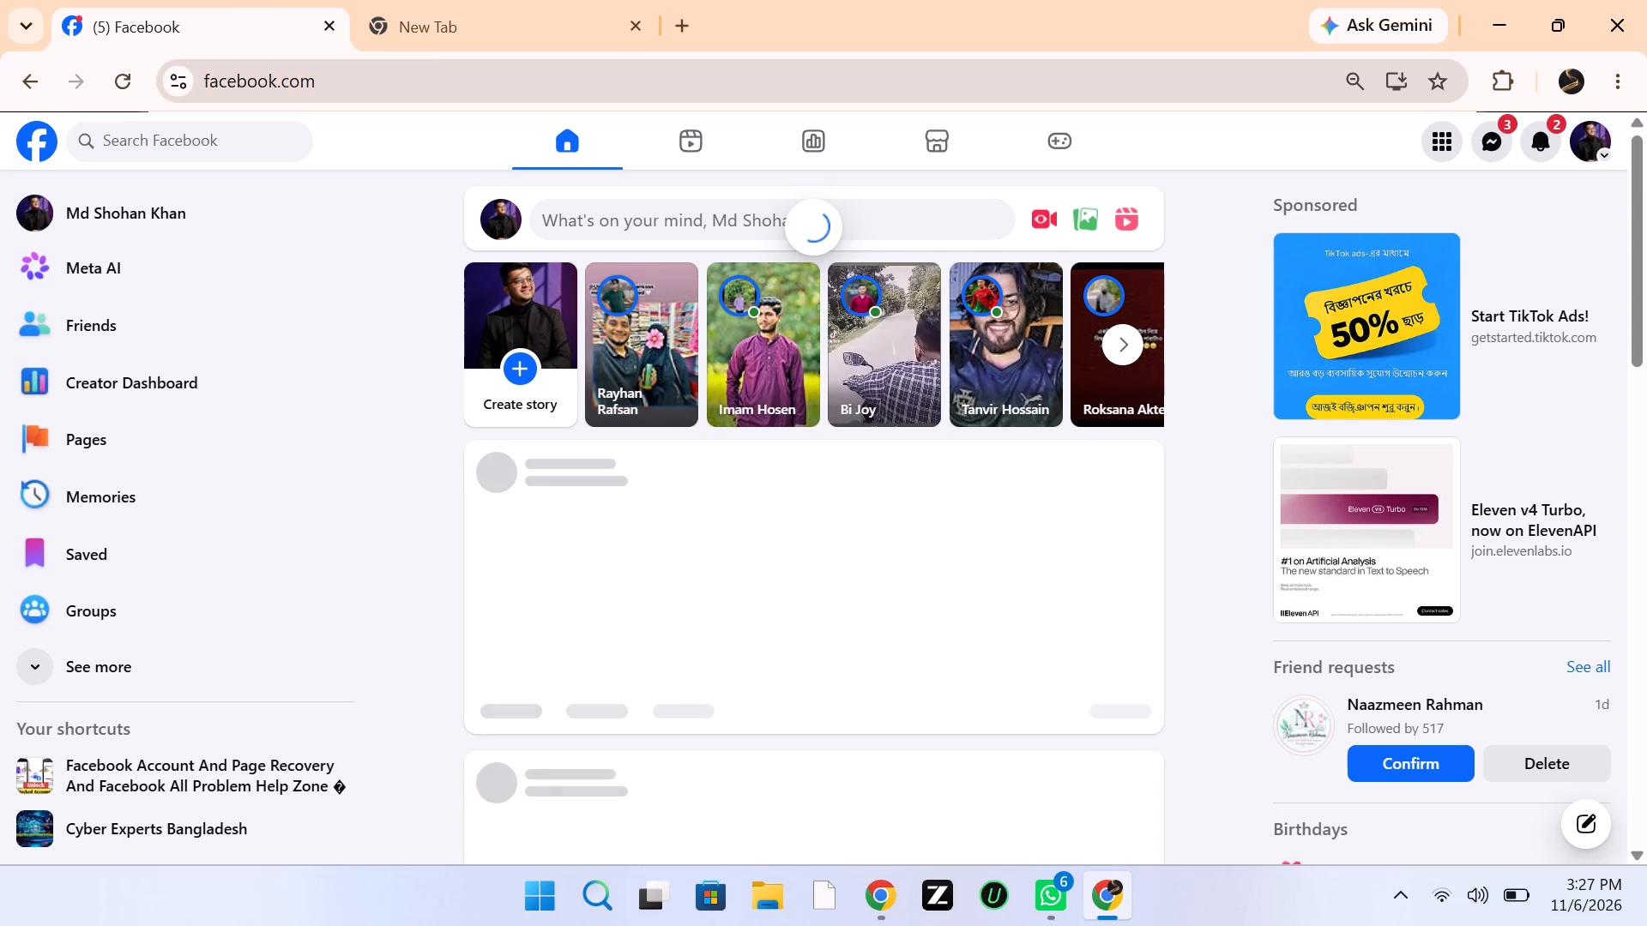
pyautogui.click(436, 38)
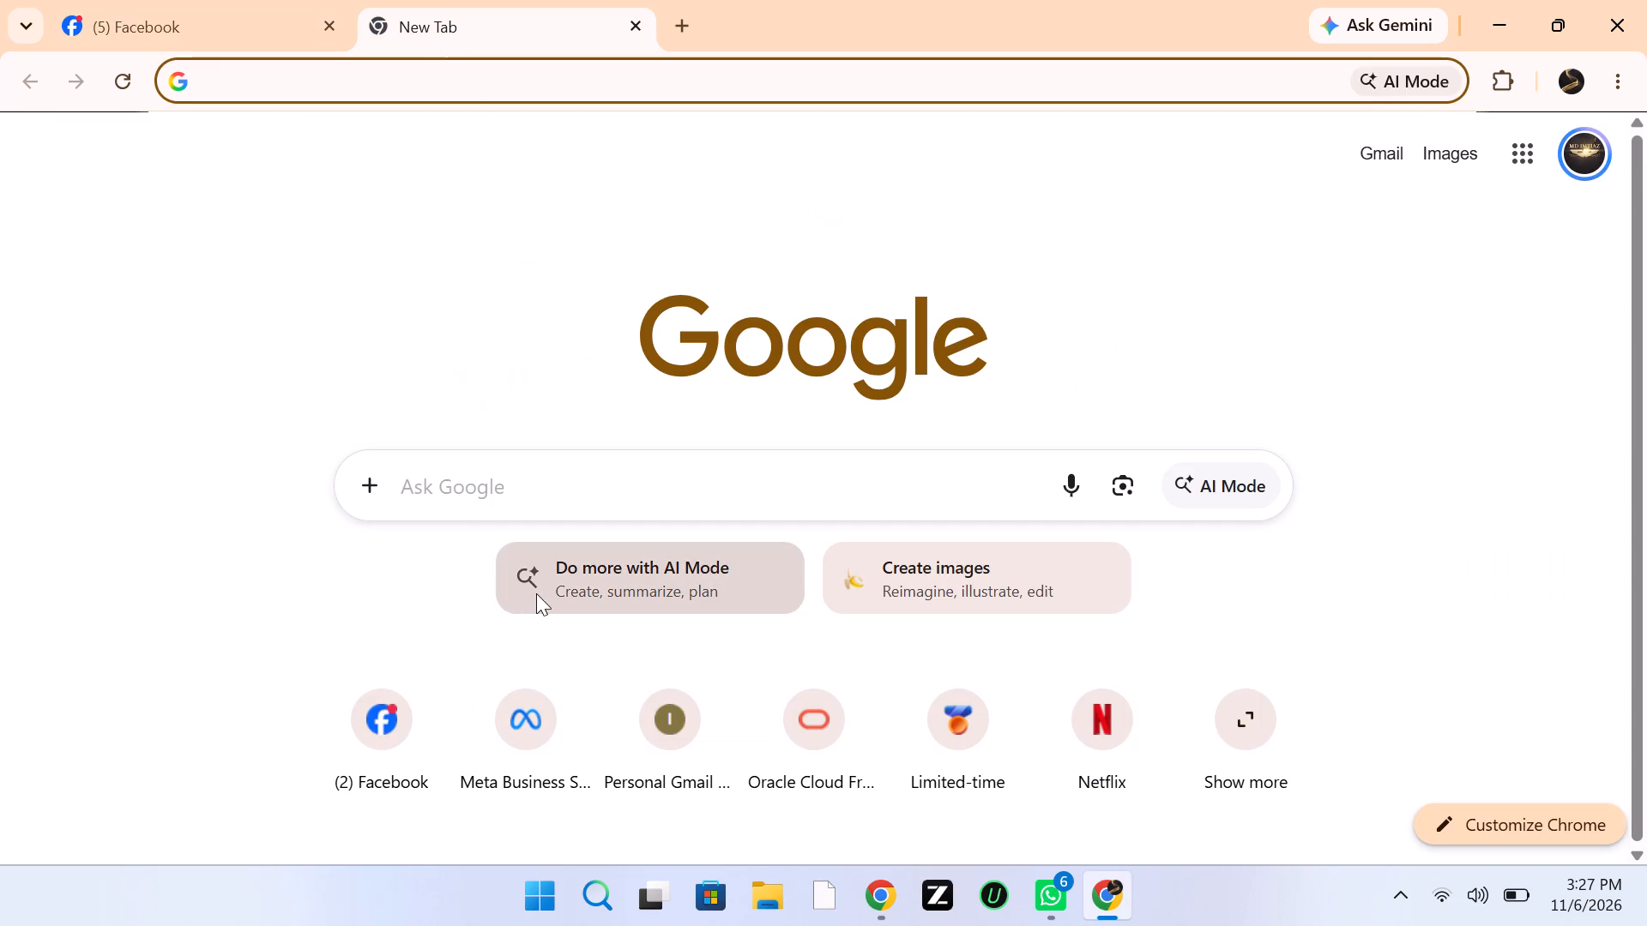
pyautogui.click(539, 699)
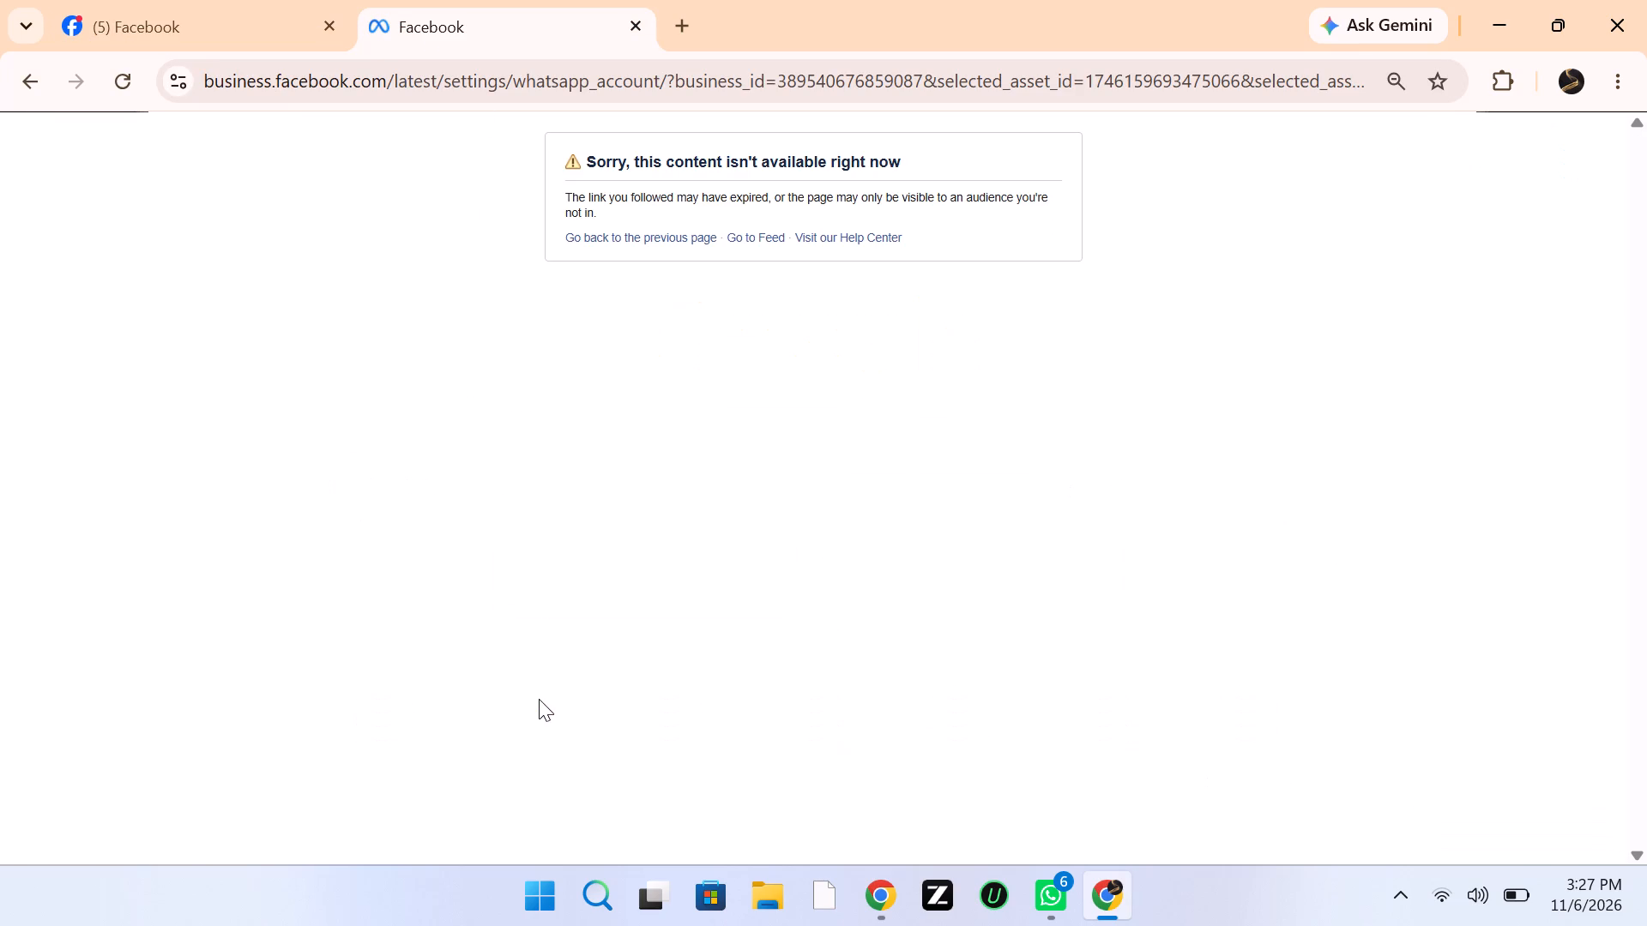
pyautogui.click(759, 237)
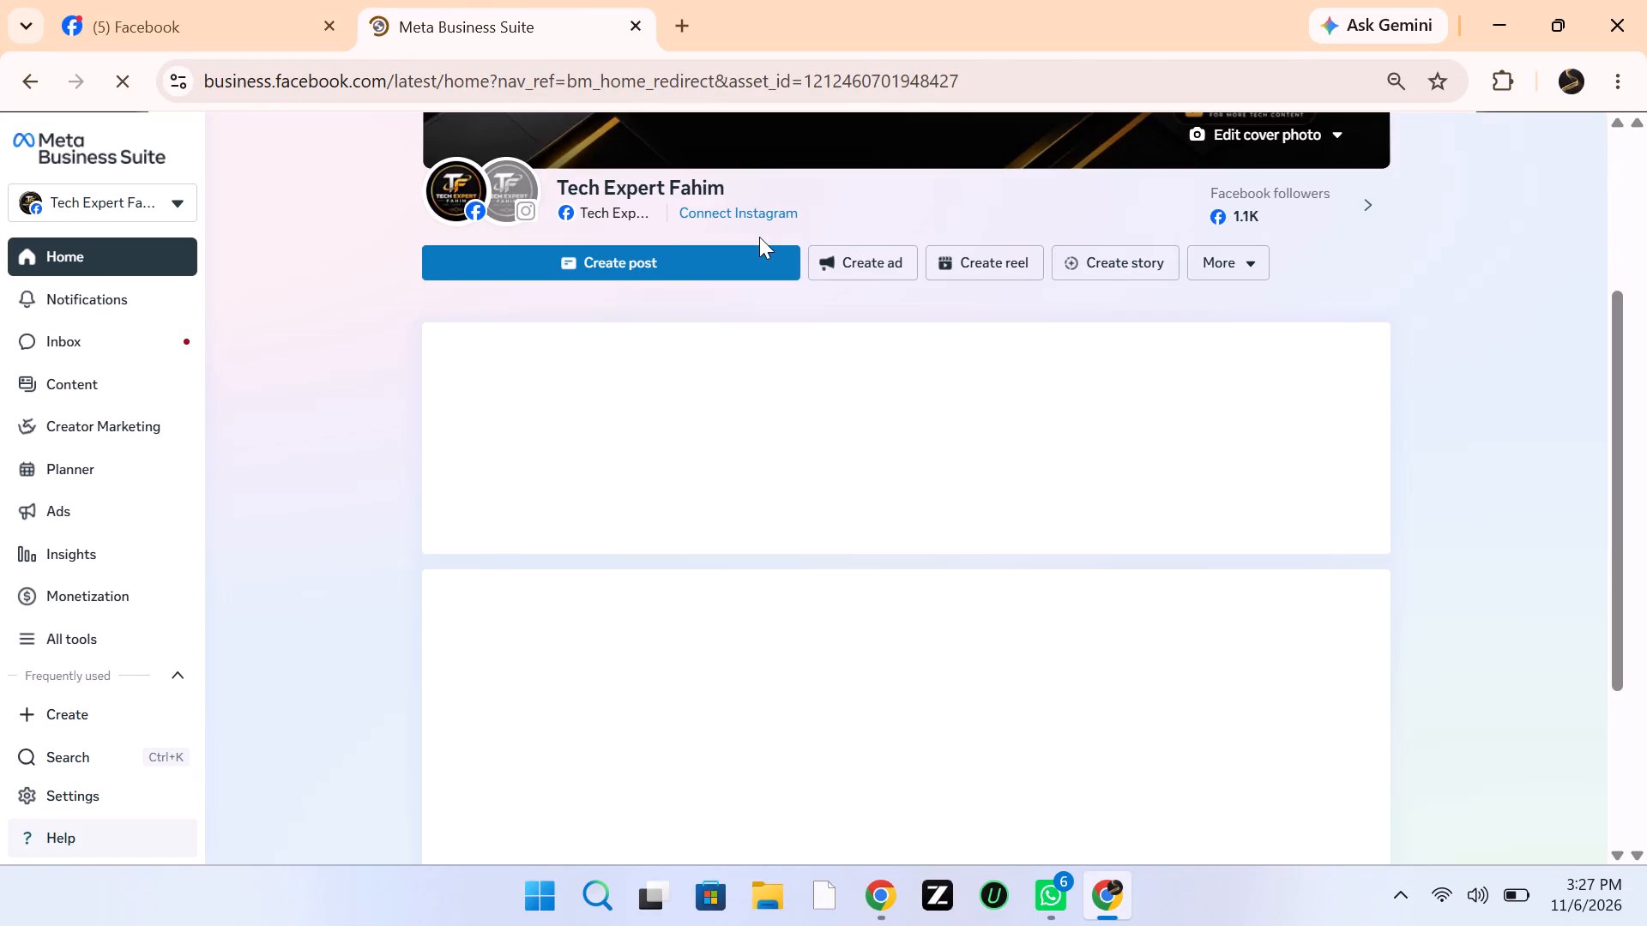
# Switch Business Suite to the Facebook Page in the Veltrus business portfolio.
pyautogui.click(142, 185)
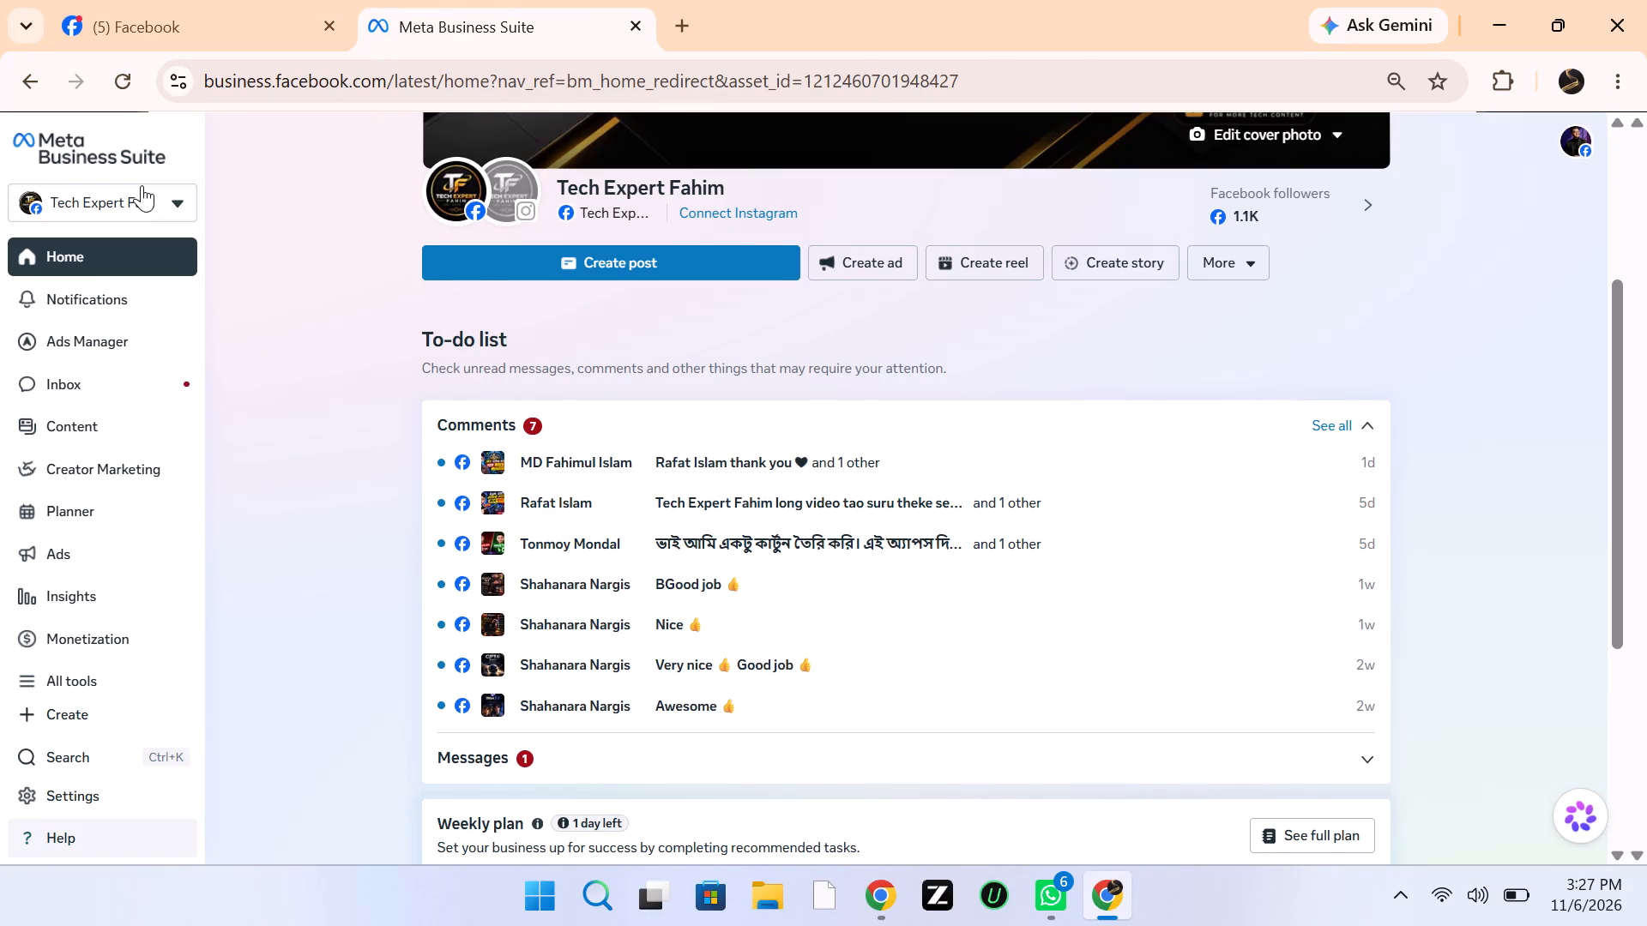
pyautogui.scroll(2, 147, 455)
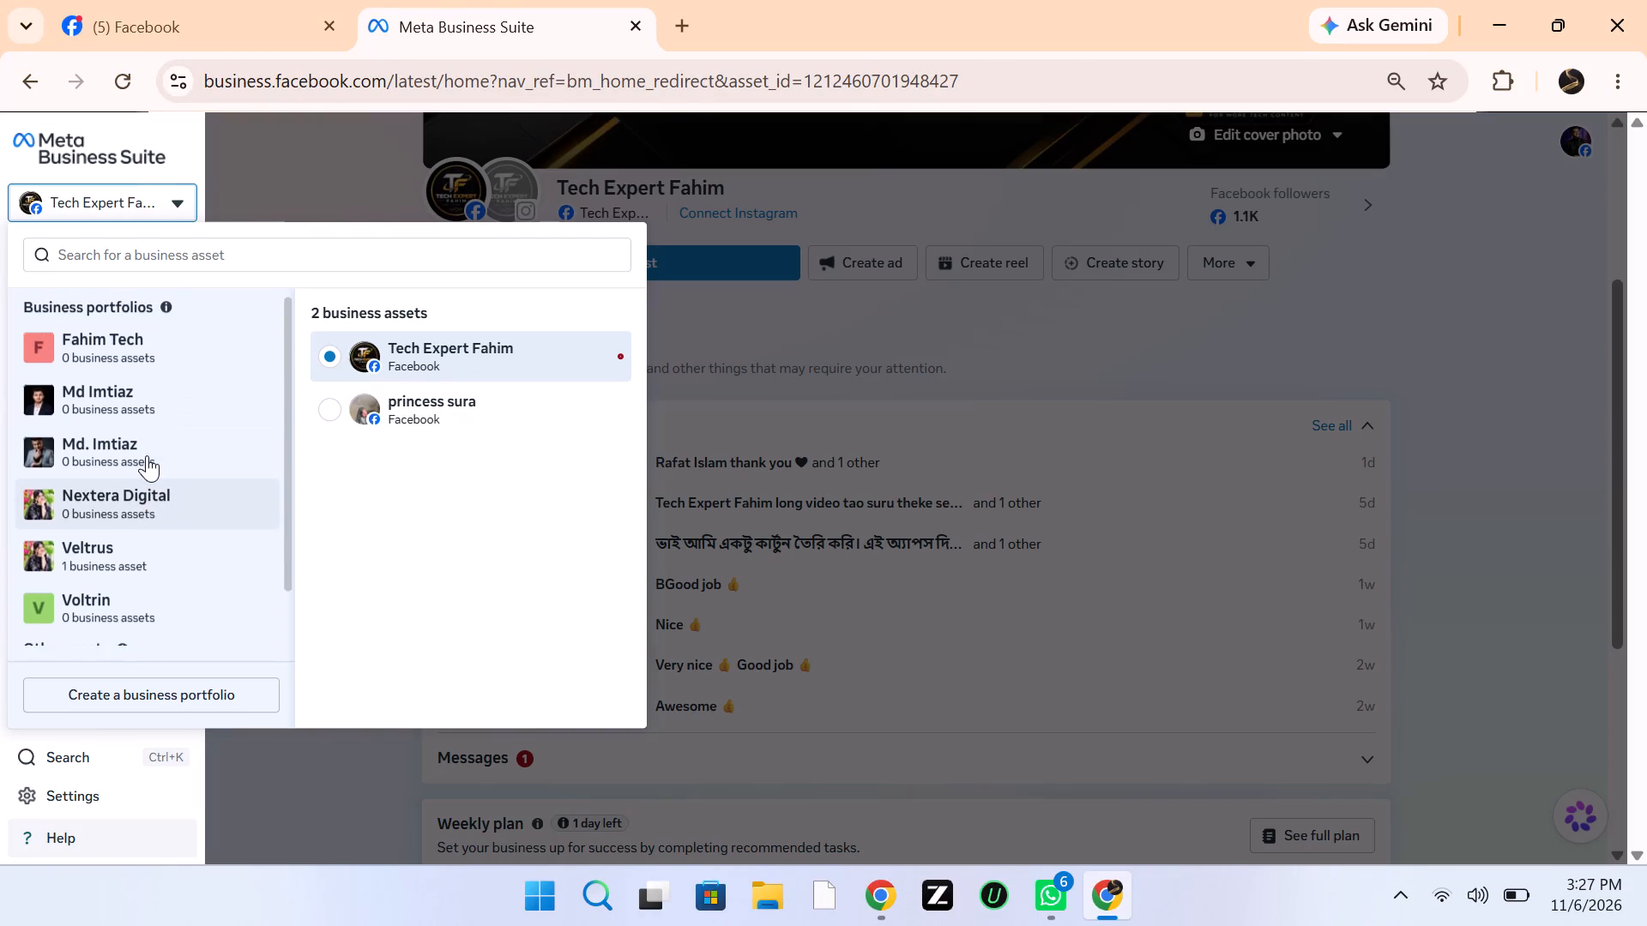
pyautogui.scroll(2, 147, 455)
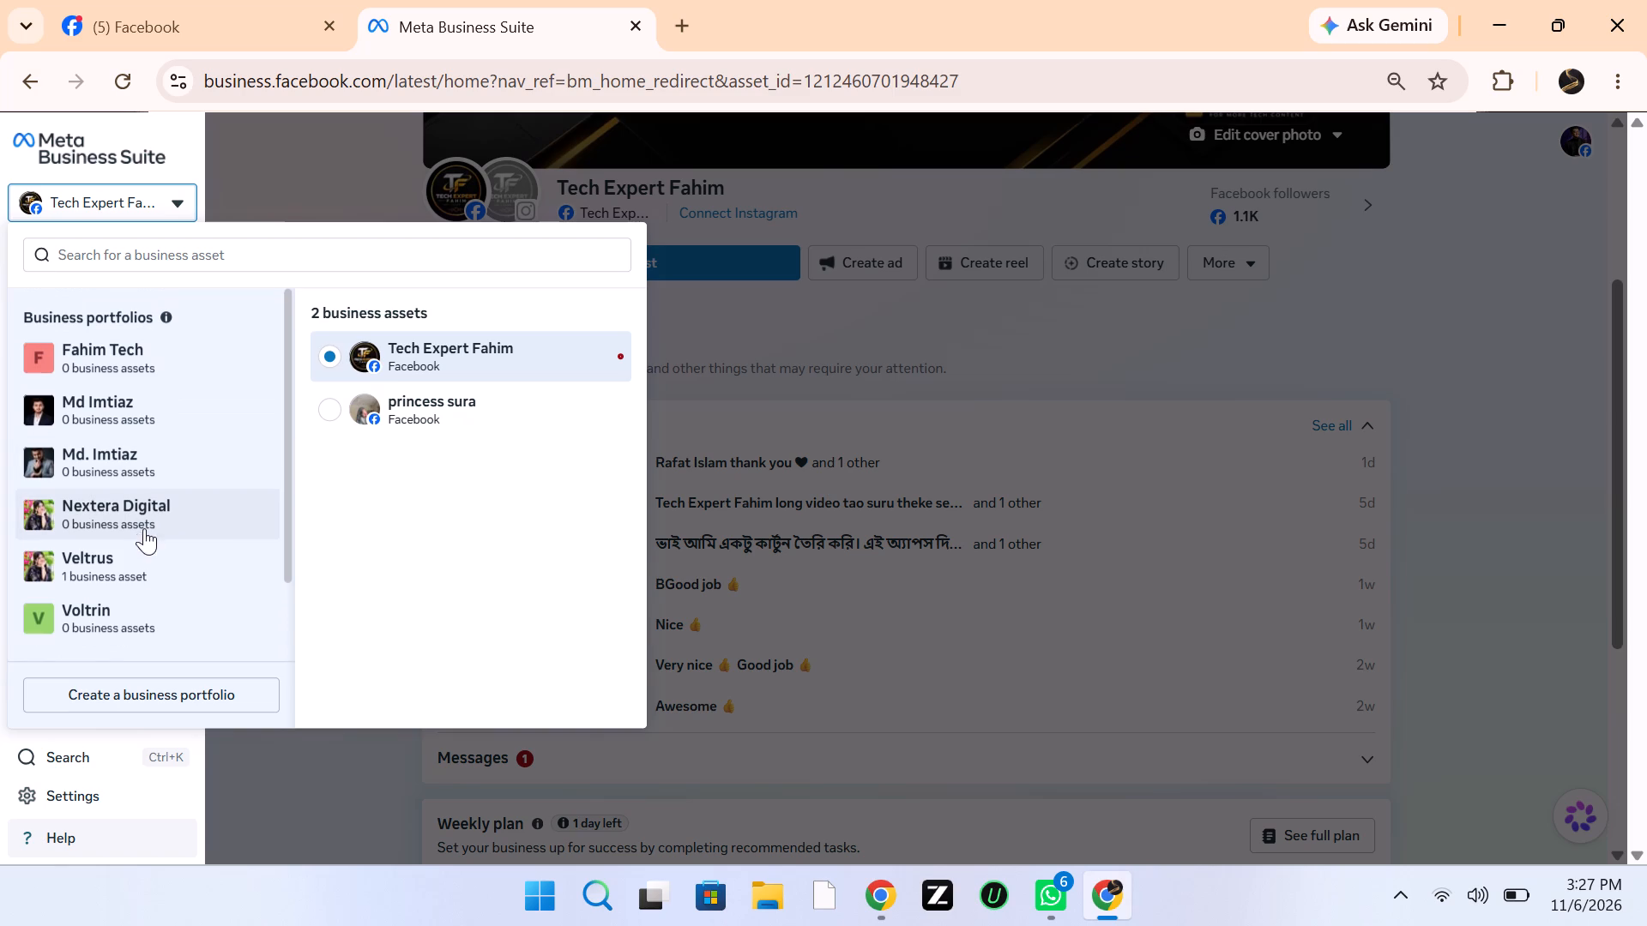
pyautogui.click(135, 580)
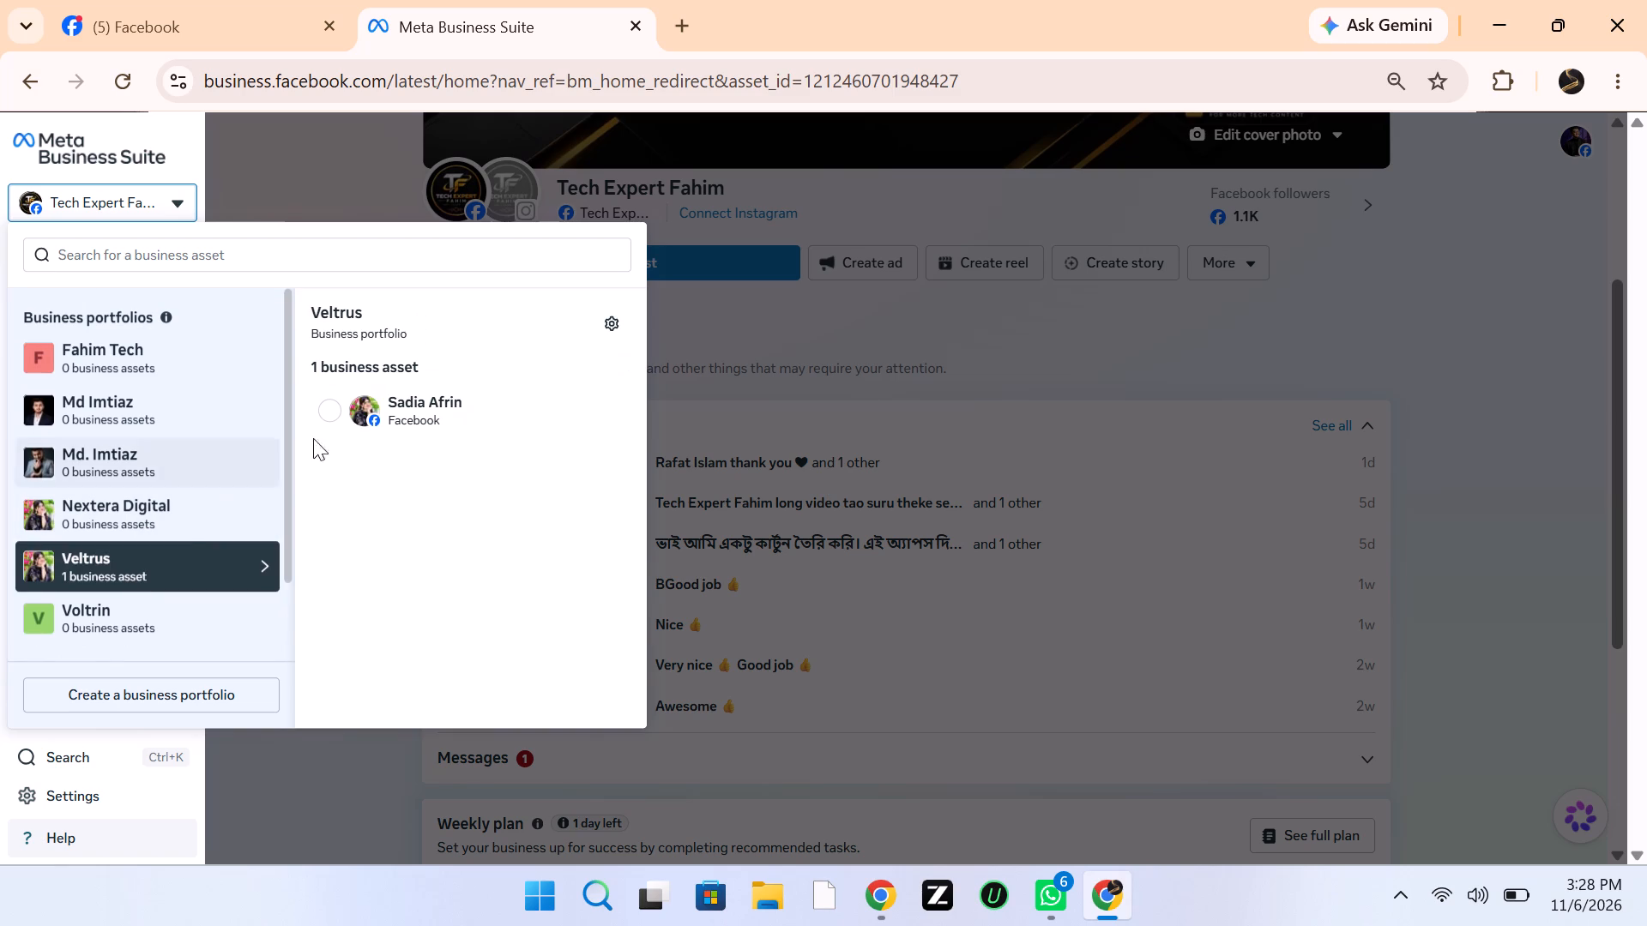
pyautogui.click(335, 409)
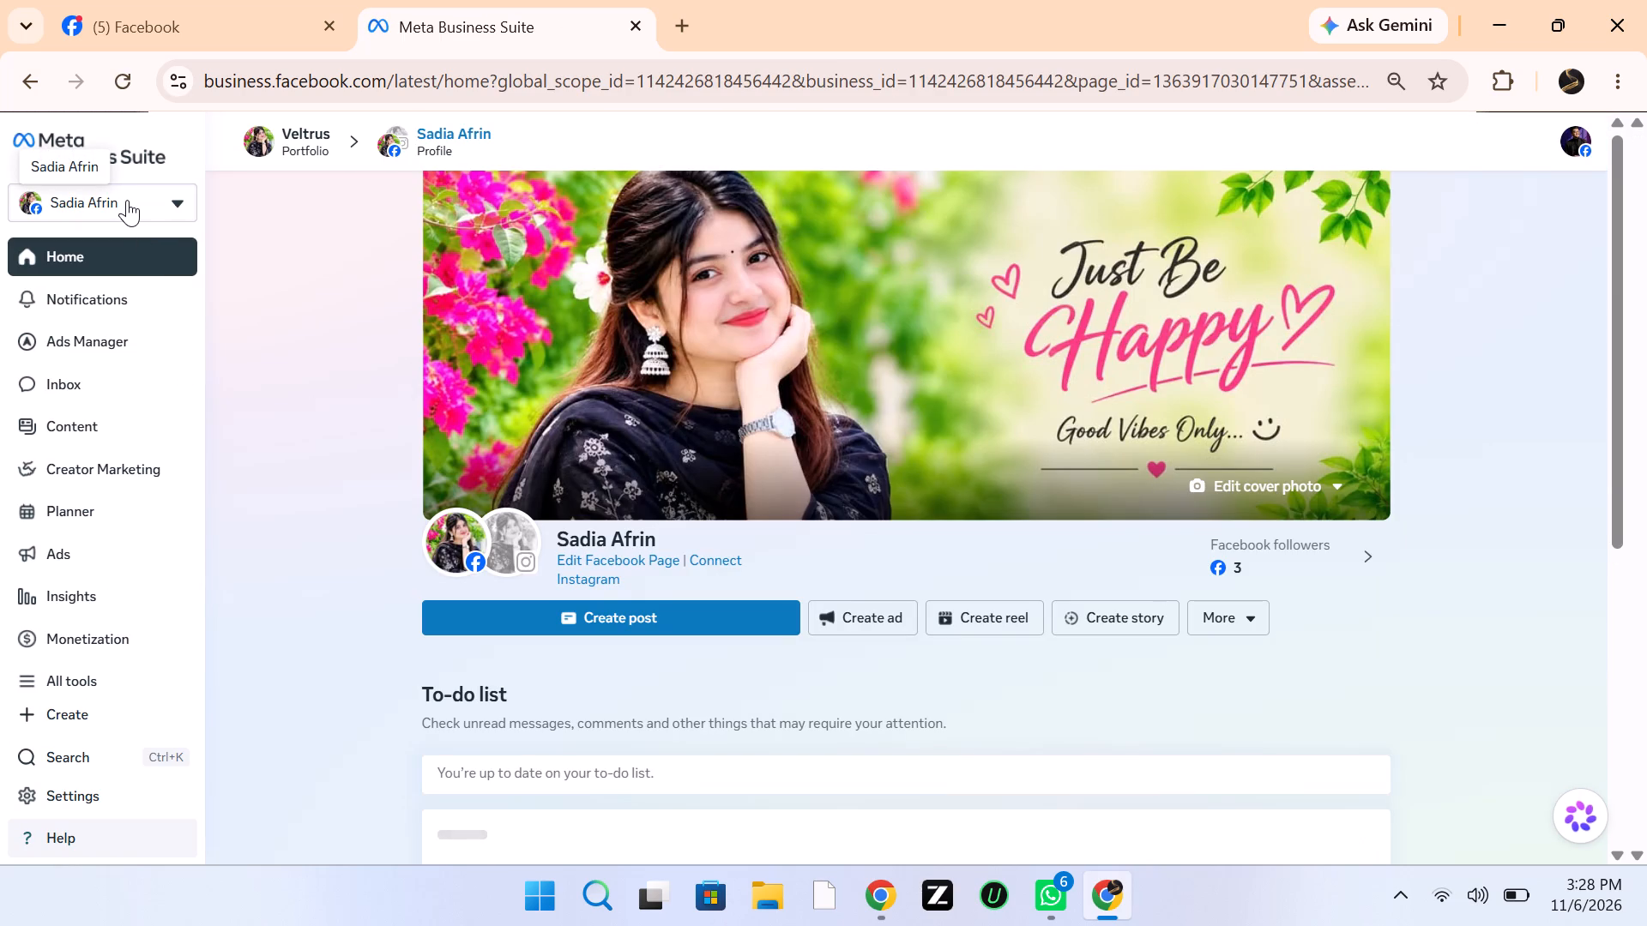
# Open the Veltrus business portfolio's settings.
pyautogui.click(127, 200)
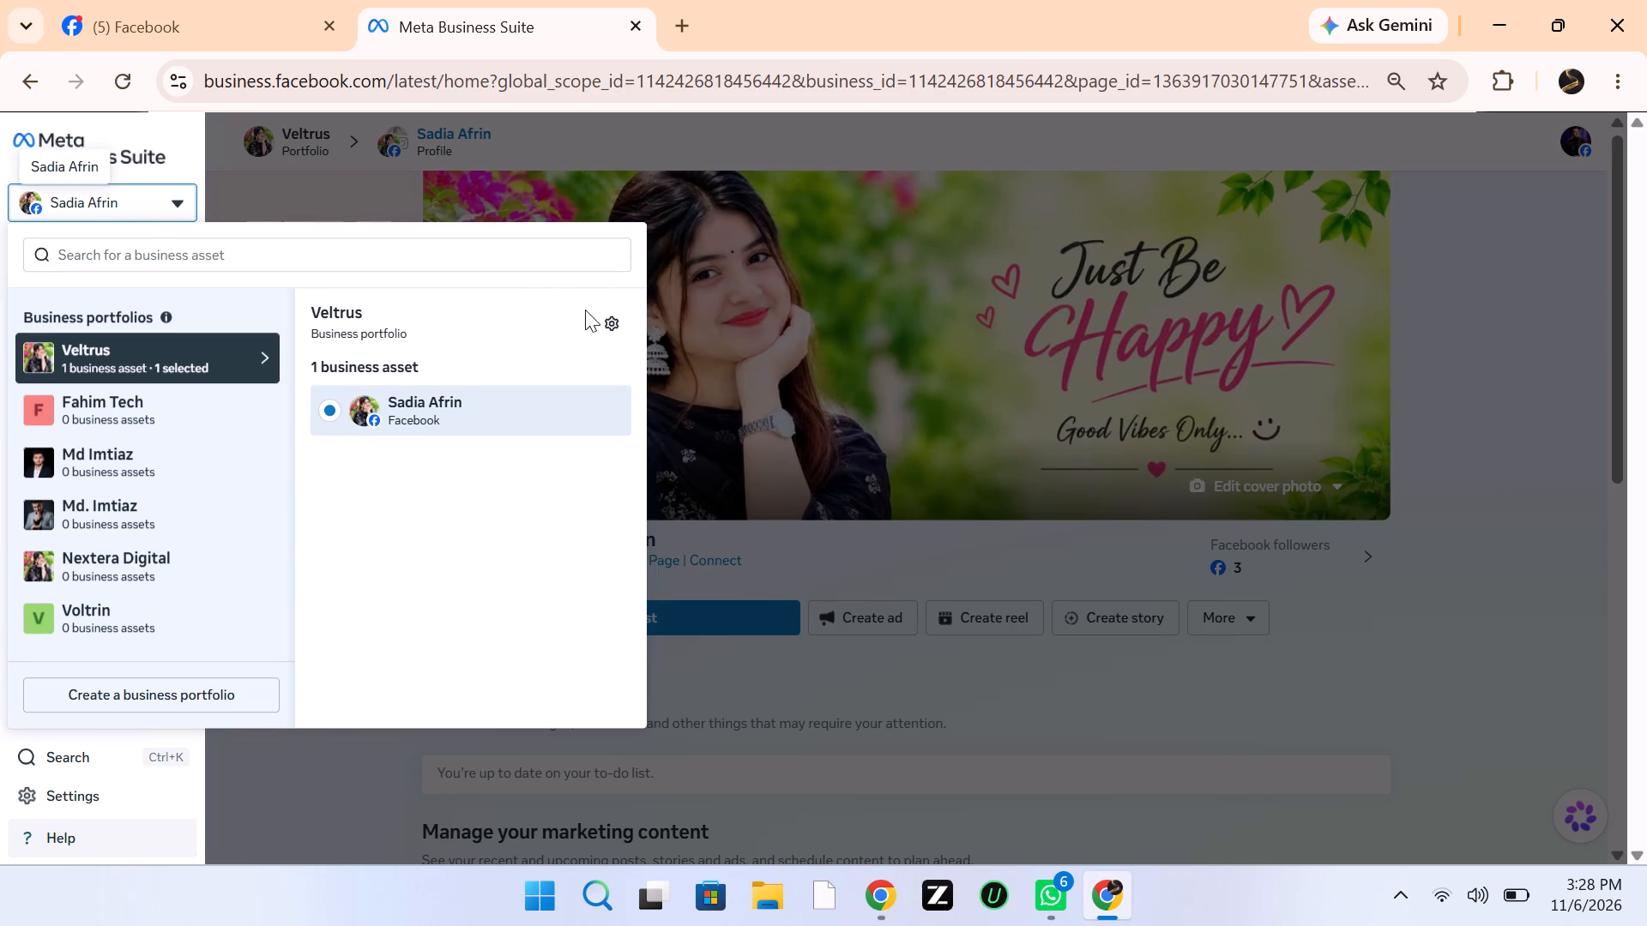
pyautogui.click(618, 319)
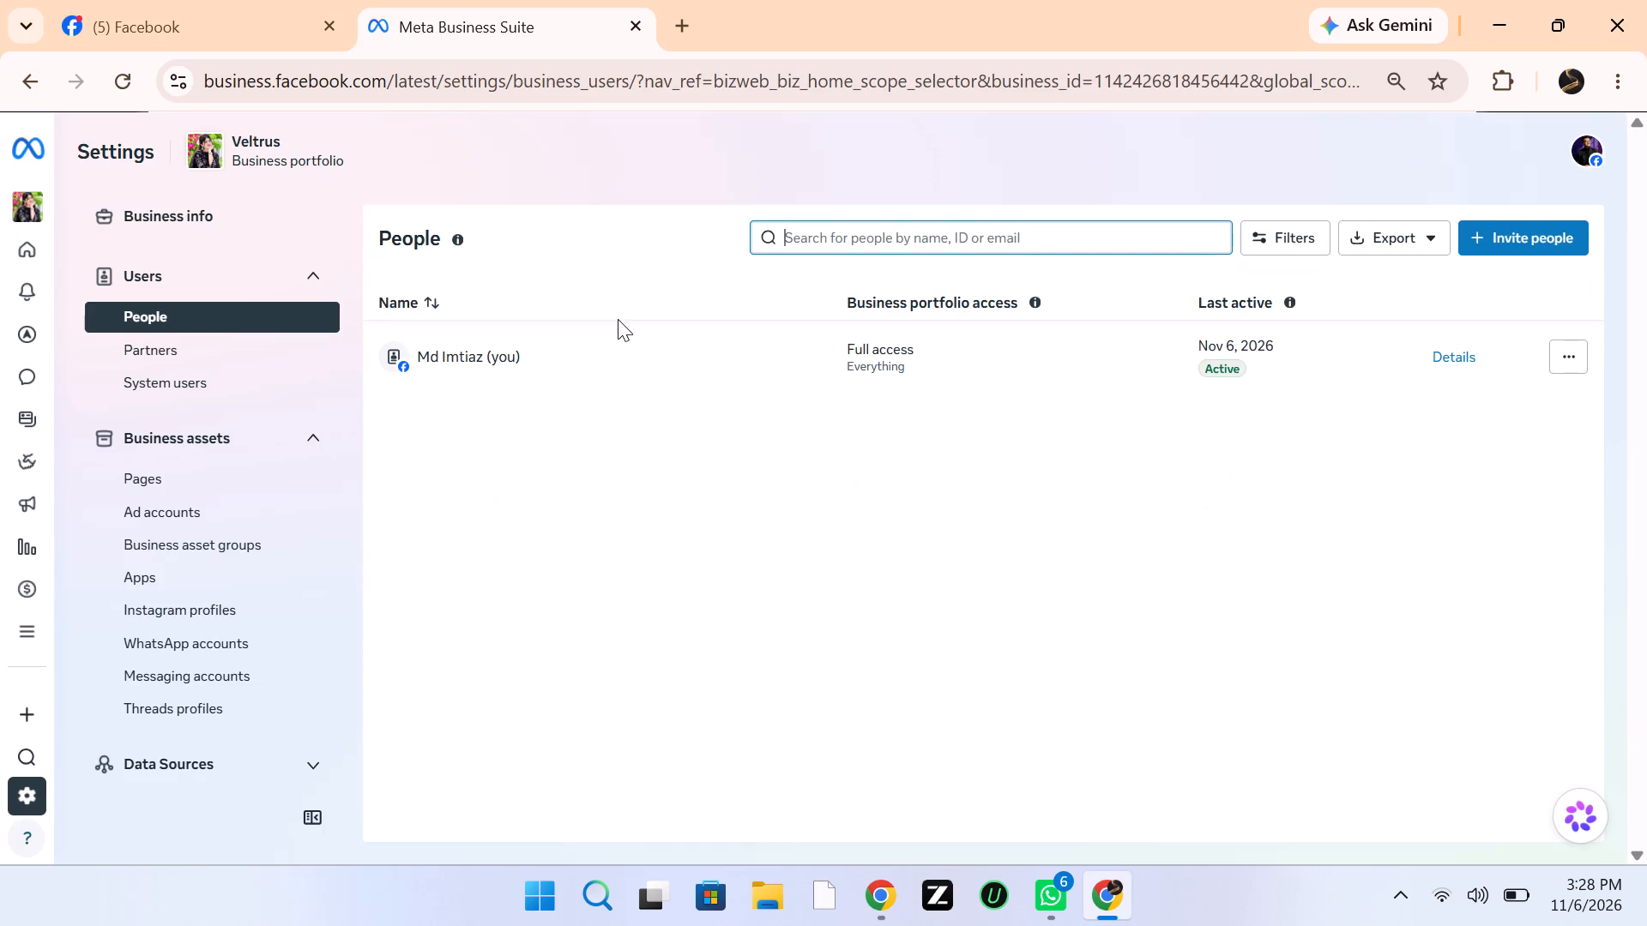
# Examine the Veltrus portfolio's business info, along with its verification status and security settings in Security Center.
pyautogui.click(199, 219)
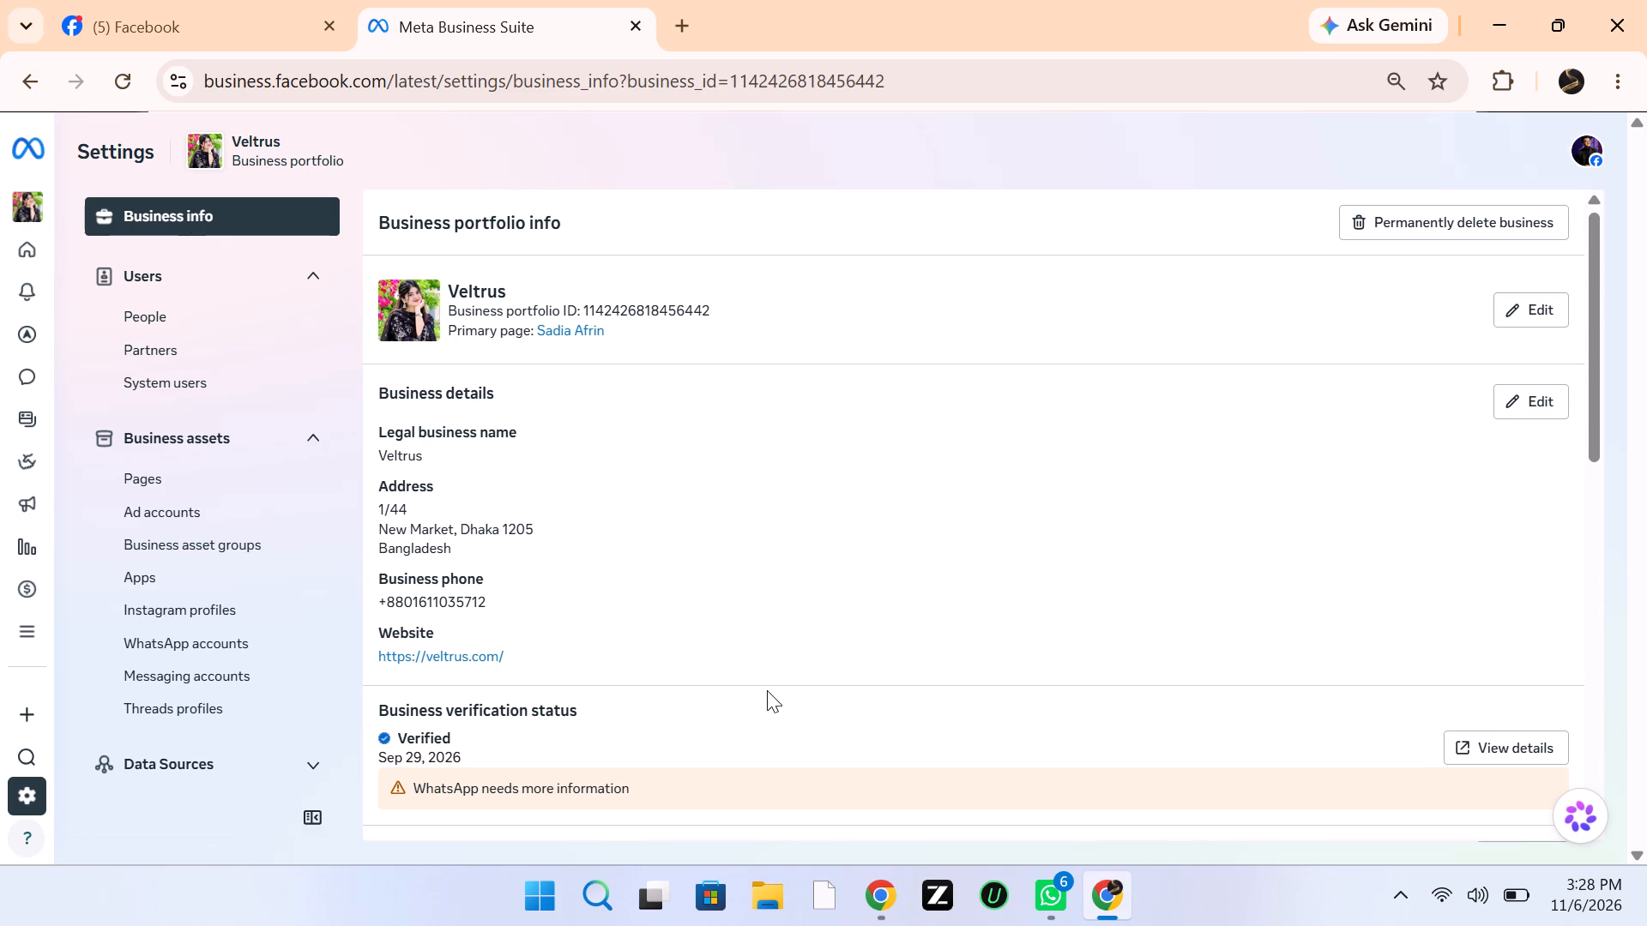
pyautogui.scroll(-1, 767, 690)
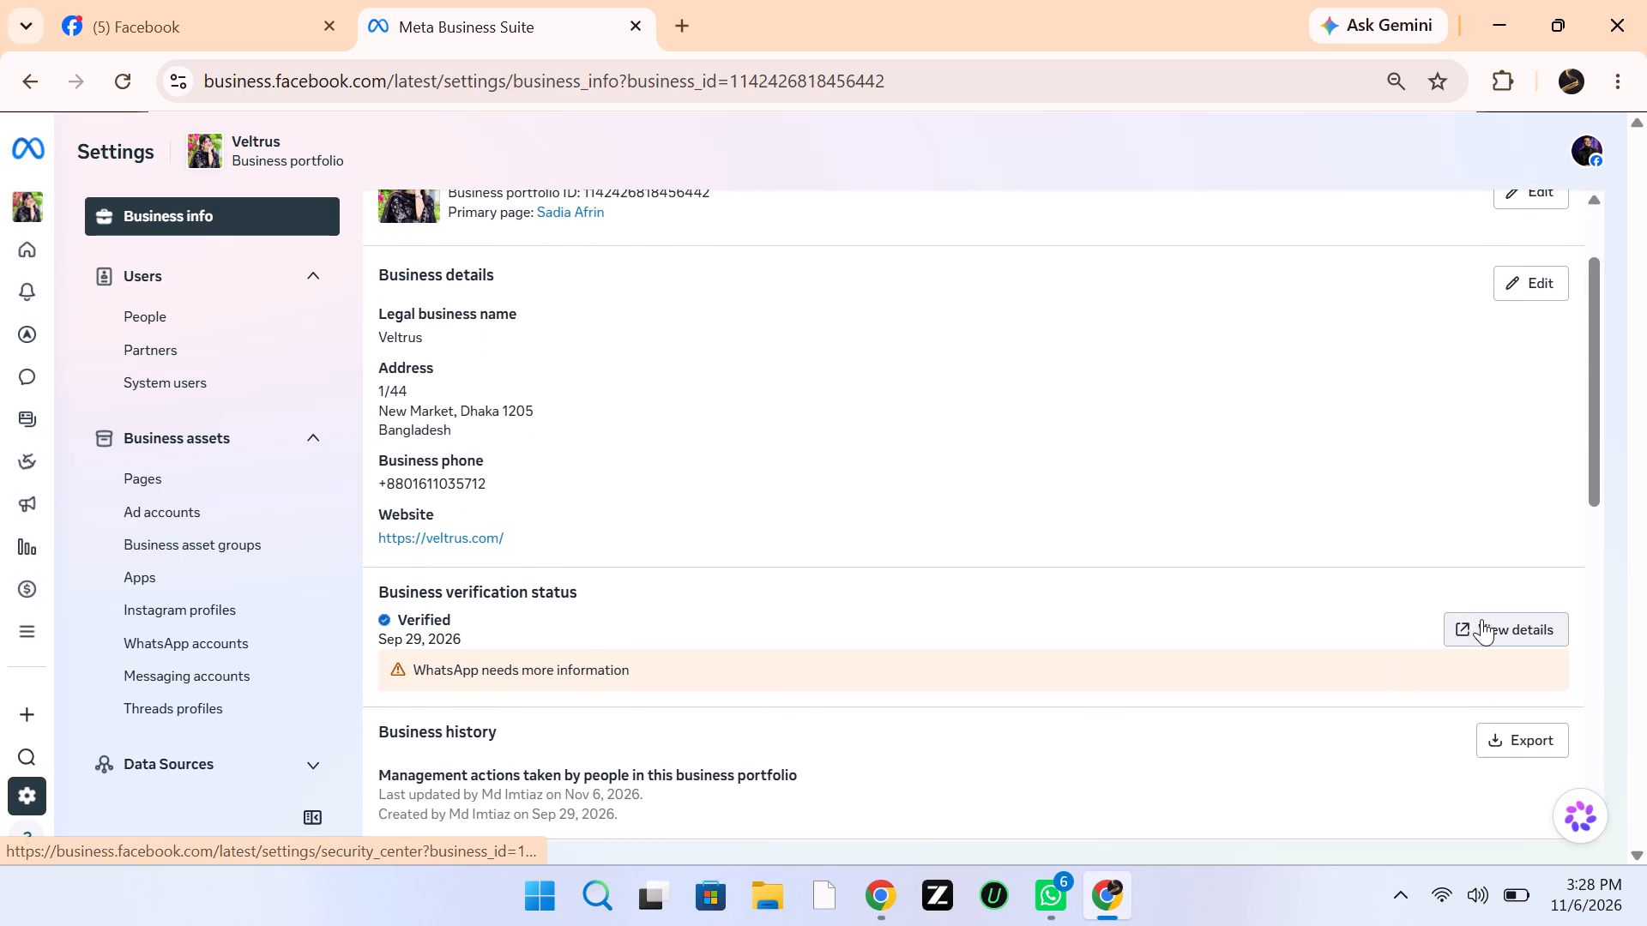
pyautogui.click(1482, 619)
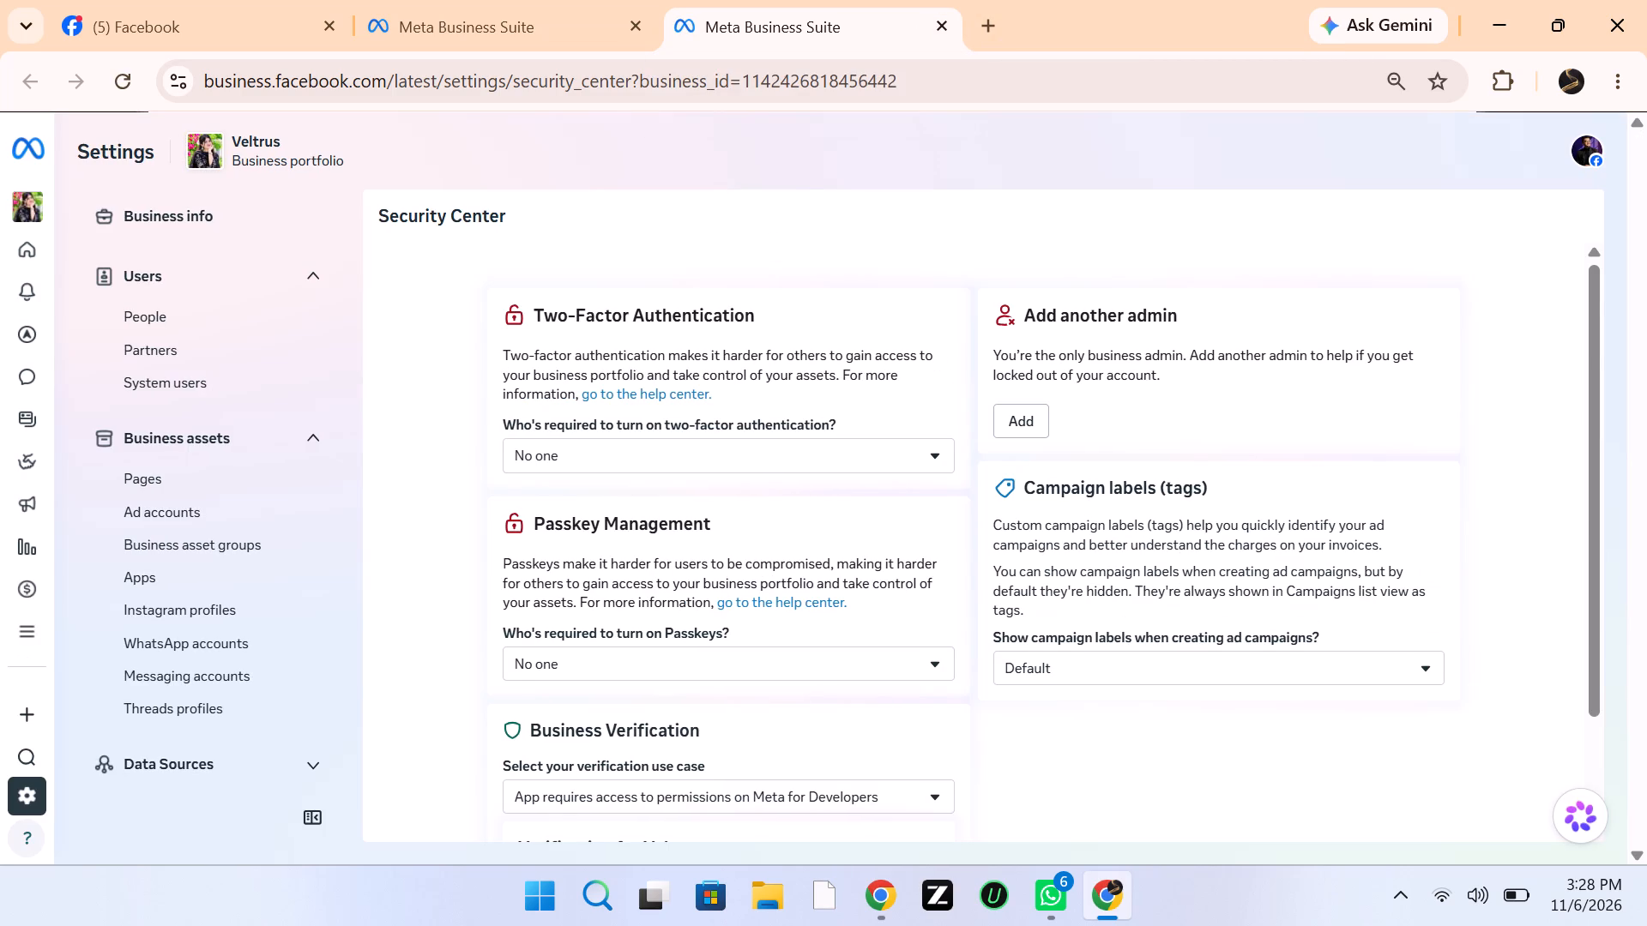
pyautogui.scroll(-4, 748, 352)
pyautogui.scroll(1, 748, 352)
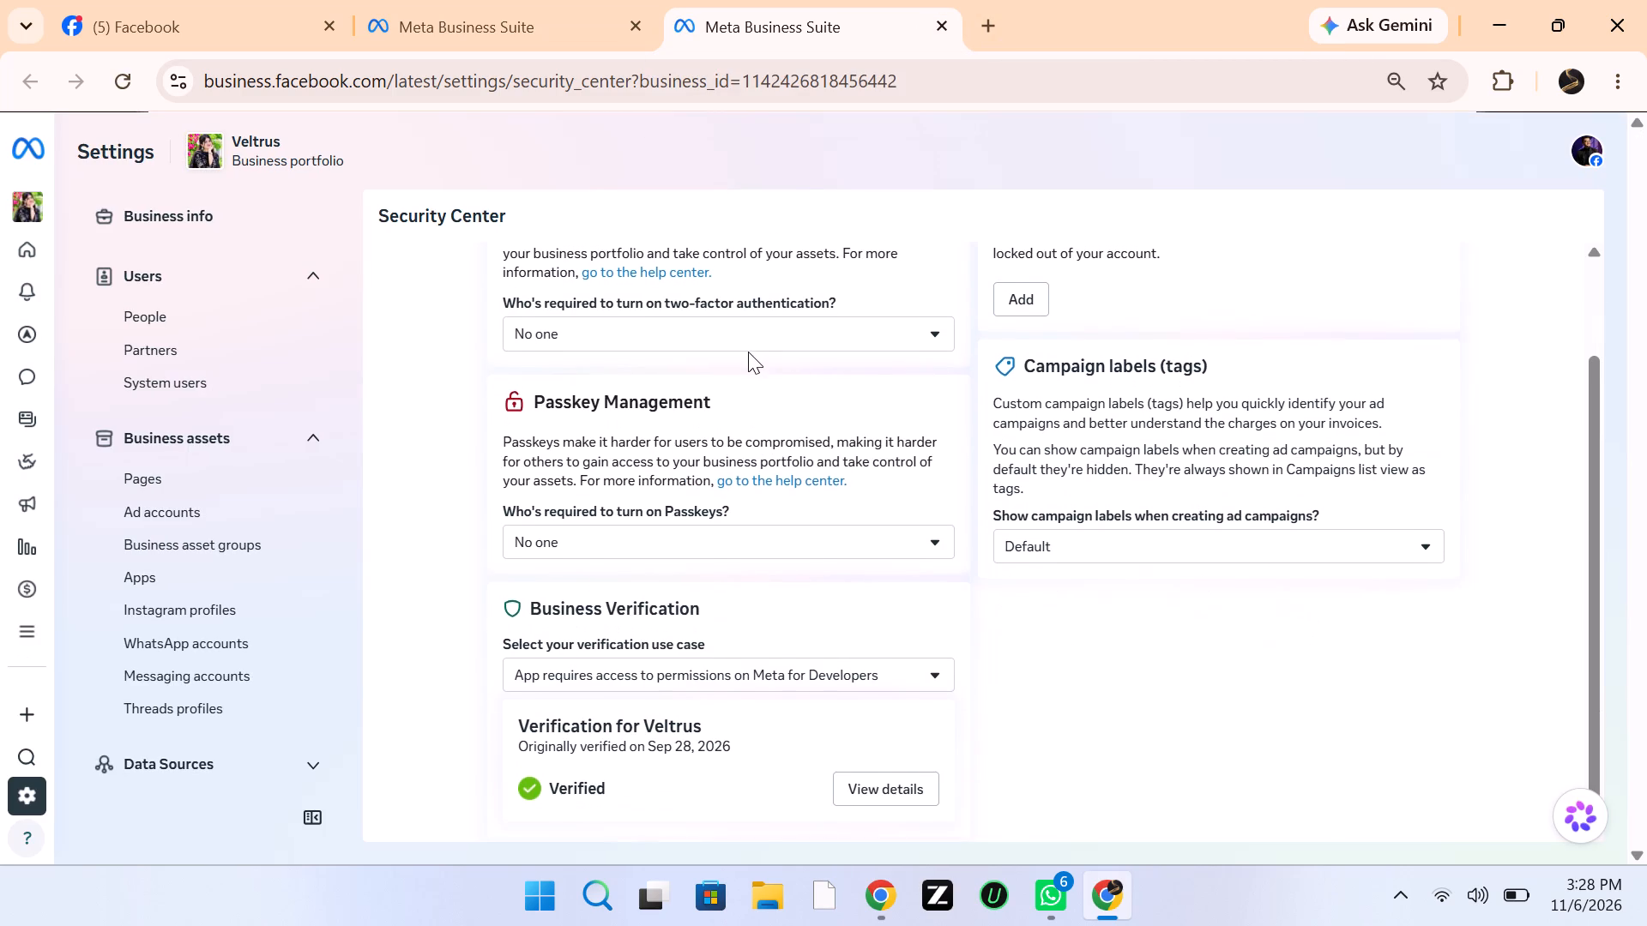
pyautogui.scroll(3, 748, 352)
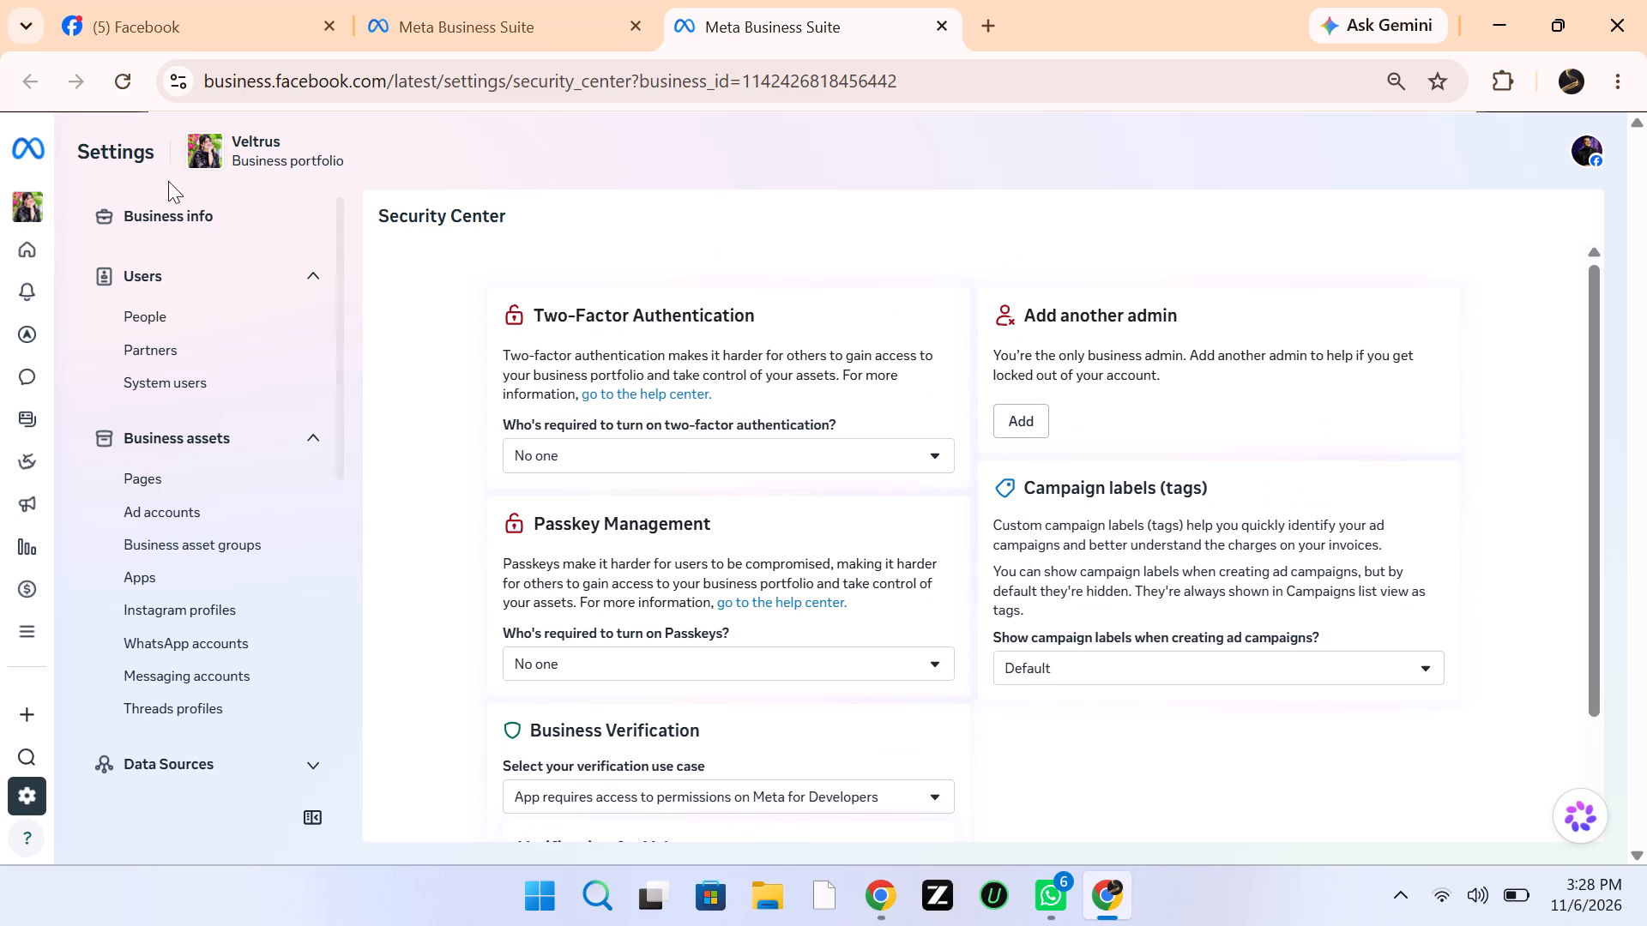
pyautogui.click(172, 208)
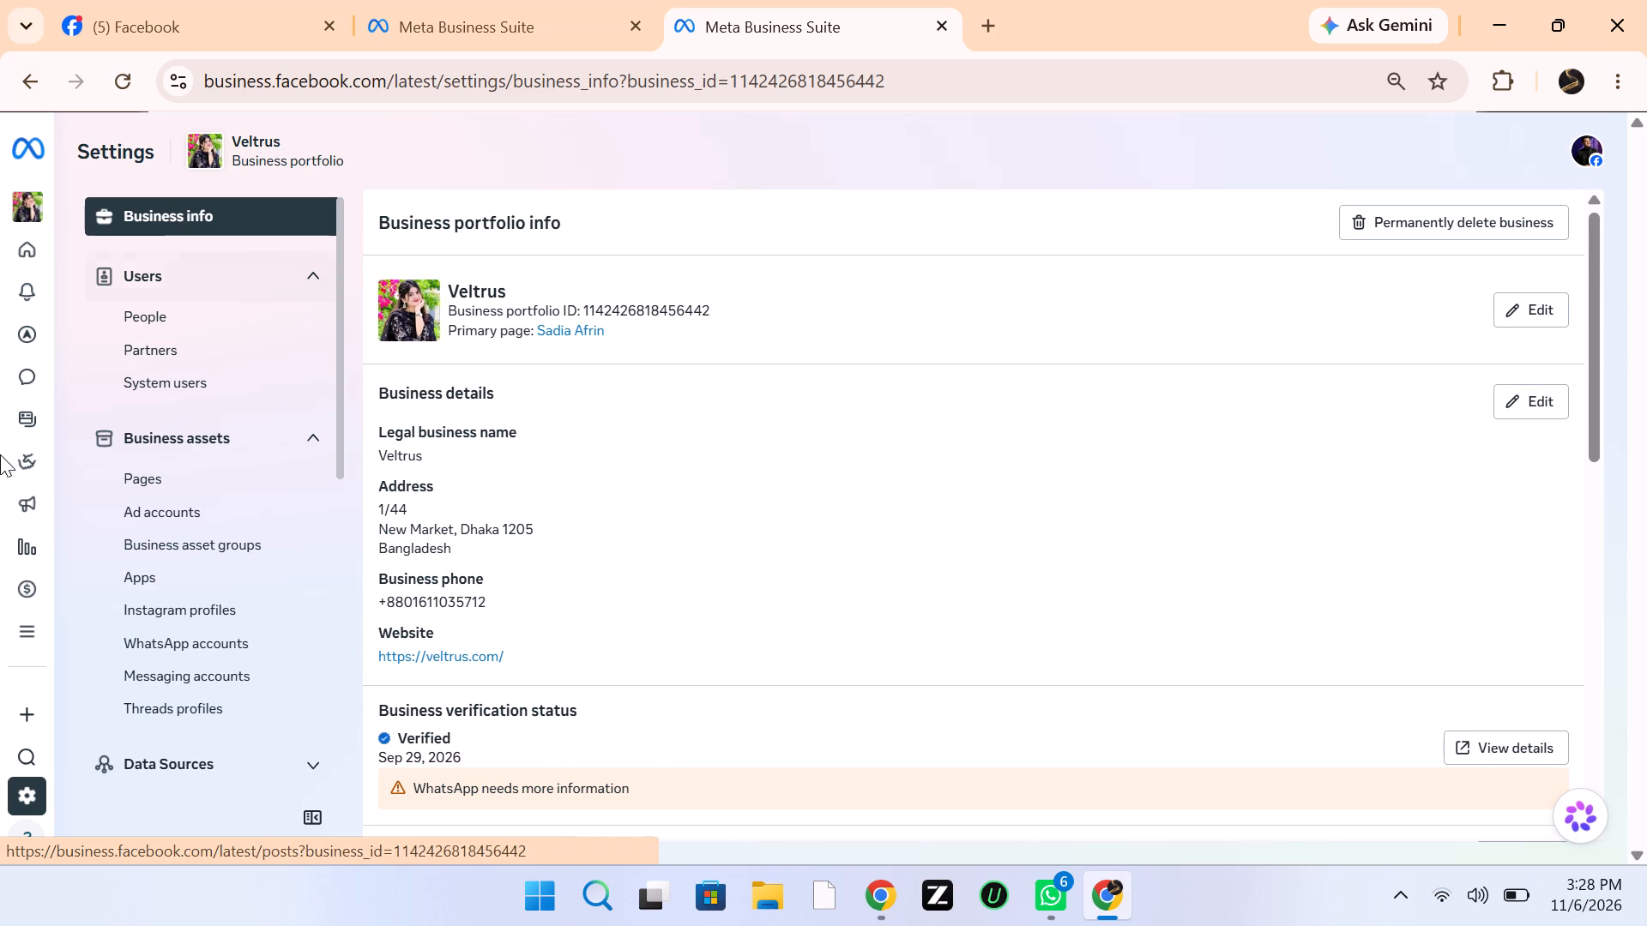
# Switch to the Facebook tab and browse Reels with the sound turned on.
pyautogui.click(172, 0)
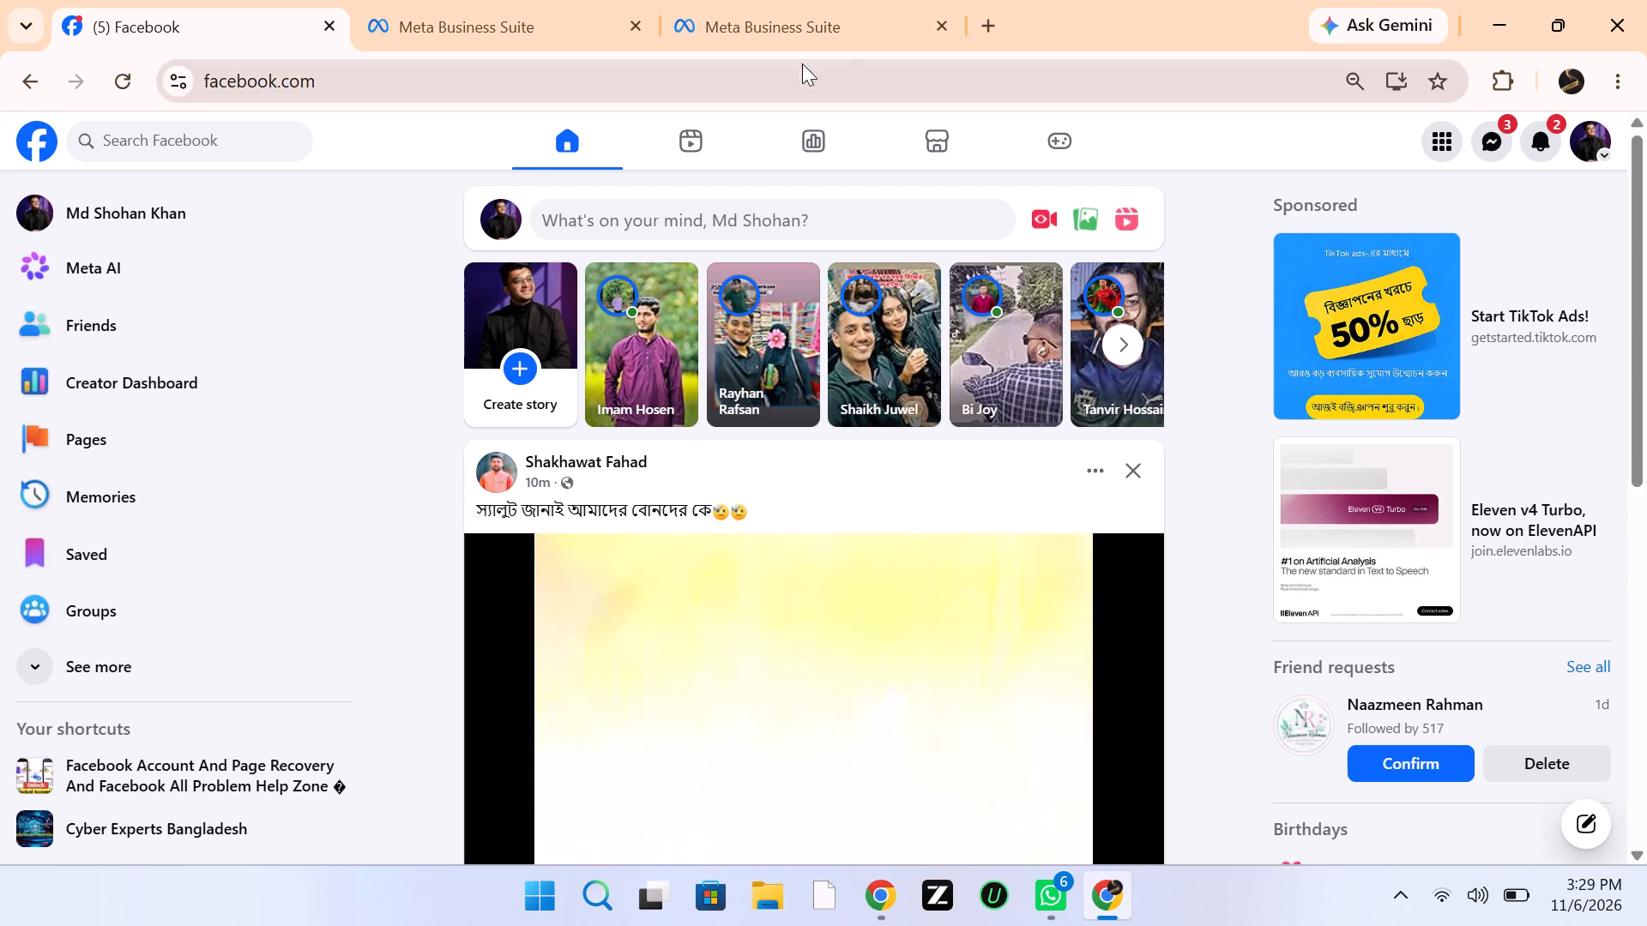
pyautogui.click(680, 135)
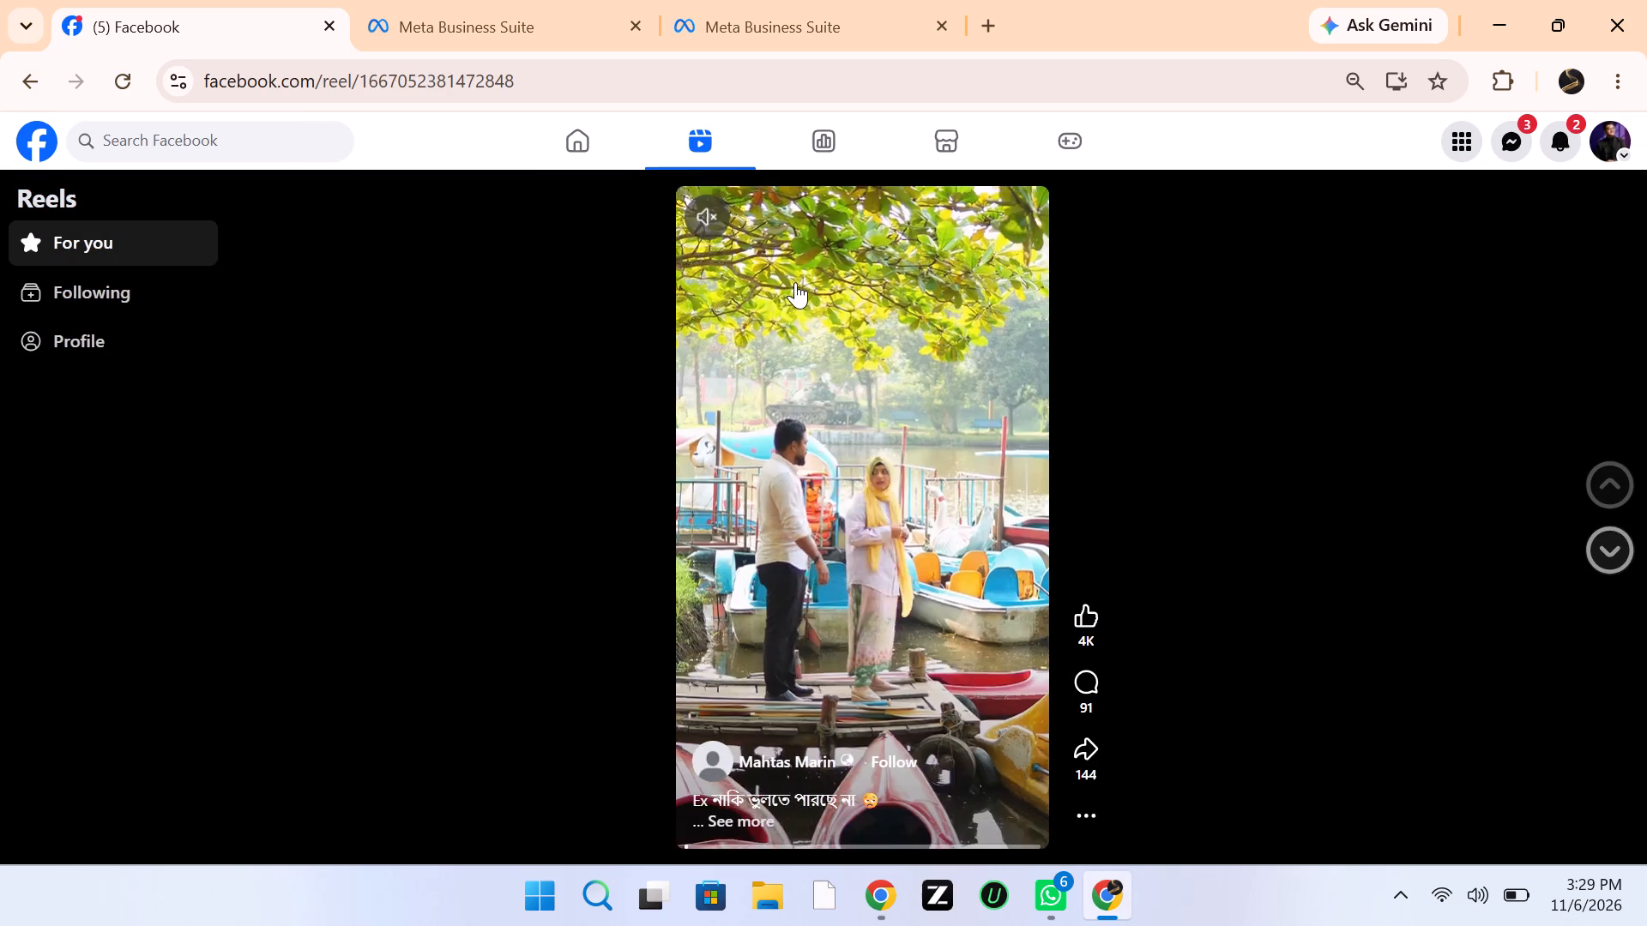
pyautogui.click(712, 218)
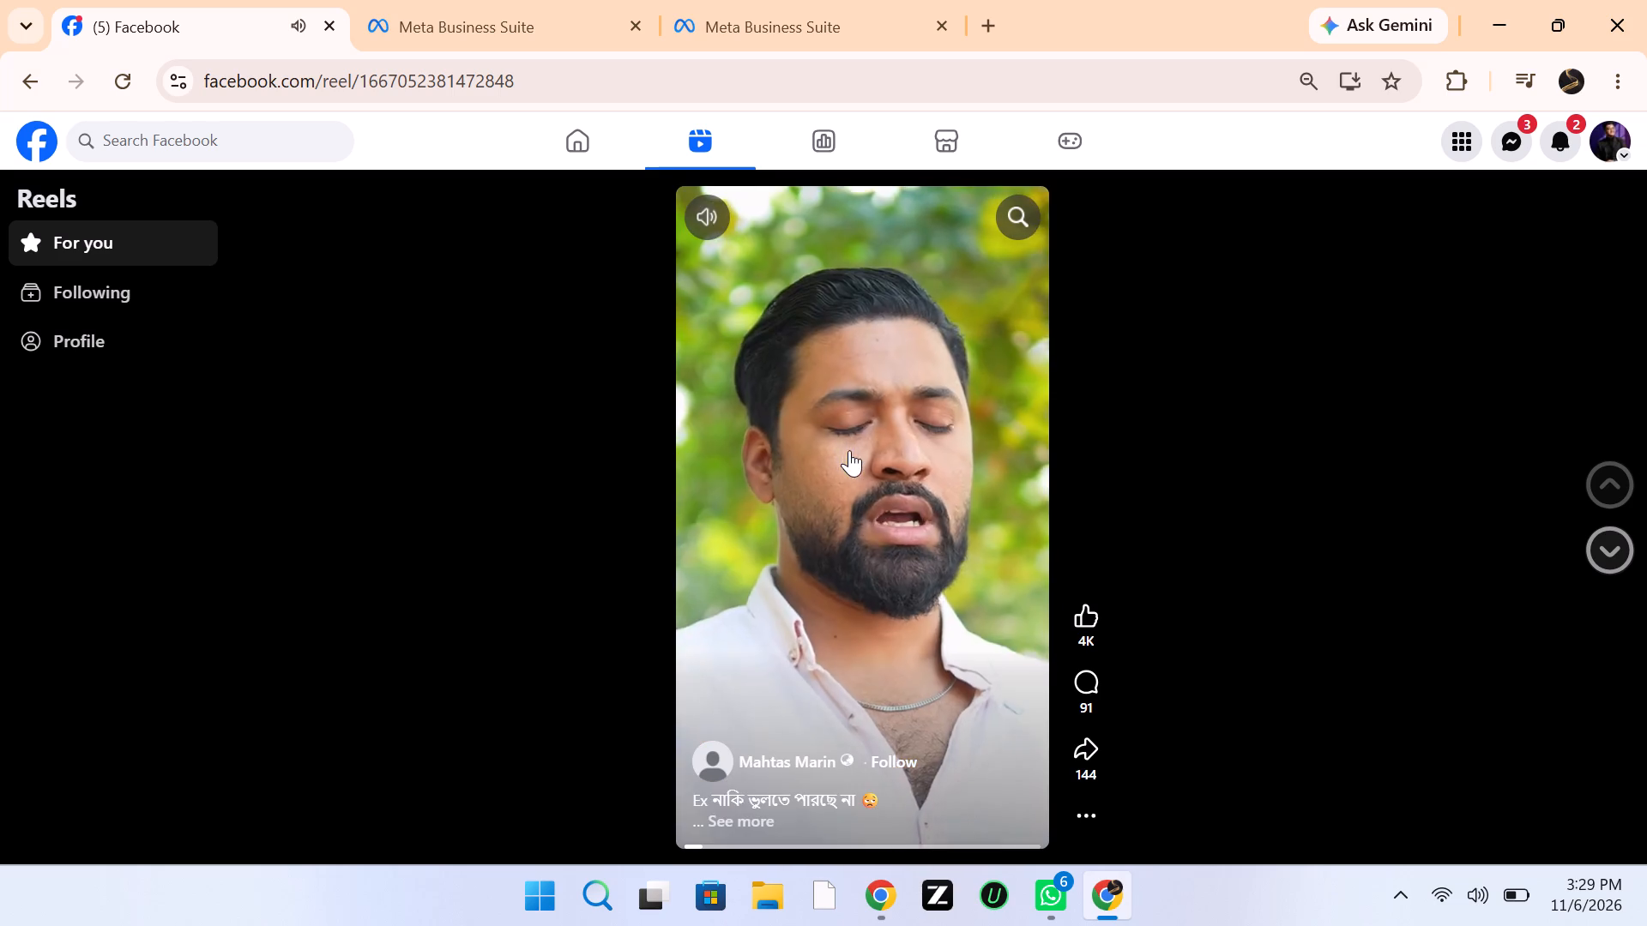
pyautogui.scroll(-2, 849, 450)
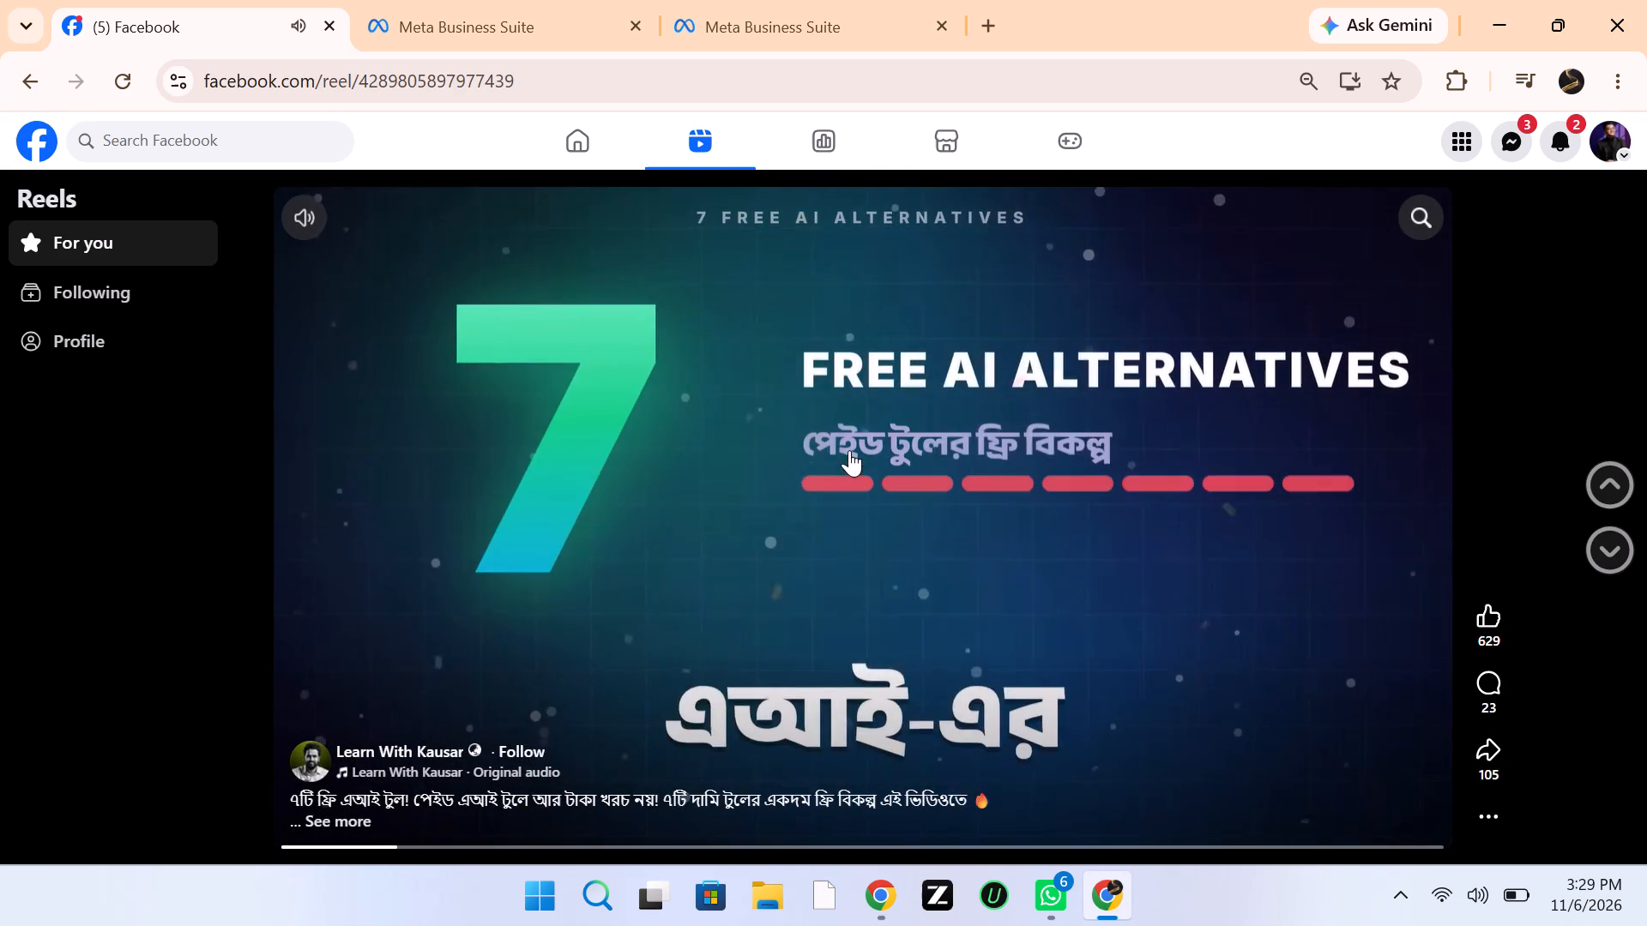
pyautogui.scroll(-2, 849, 450)
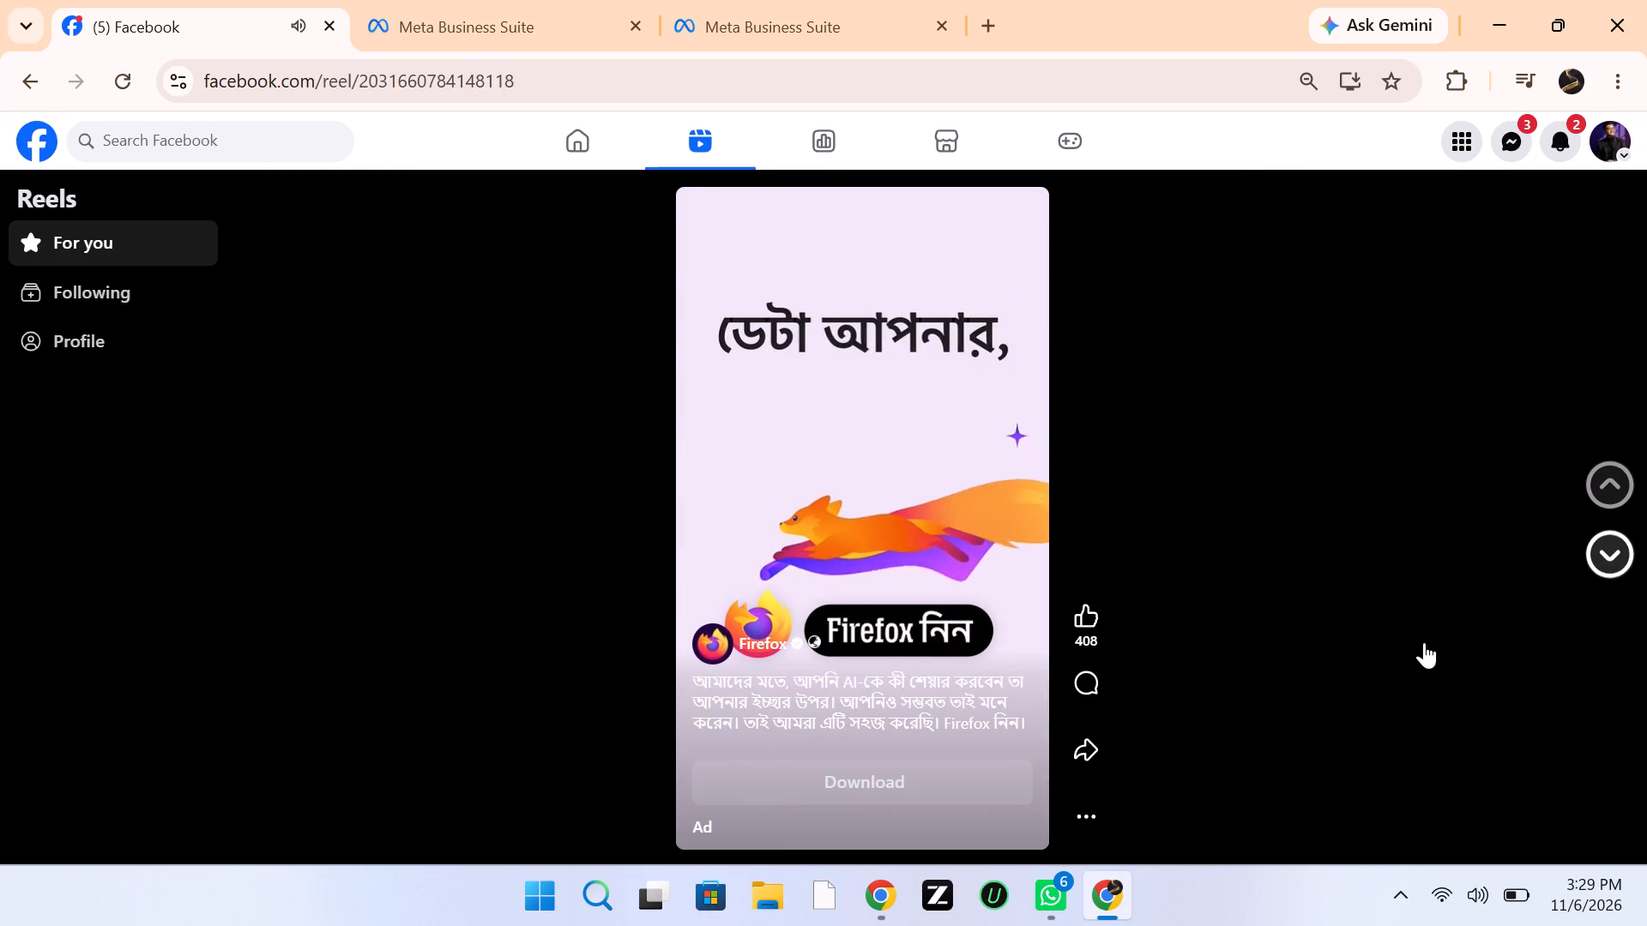
# Lower the system volume to about half while browsing the Reels.
pyautogui.click(1503, 888)
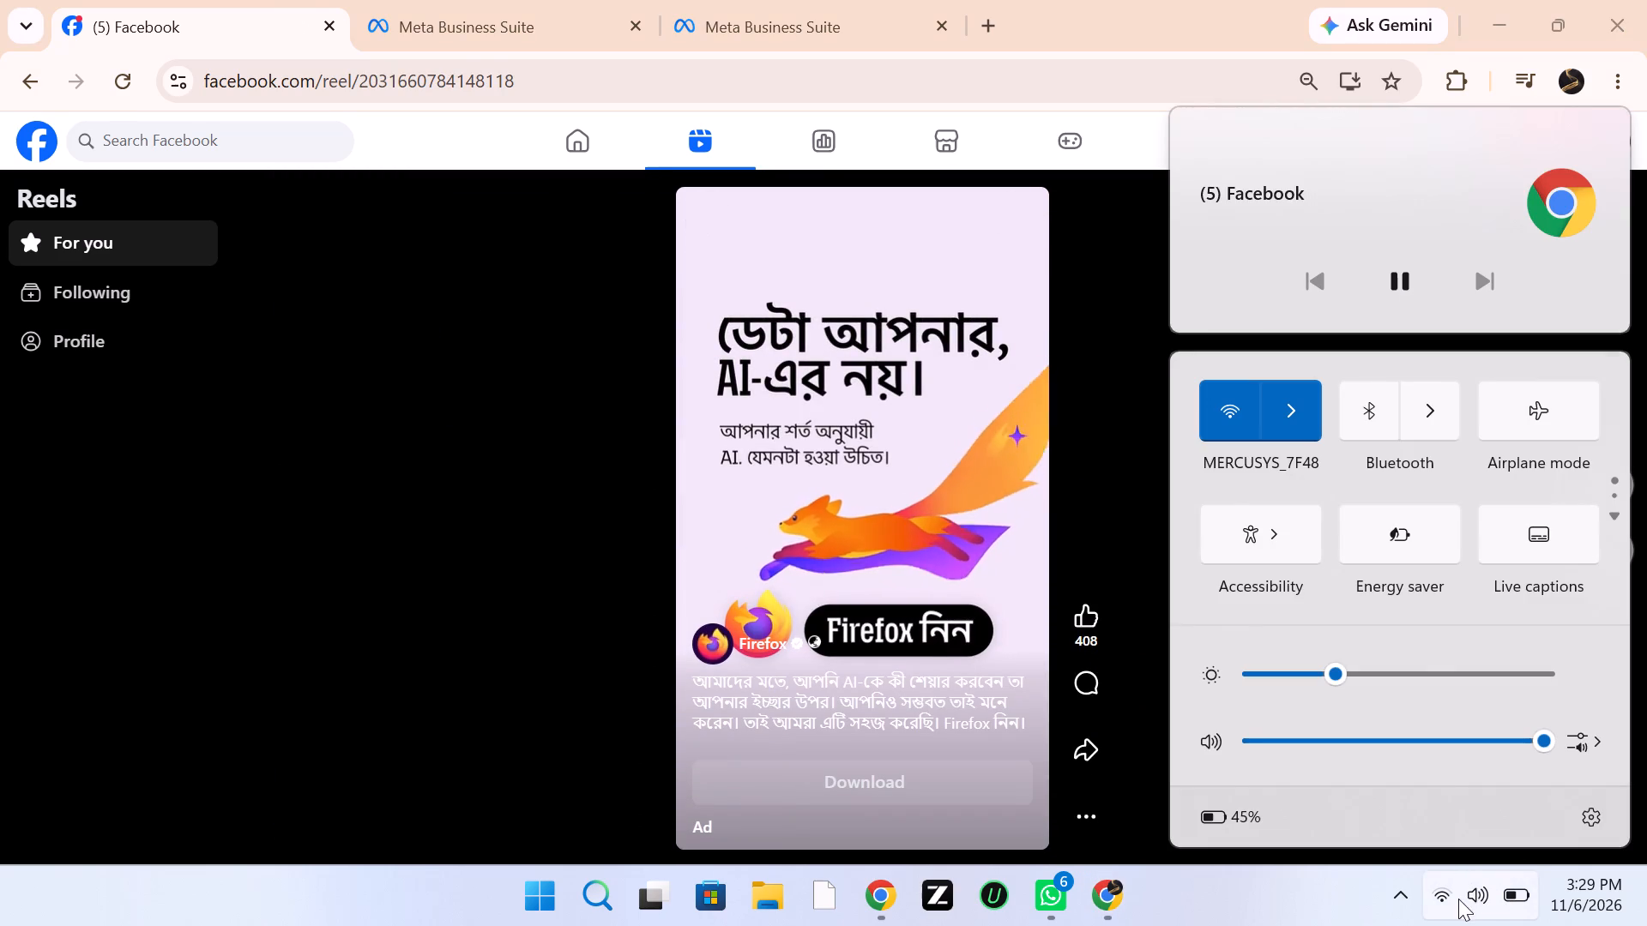
pyautogui.click(1398, 735)
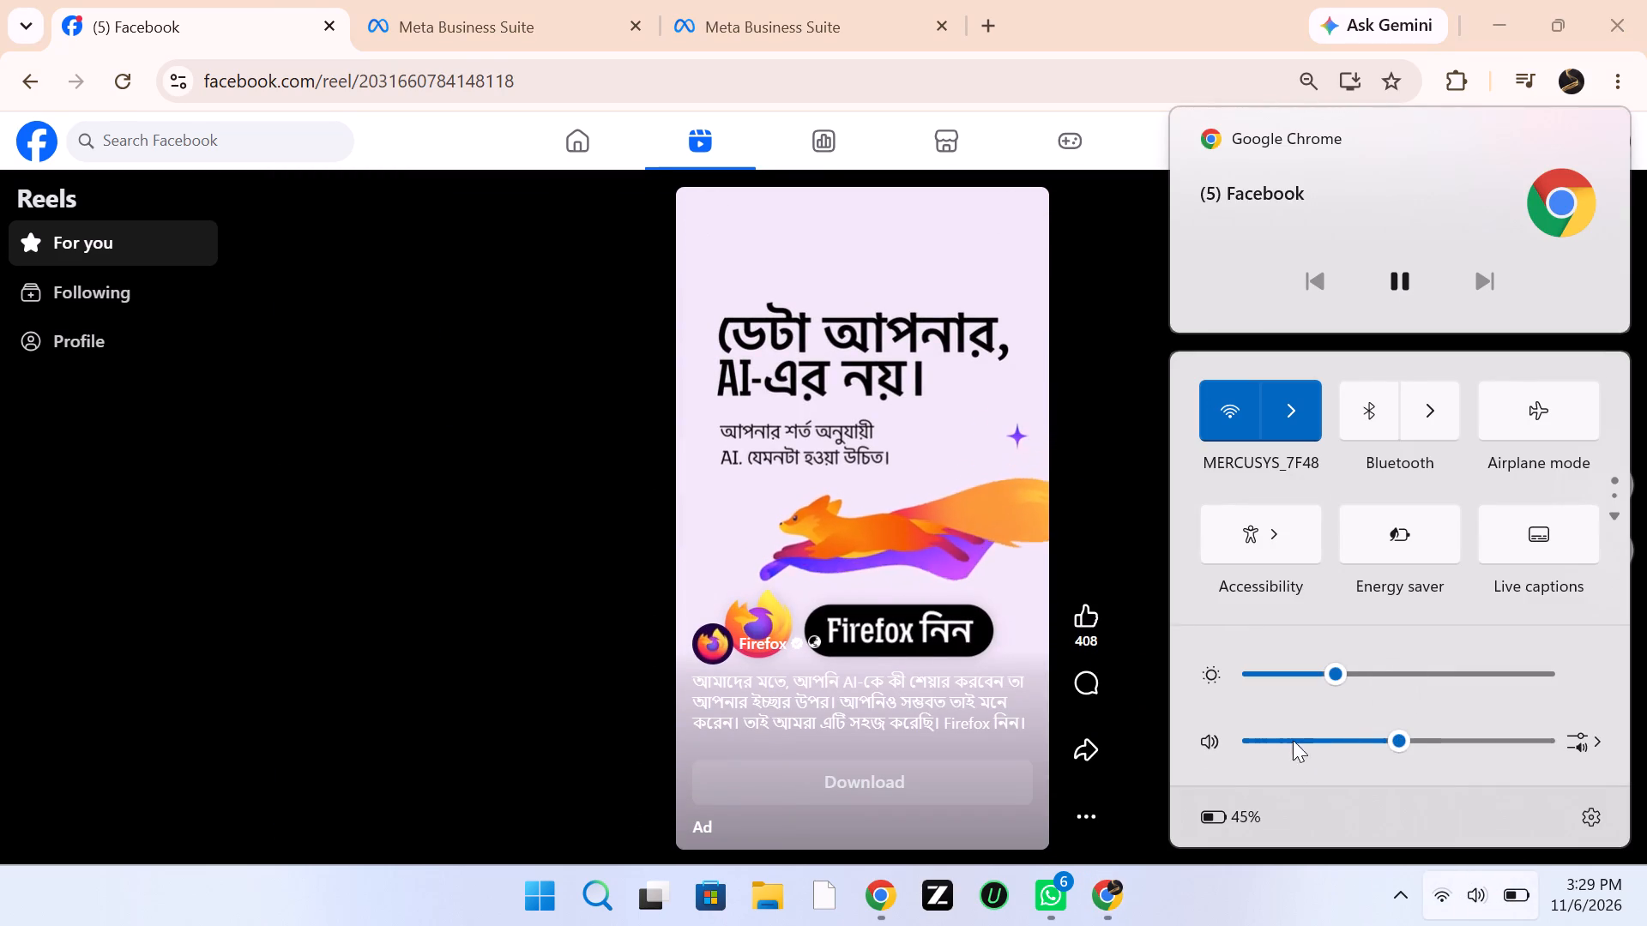
pyautogui.scroll(-3, 784, 478)
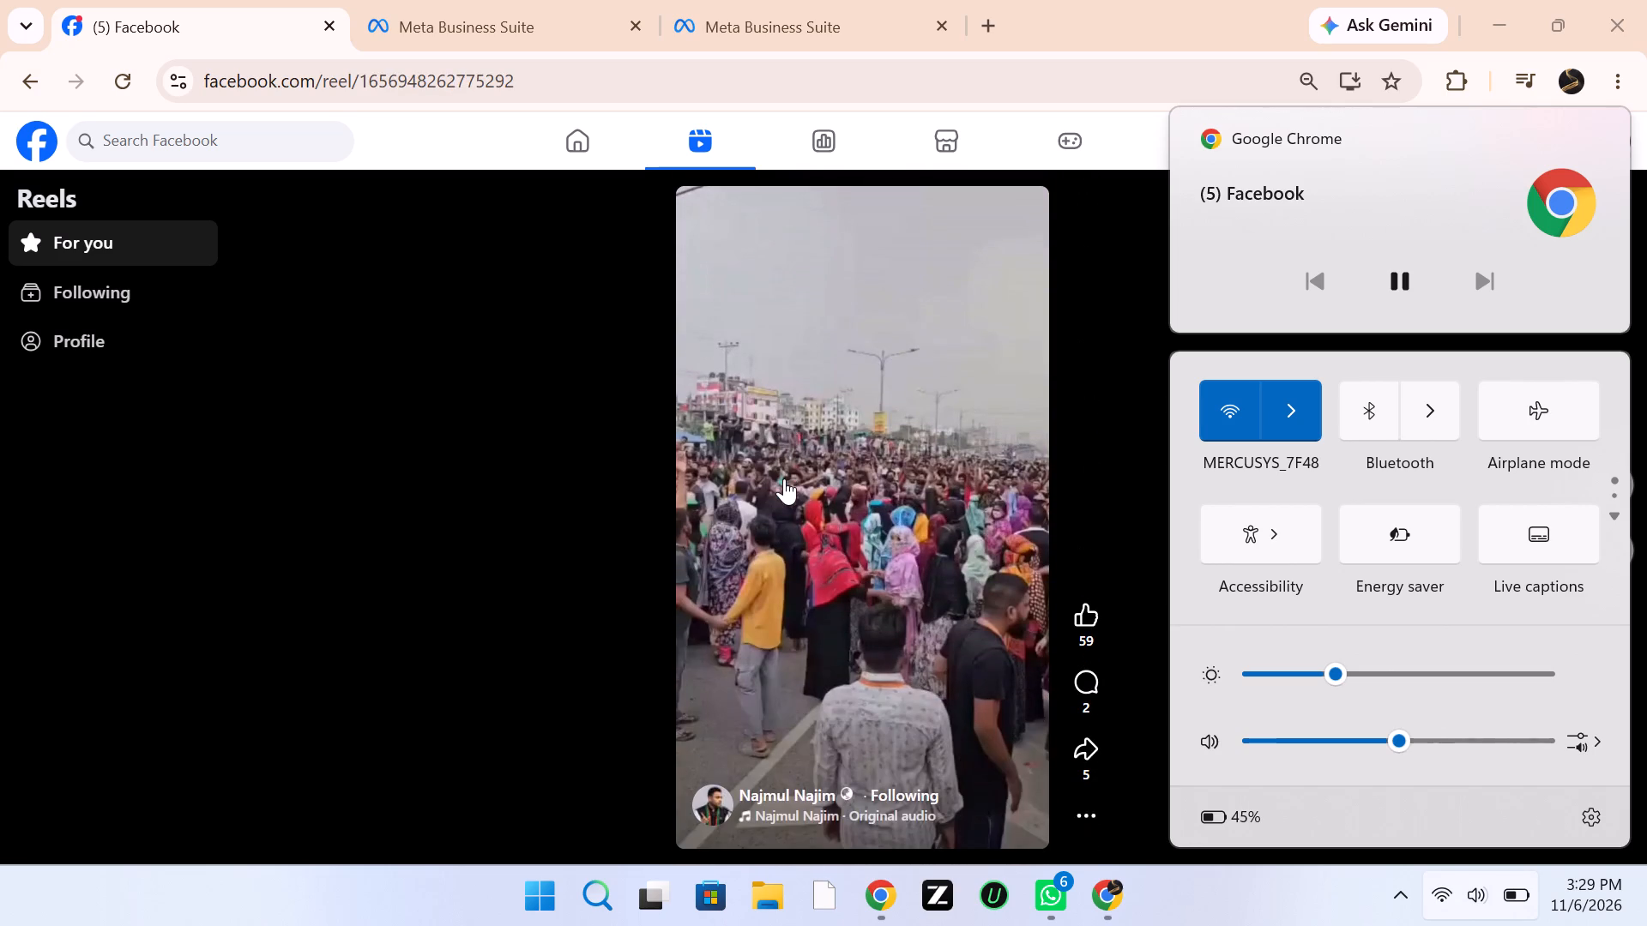
pyautogui.click(1472, 912)
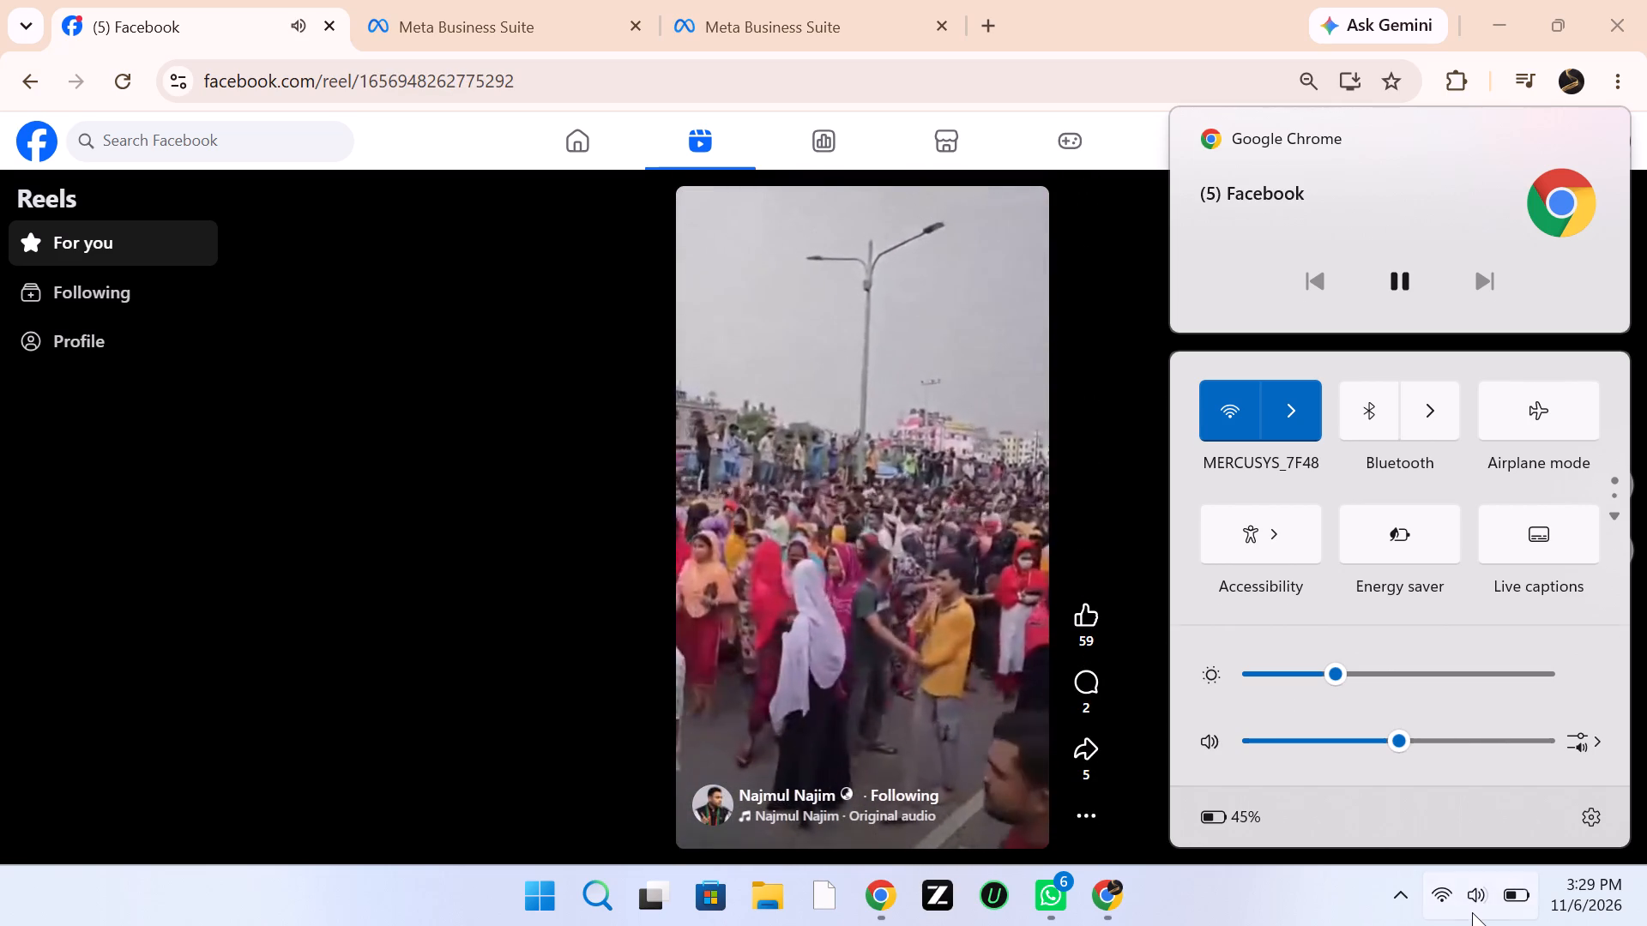
pyautogui.scroll(-2, 977, 684)
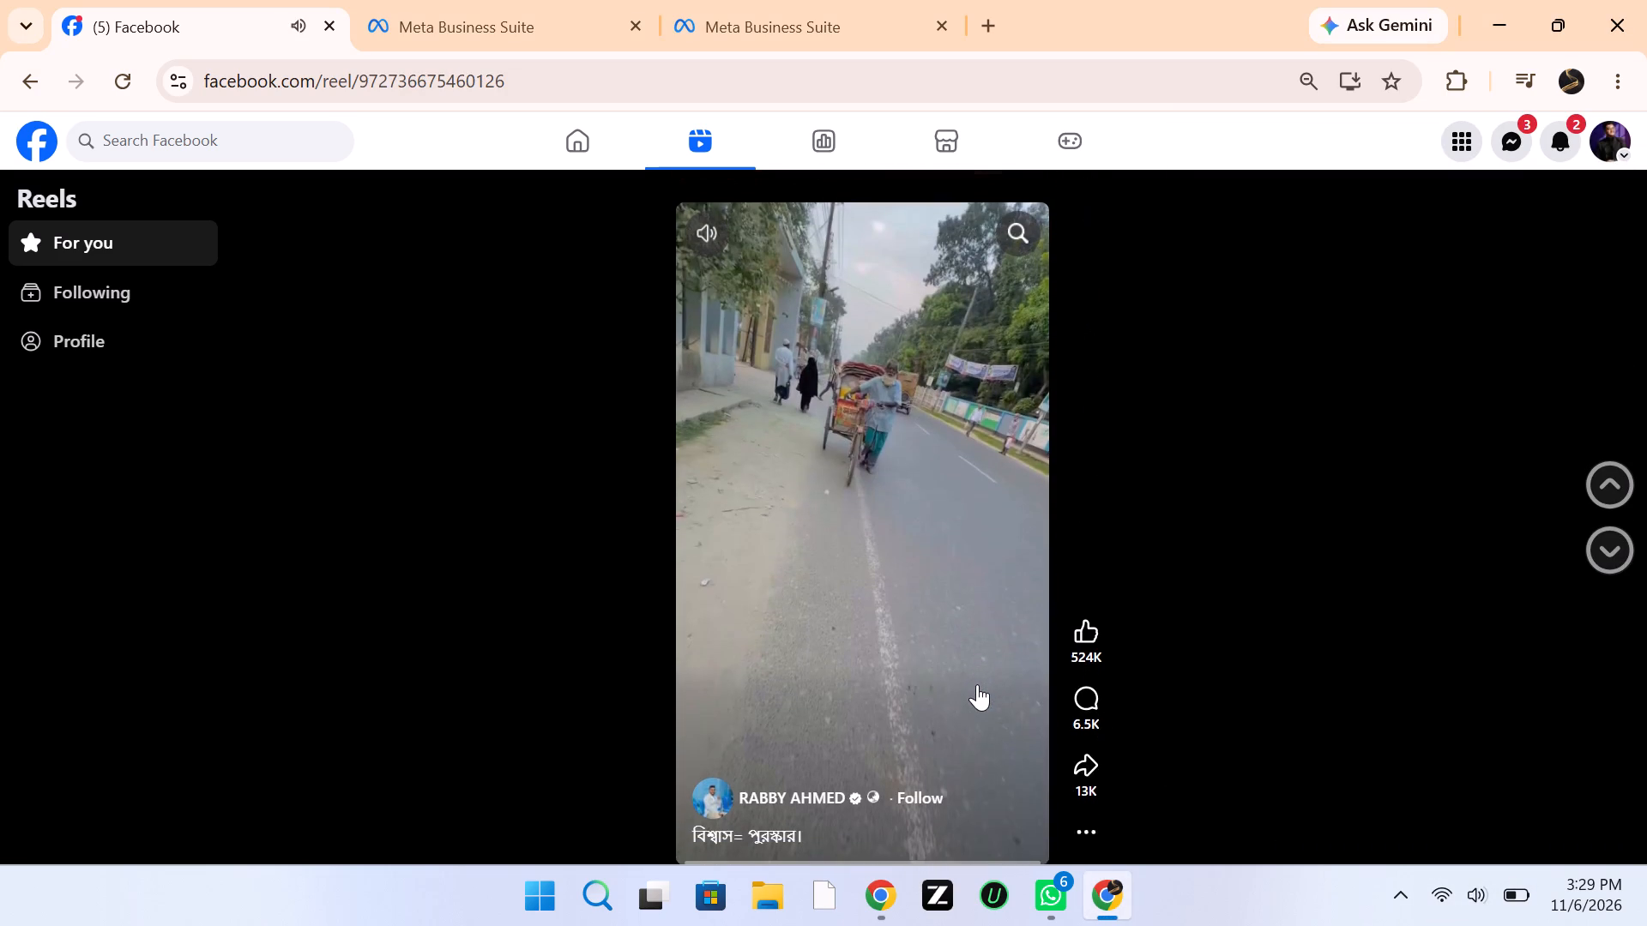
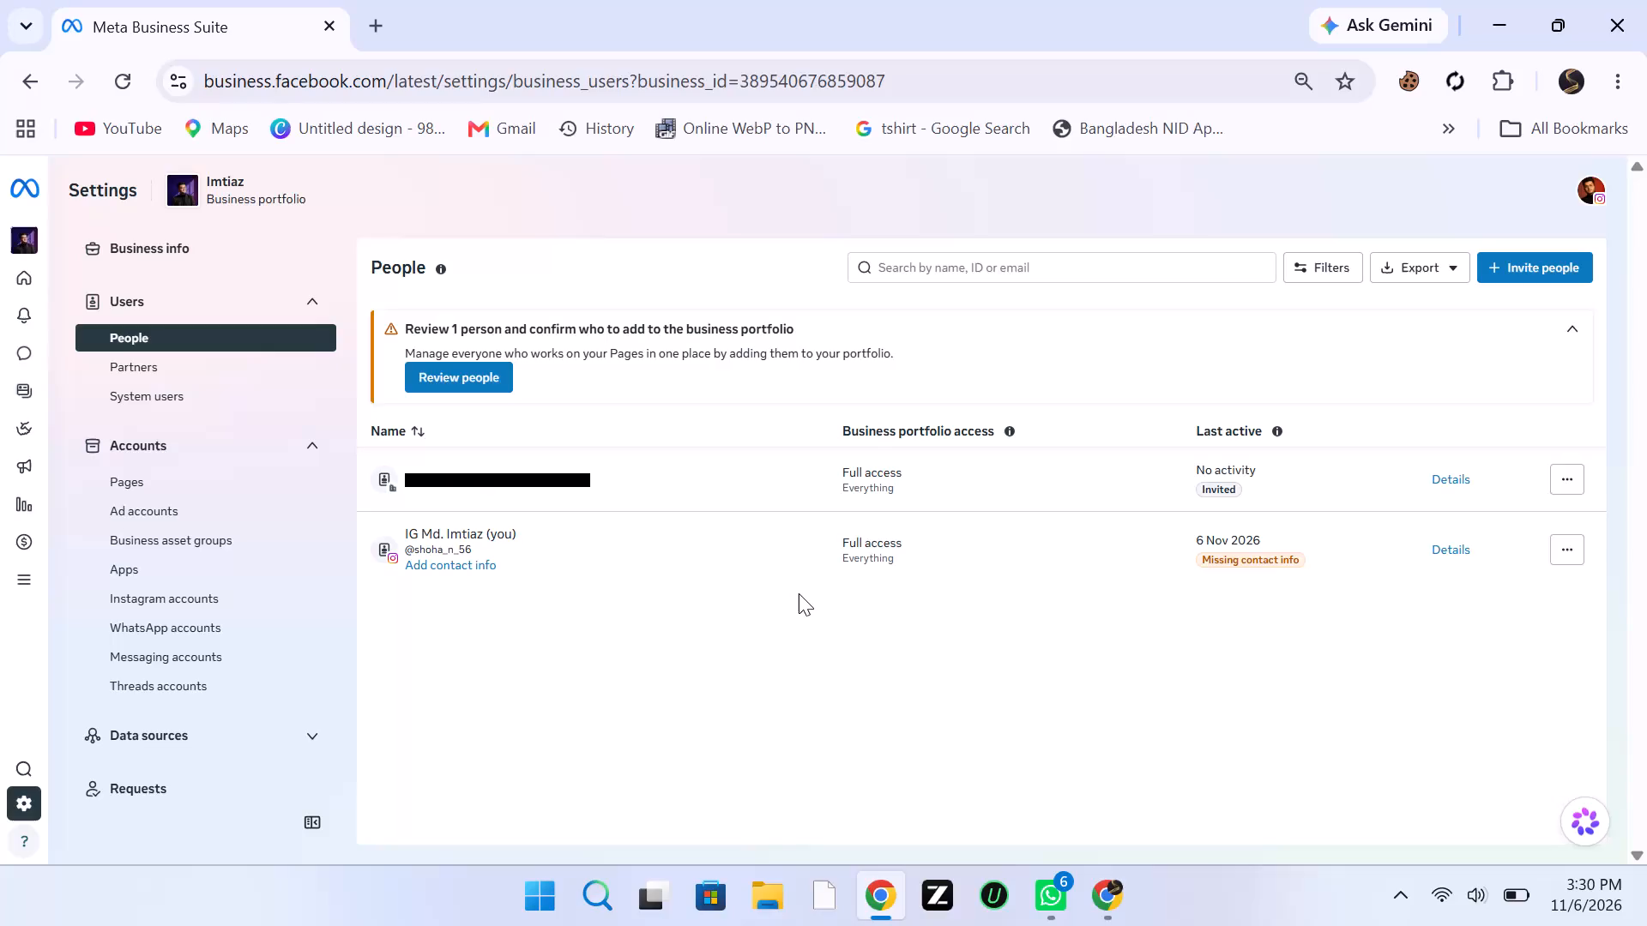
# Open the contact info form for your own user in the Imtiaz portfolio and begin filling in the business email address.
pyautogui.click(444, 567)
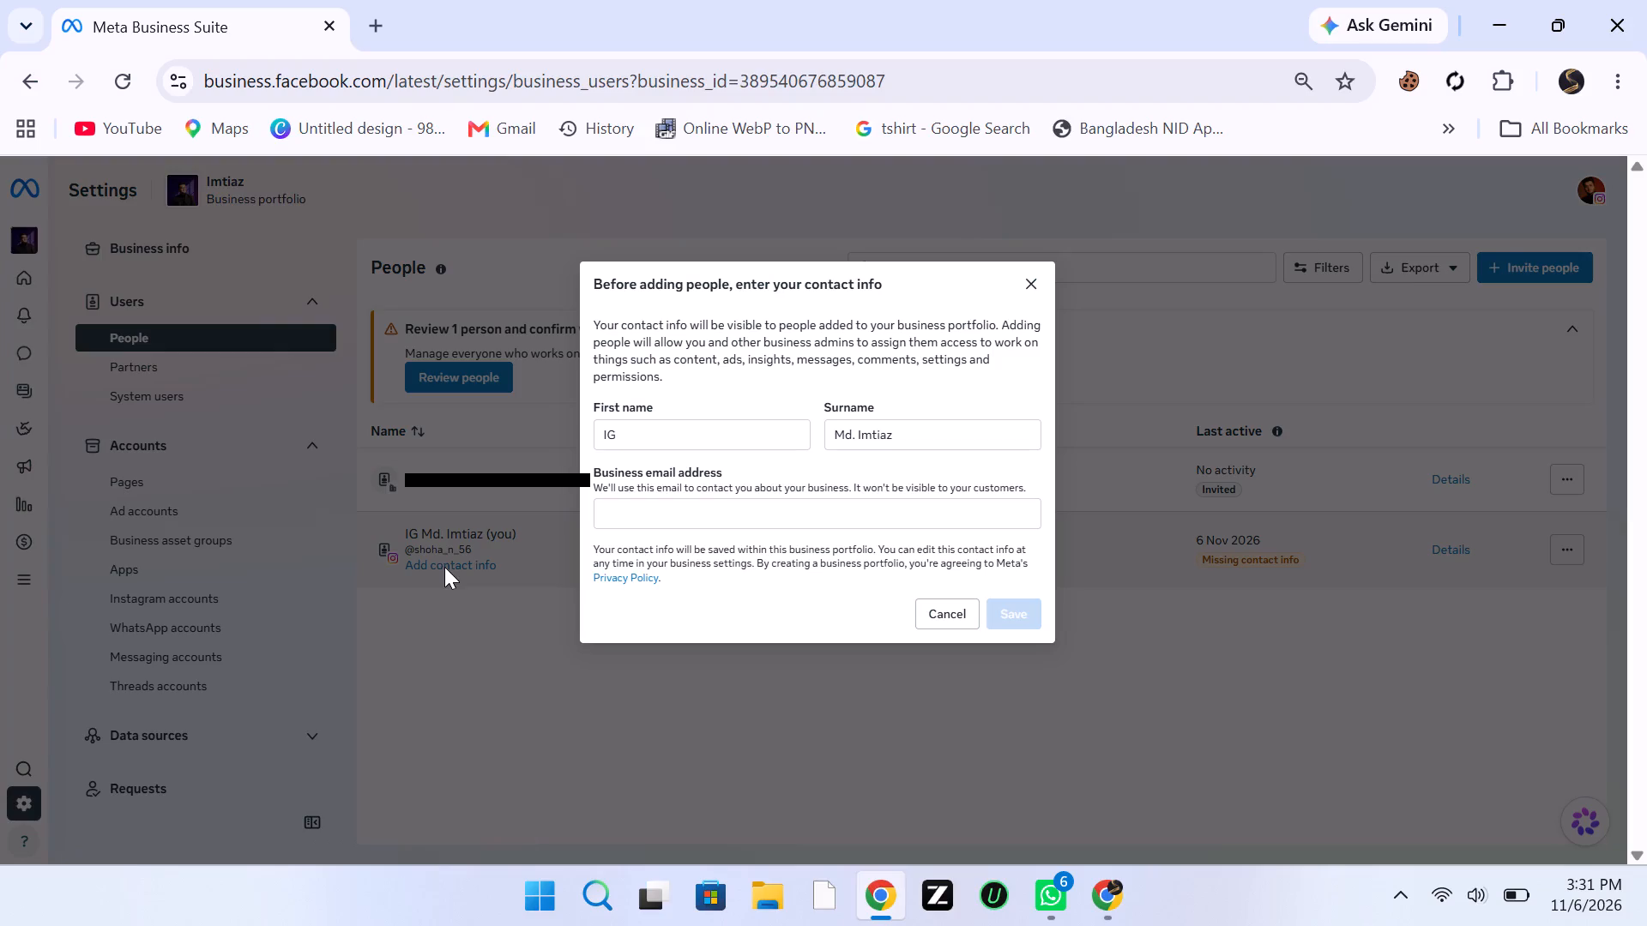
pyautogui.click(671, 510)
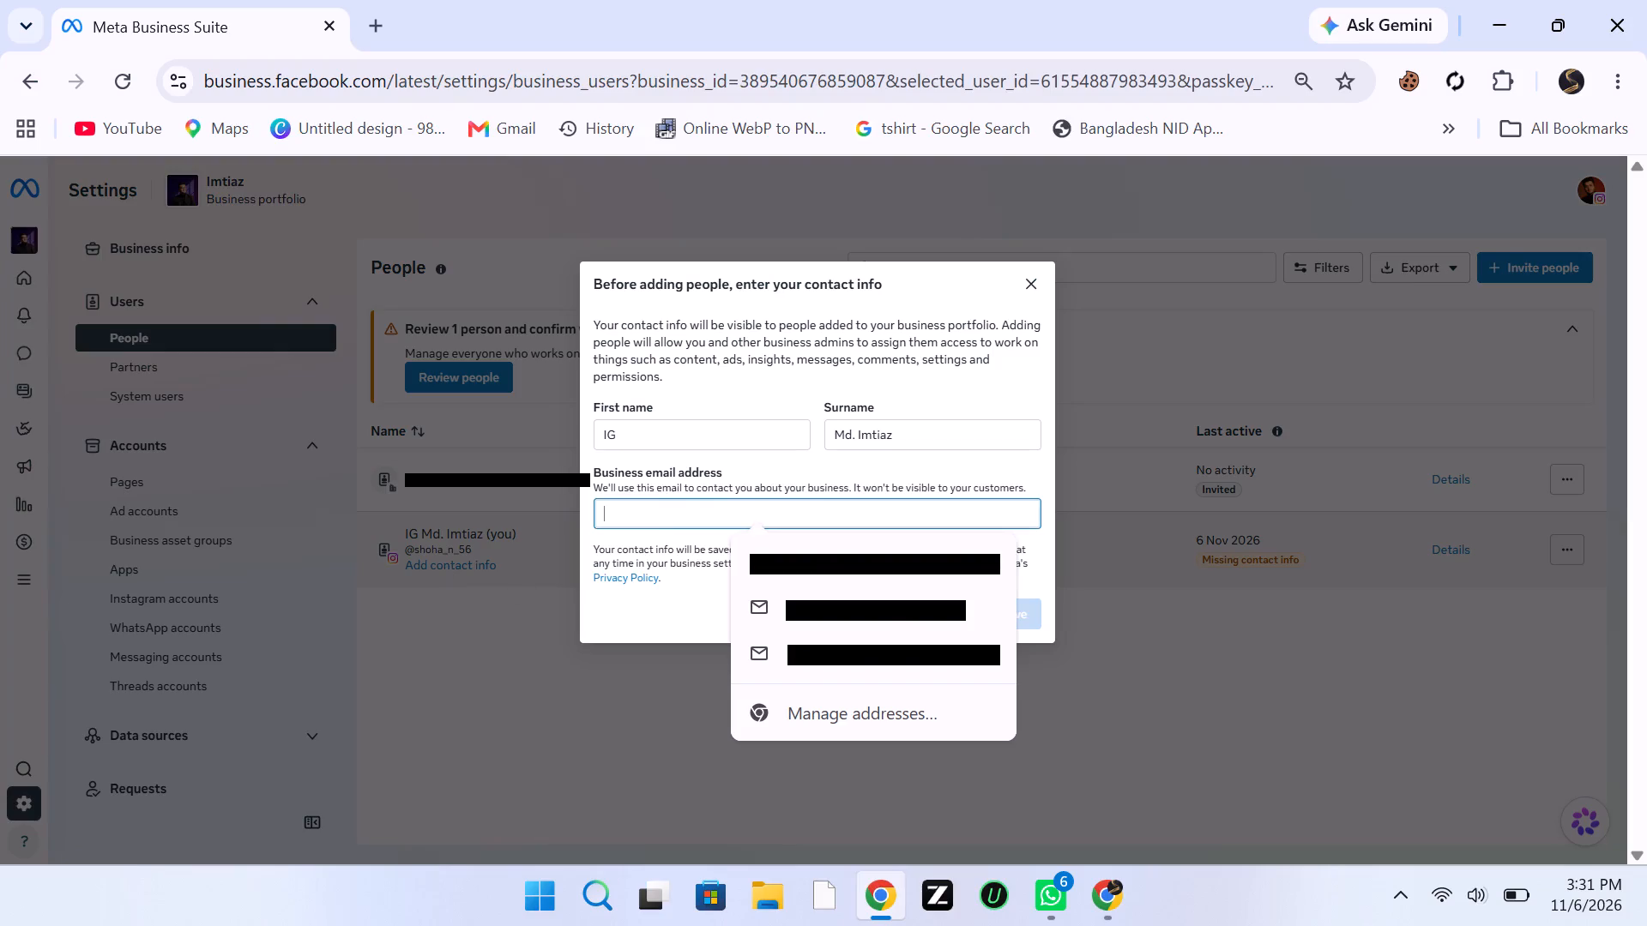
# Fill the contact info's business email address with the first saved address and save the contact info.
pyautogui.click(798, 571)
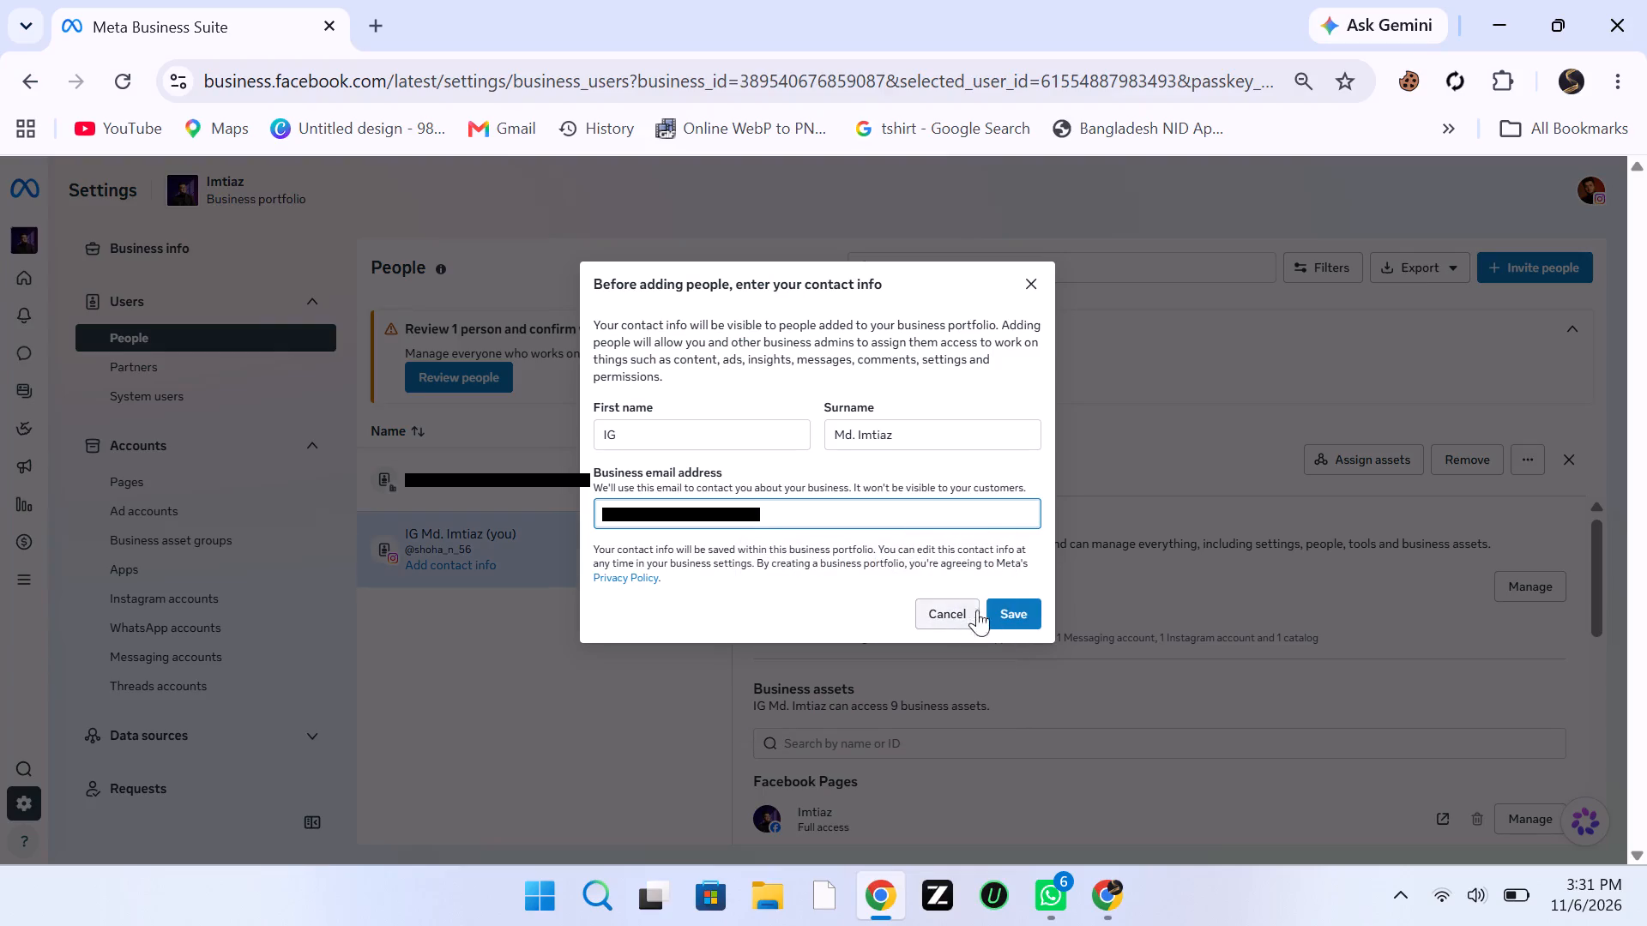
pyautogui.click(1026, 617)
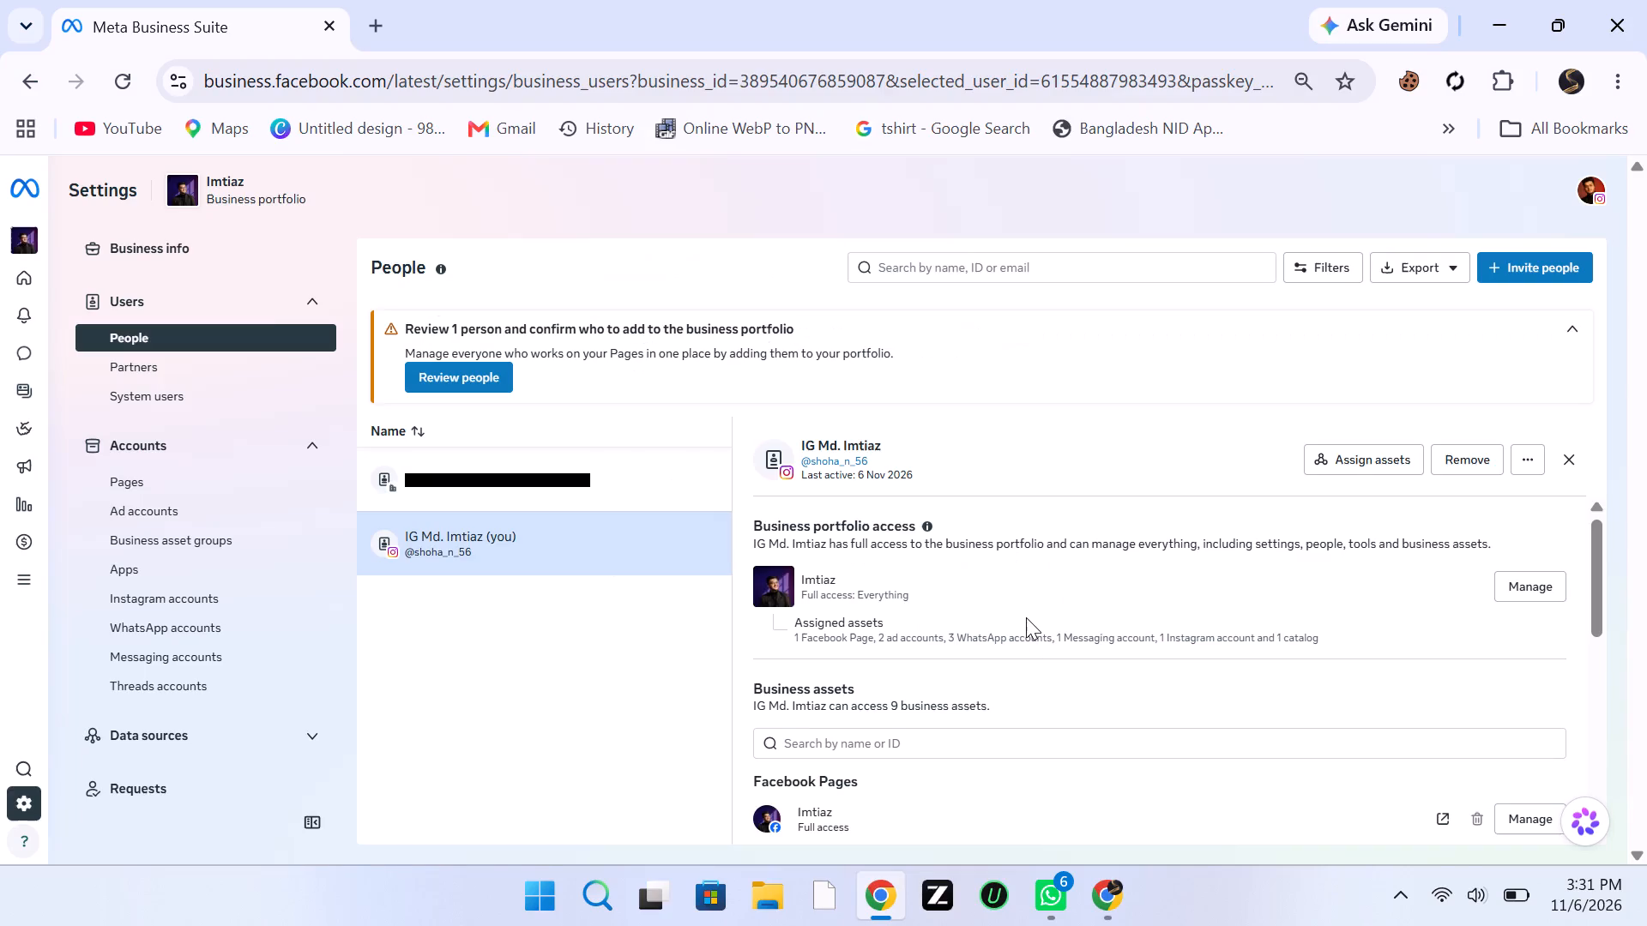
# Close the own user's details and reload the Imtiaz portfolio's People list.
pyautogui.click(663, 641)
pyautogui.click(1573, 454)
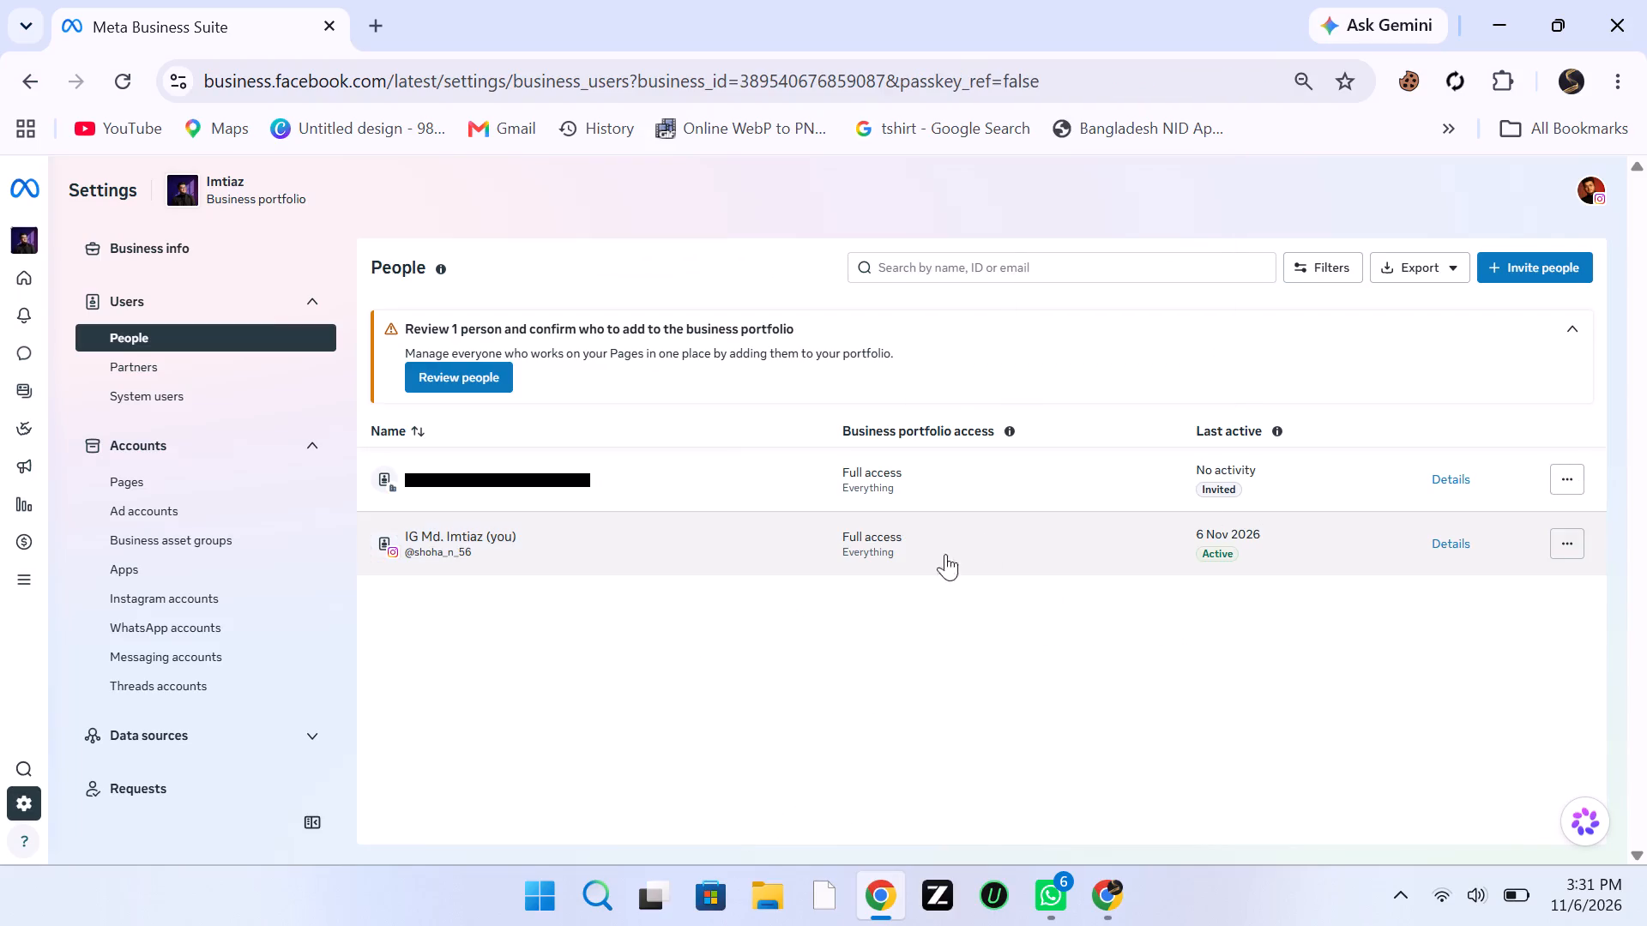
pyautogui.click(807, 702)
pyautogui.click(132, 75)
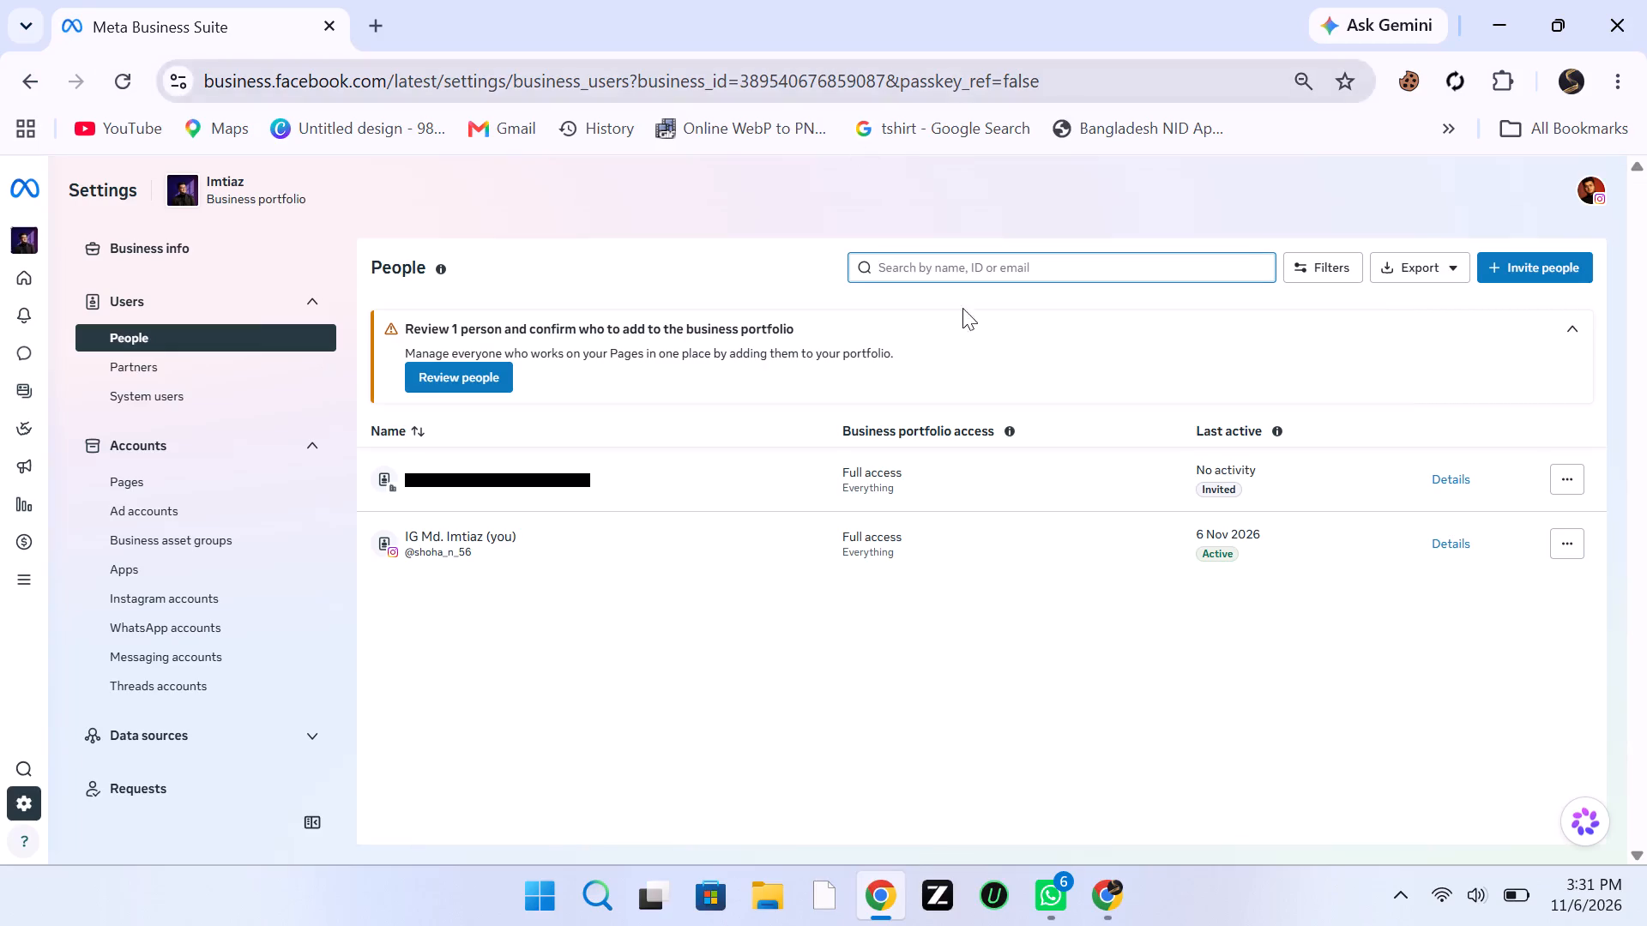
# Capture the People table with Lightshot and outline the invited person's portfolio access and last-active cells with a red rectangle.
pyautogui.click(1410, 902)
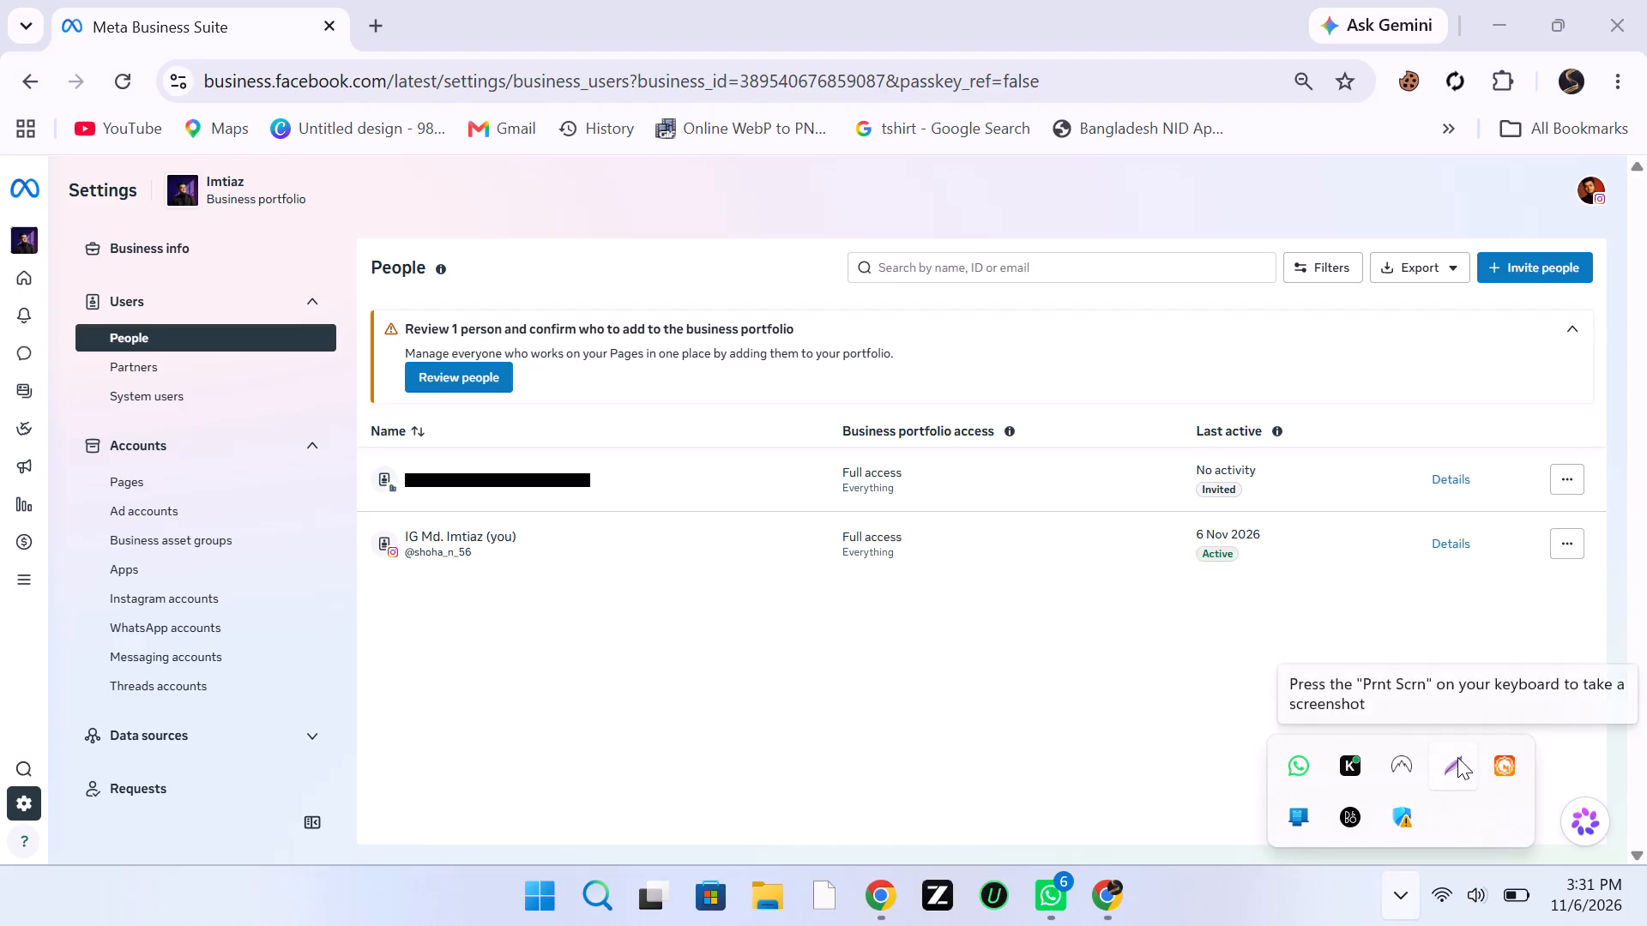
pyautogui.click(1457, 757)
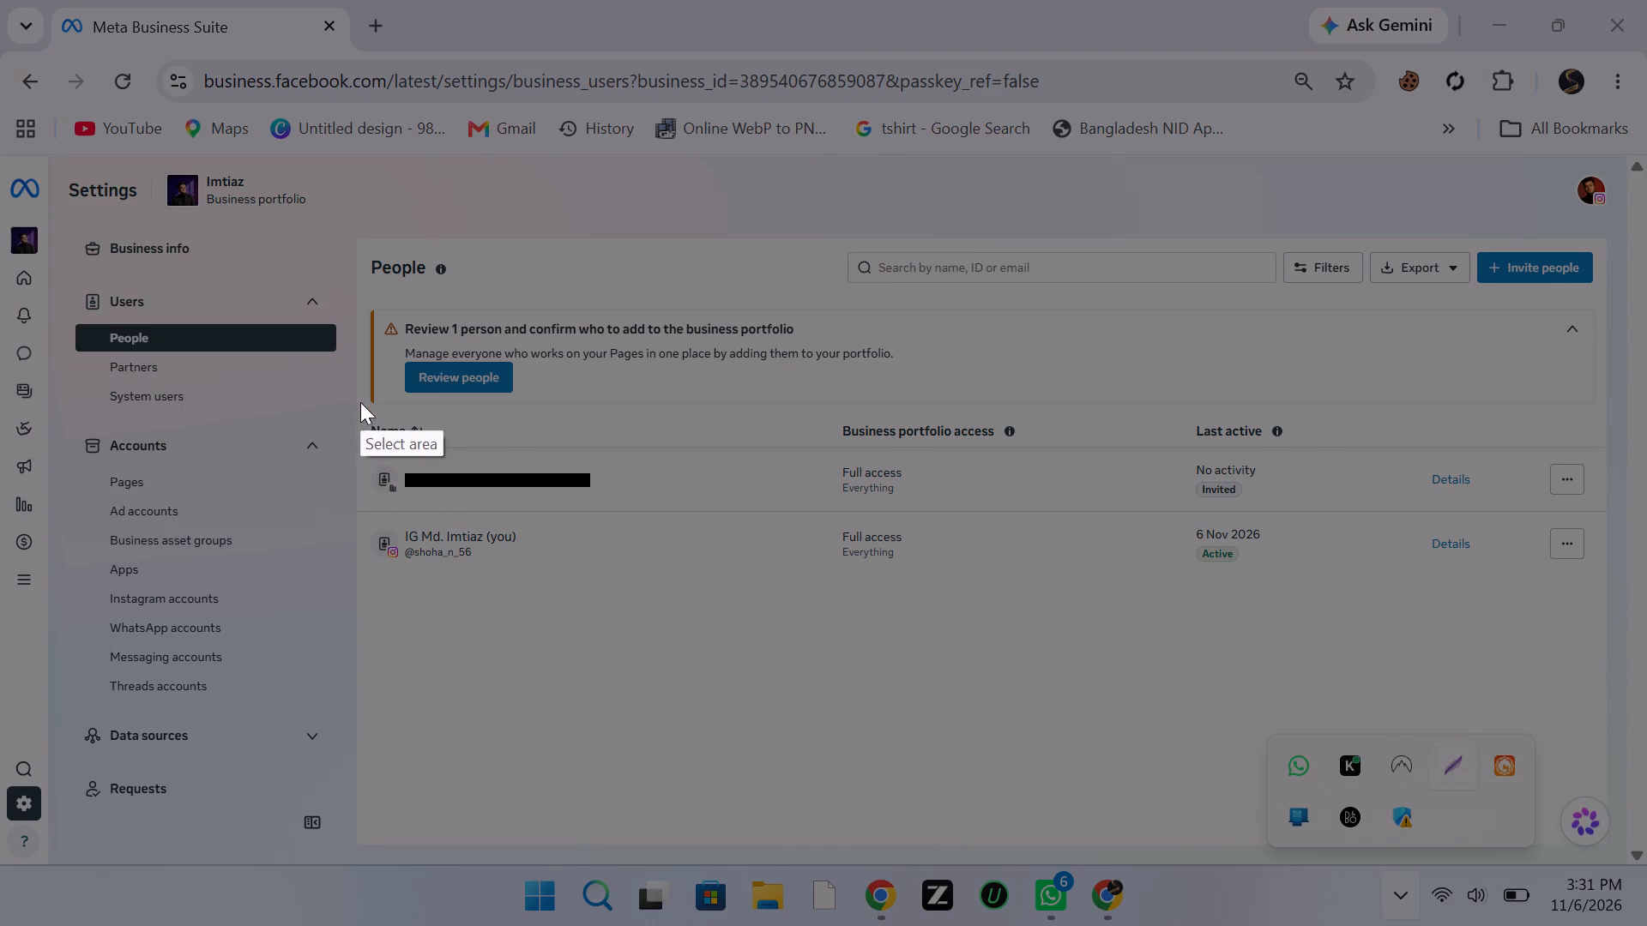
pyautogui.moveTo(360, 402); pyautogui.dragTo(1613, 594)
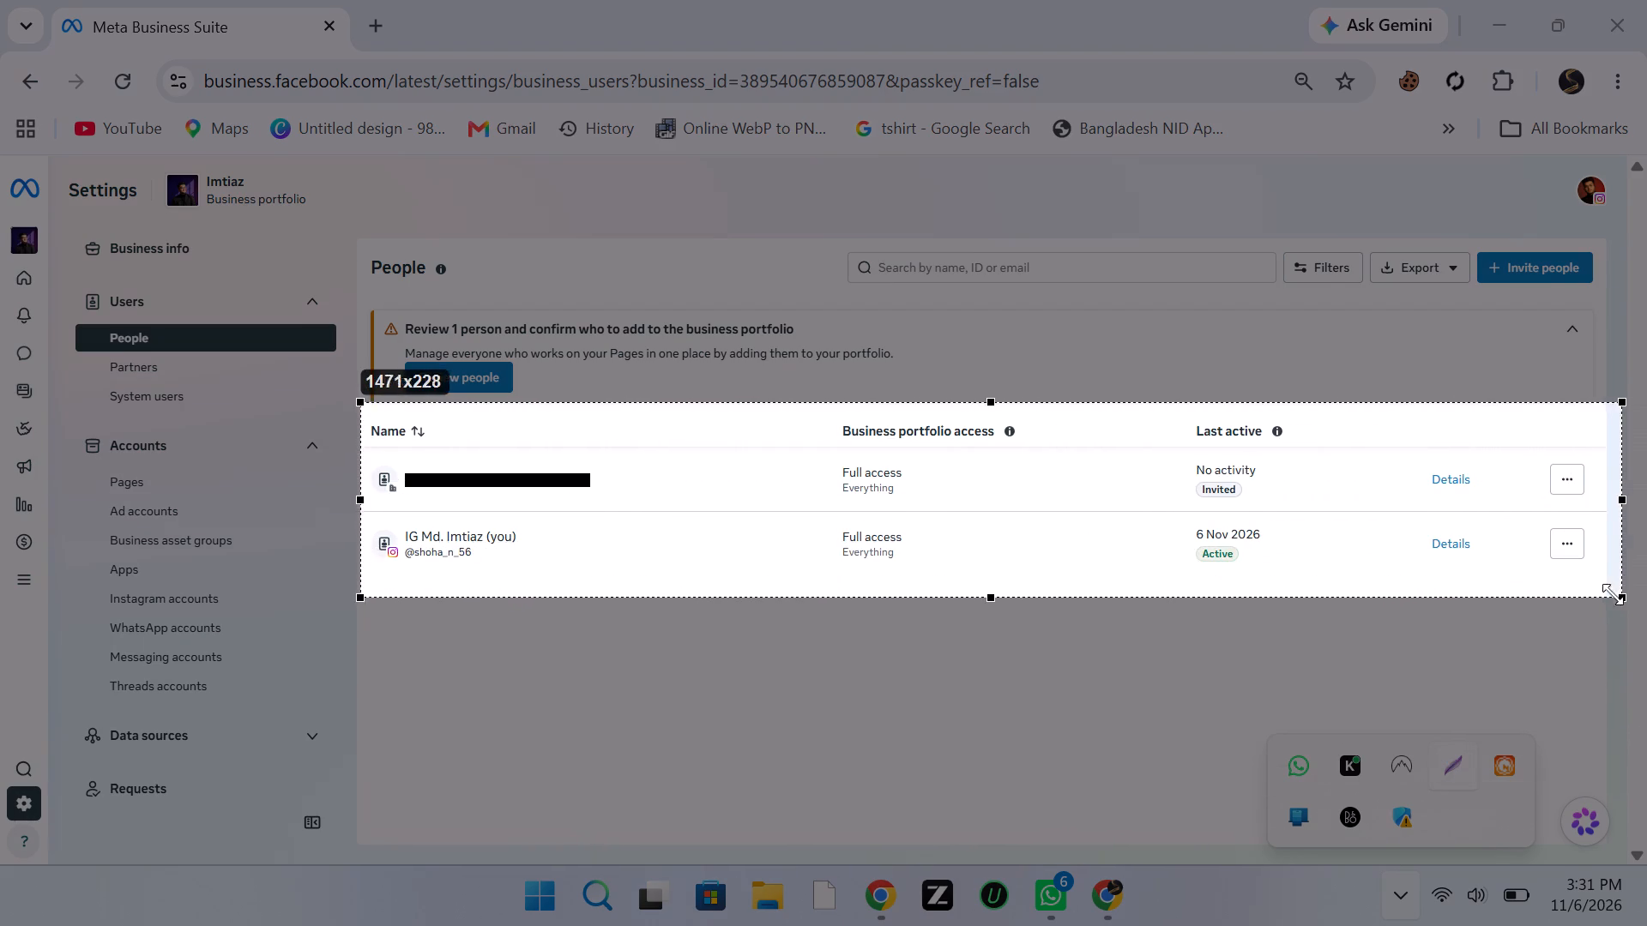
pyautogui.moveTo(1613, 594); pyautogui.dragTo(1602, 592)
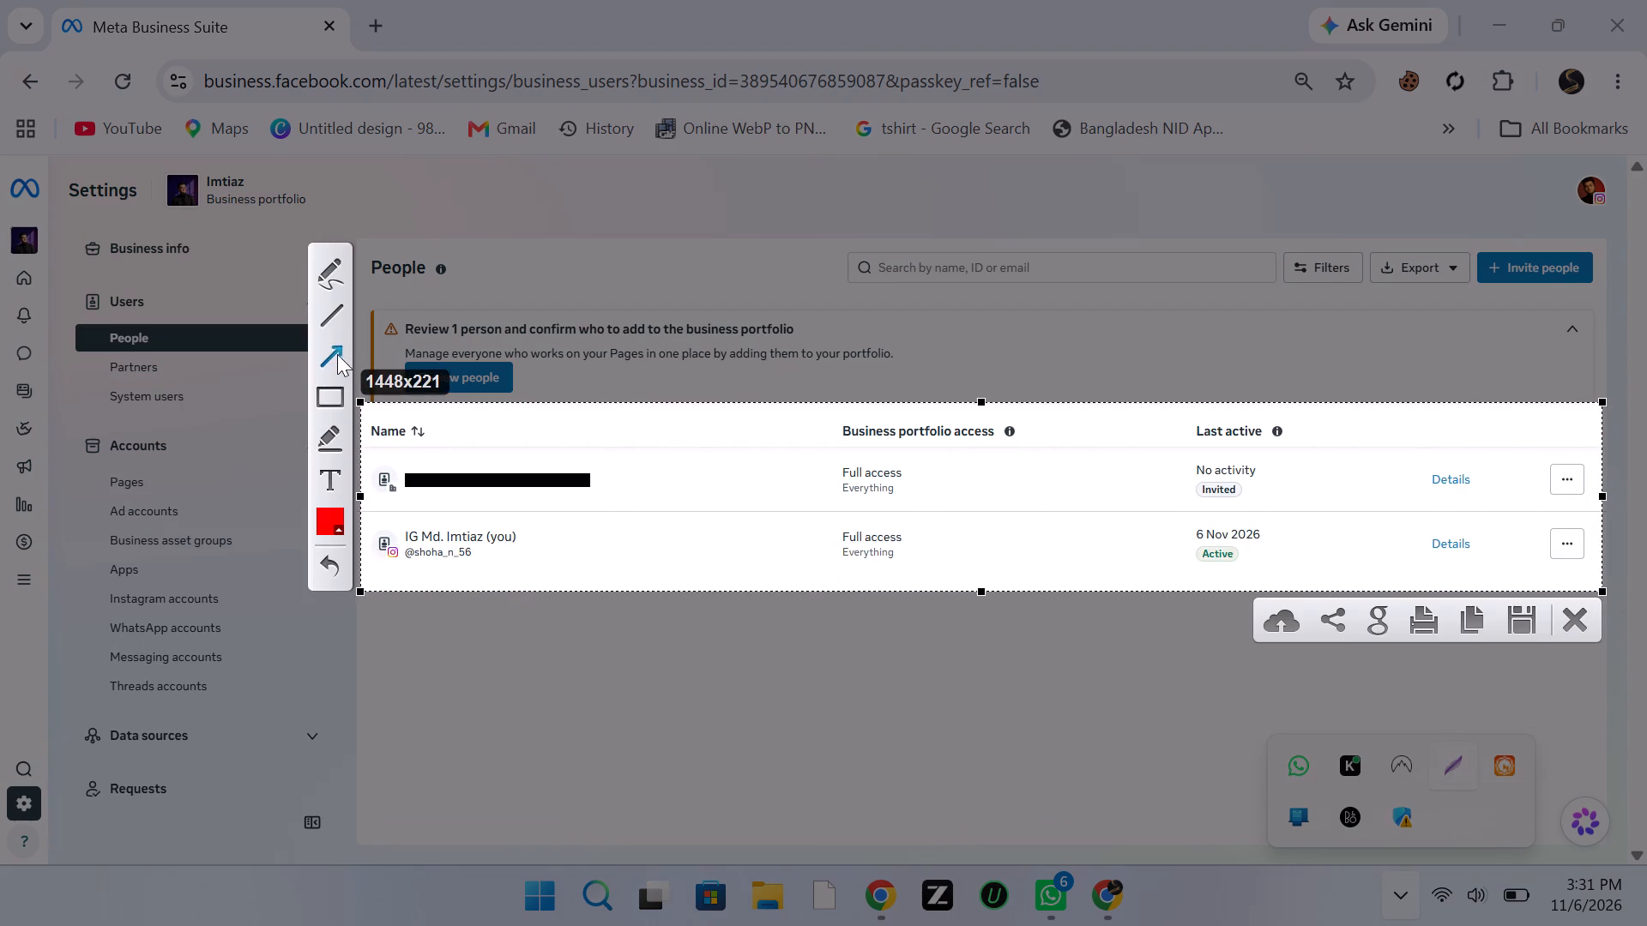
pyautogui.click(328, 394)
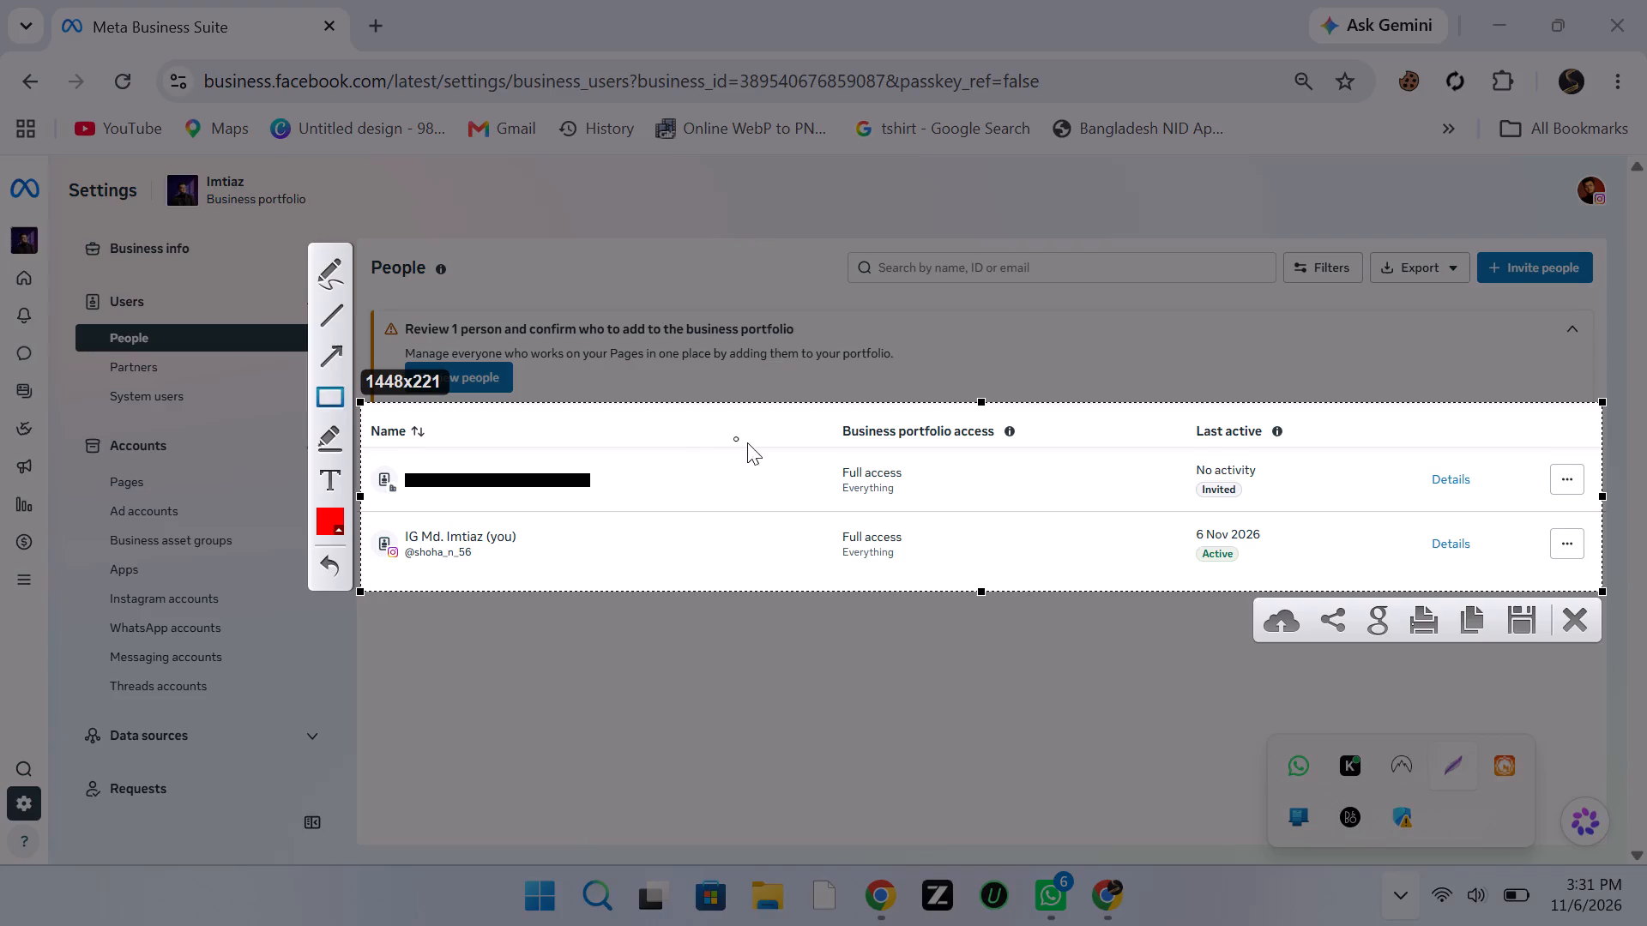
pyautogui.click(823, 443)
pyautogui.moveTo(819, 444); pyautogui.dragTo(1294, 513)
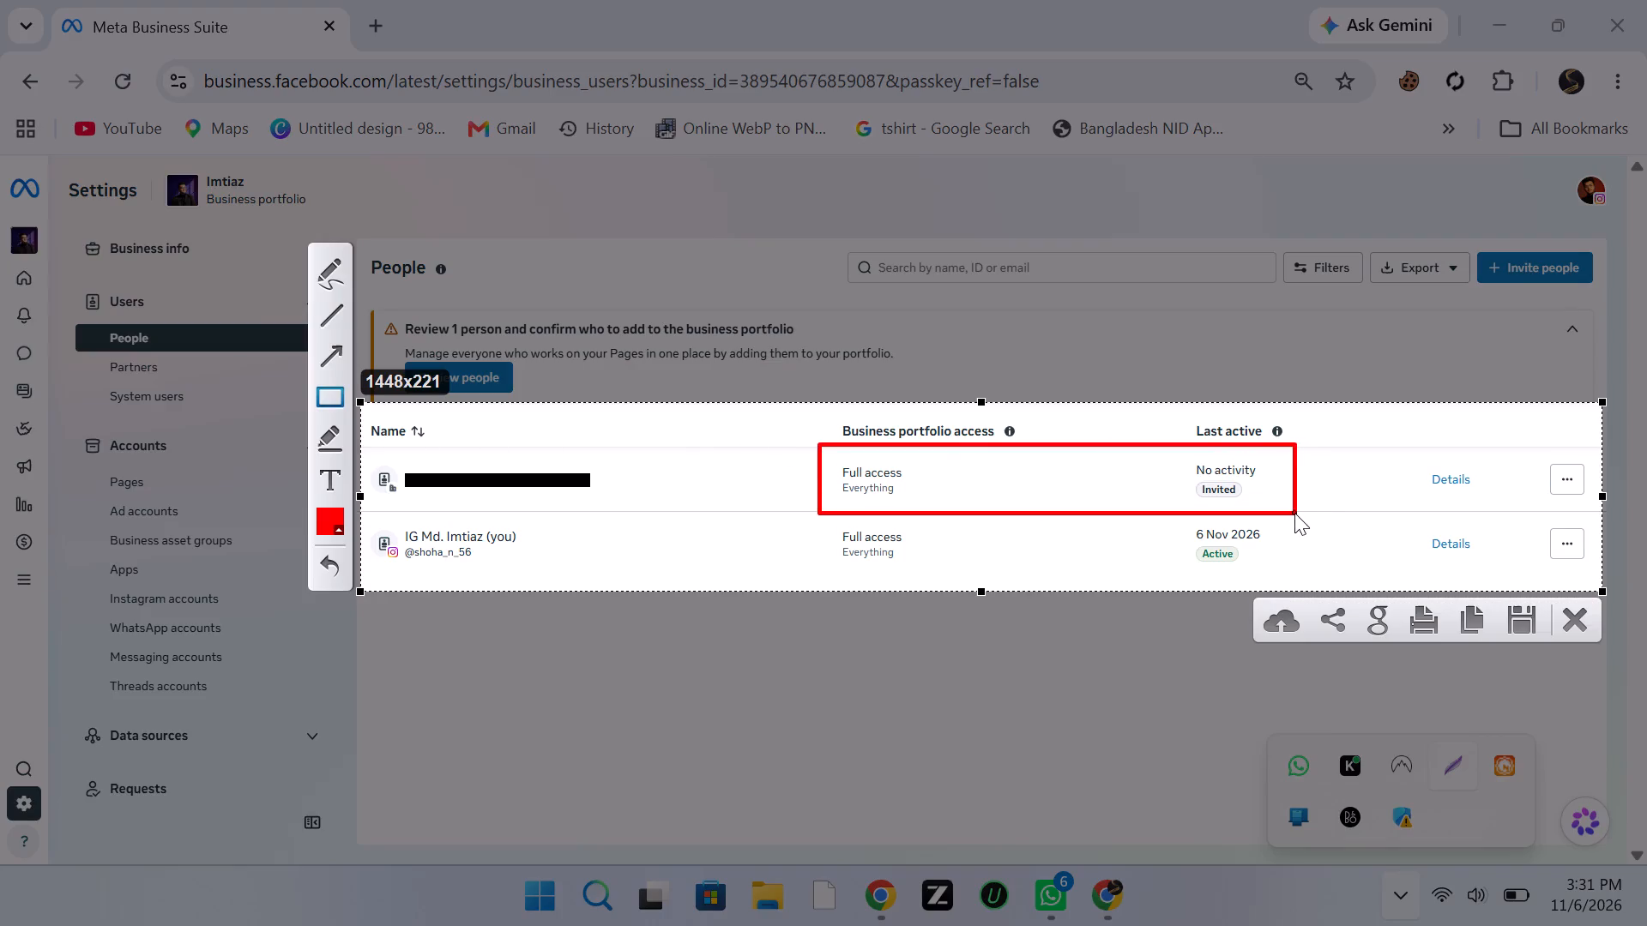
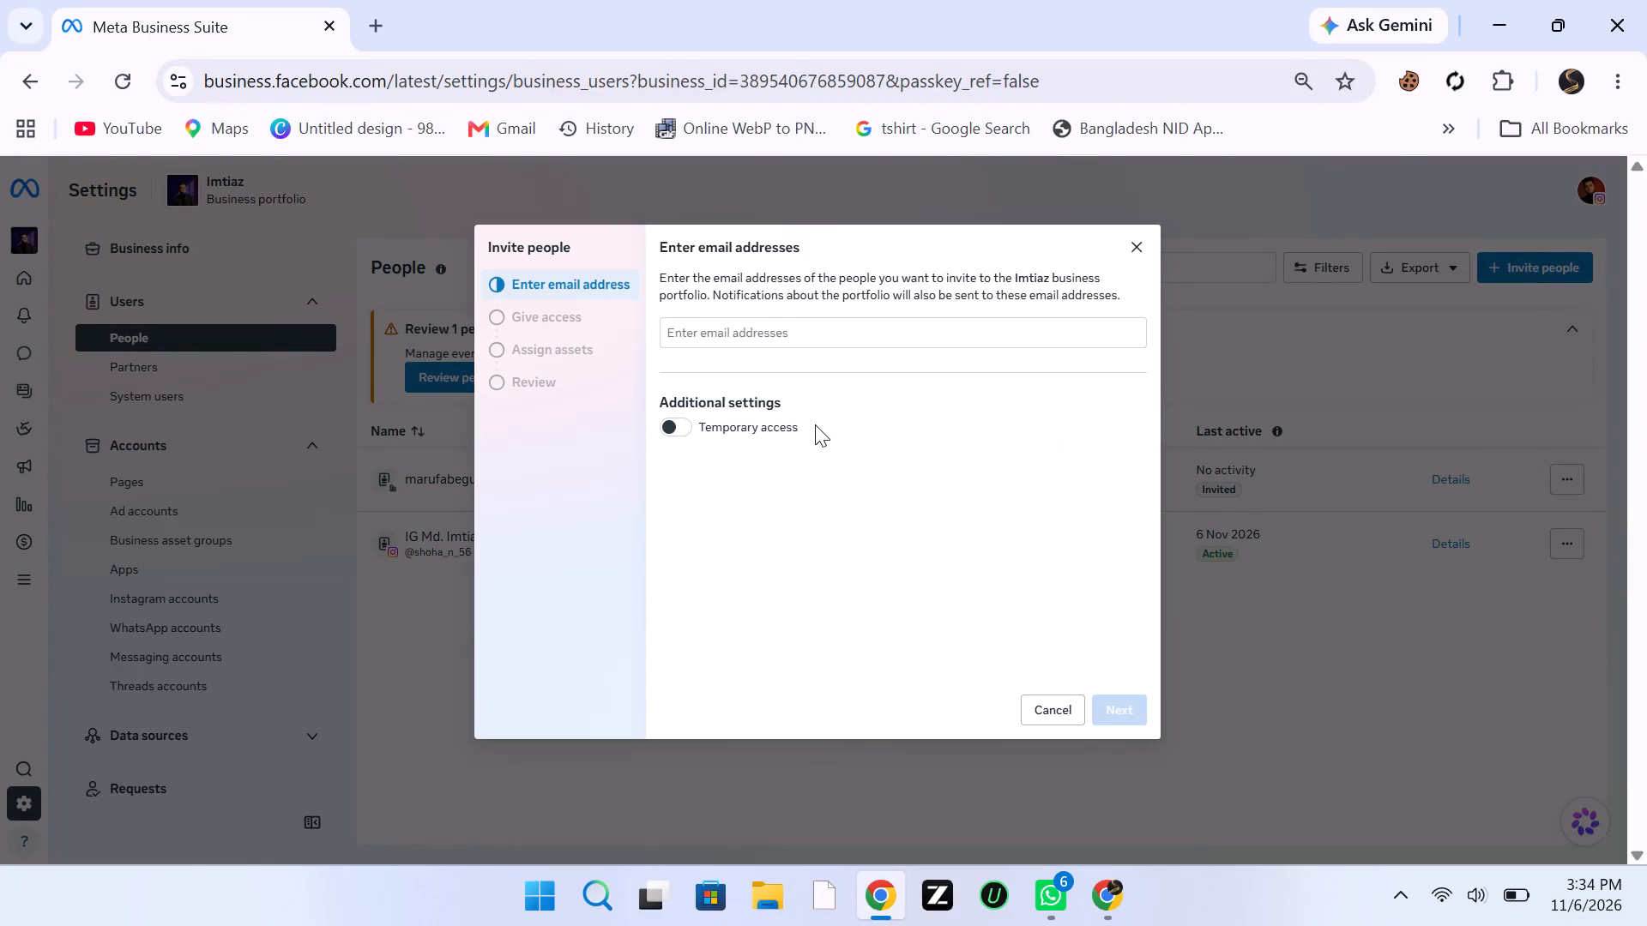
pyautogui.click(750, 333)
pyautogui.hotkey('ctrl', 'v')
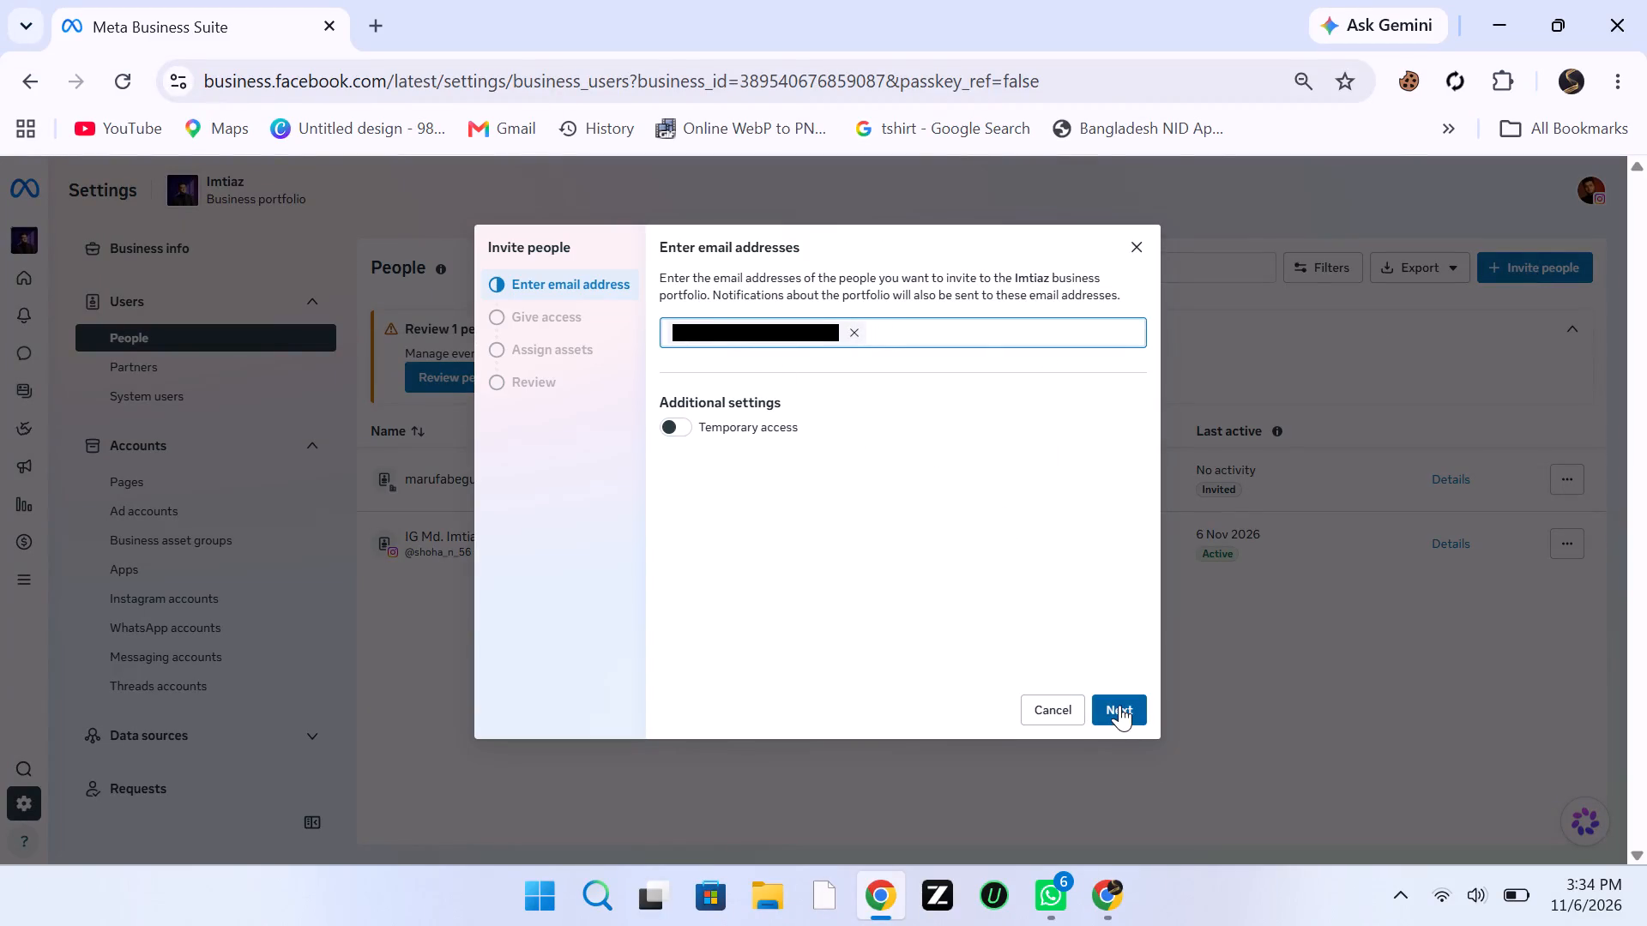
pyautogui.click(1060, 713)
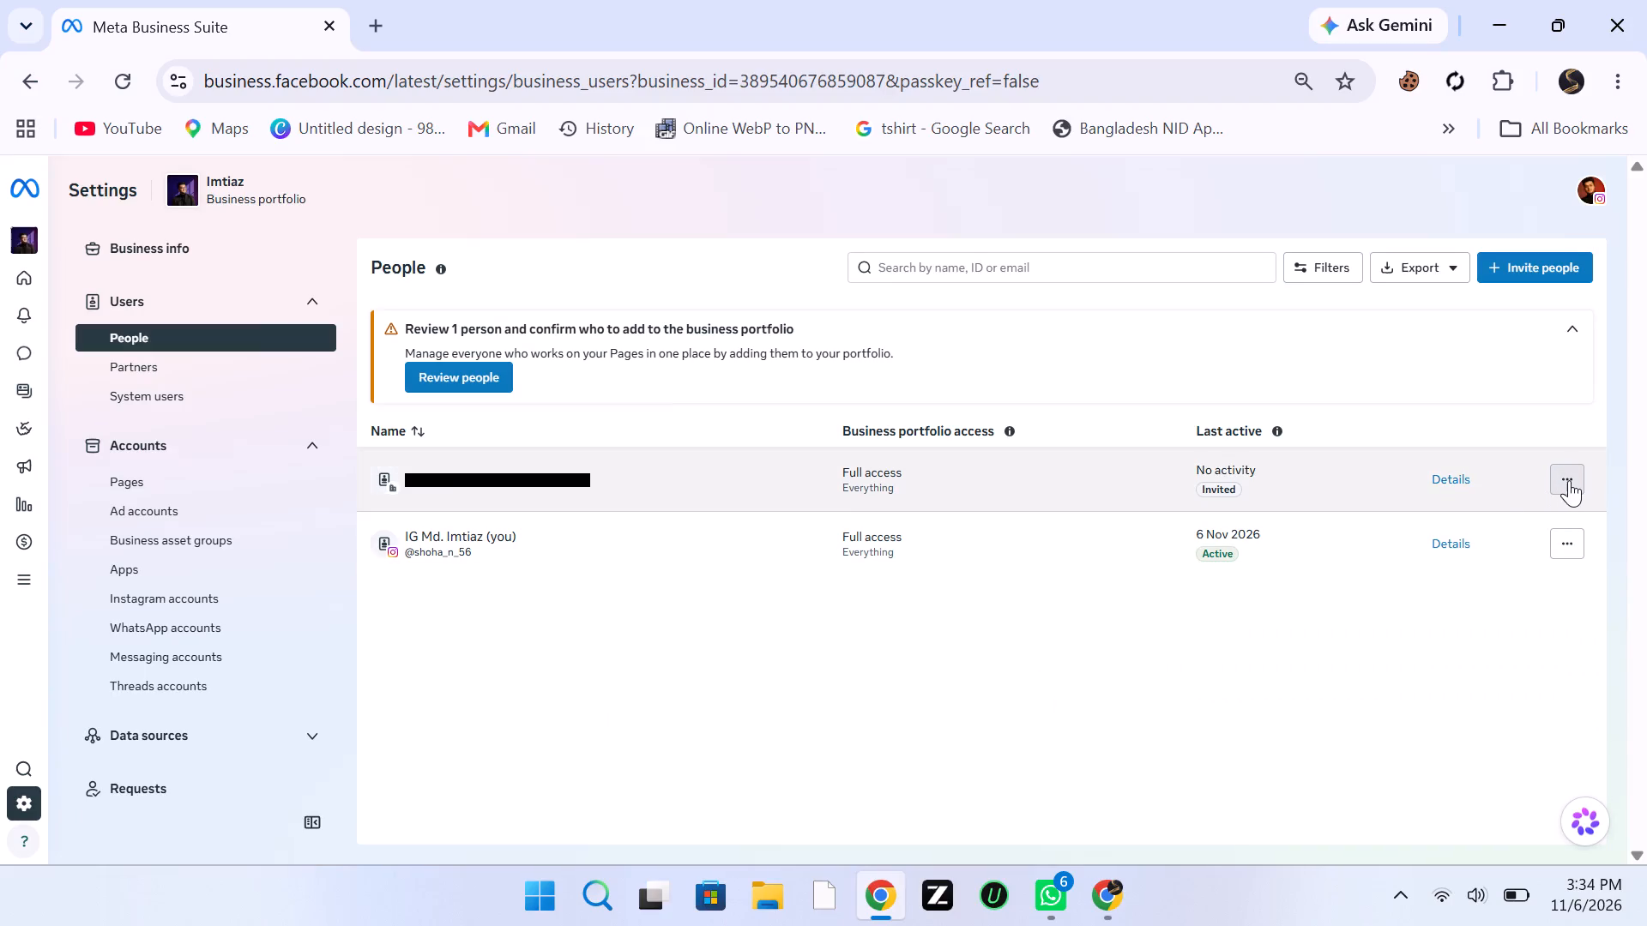
# Cancel the pending full-access invitation in the Imtiaz portfolio's People list.
pyautogui.click(1569, 480)
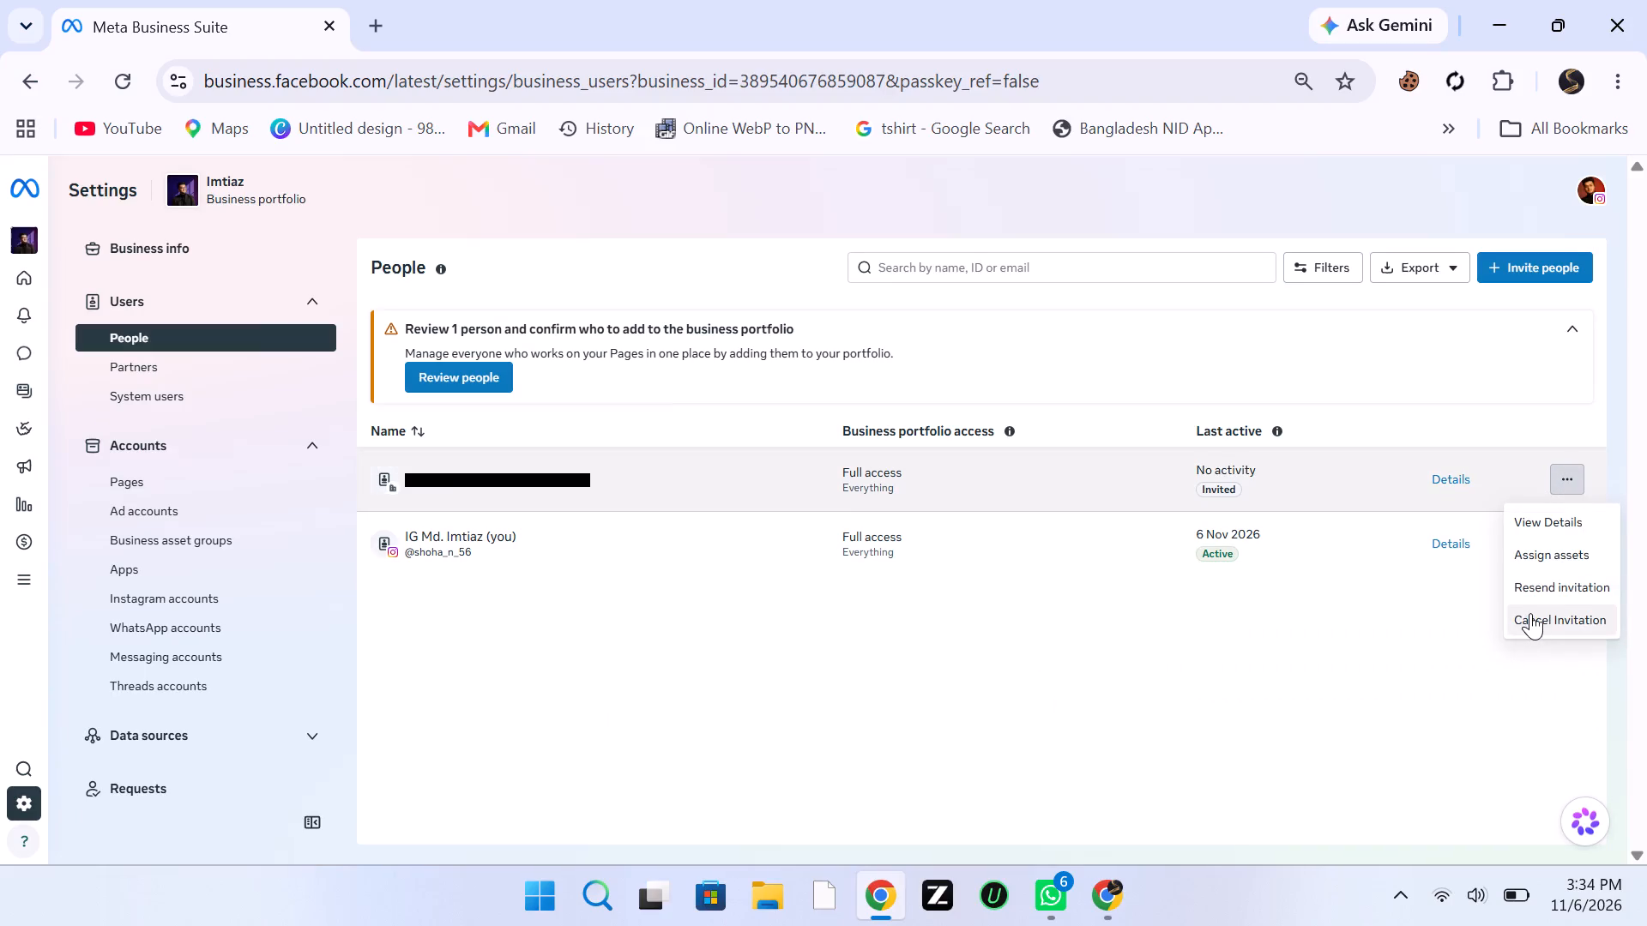
pyautogui.click(1530, 613)
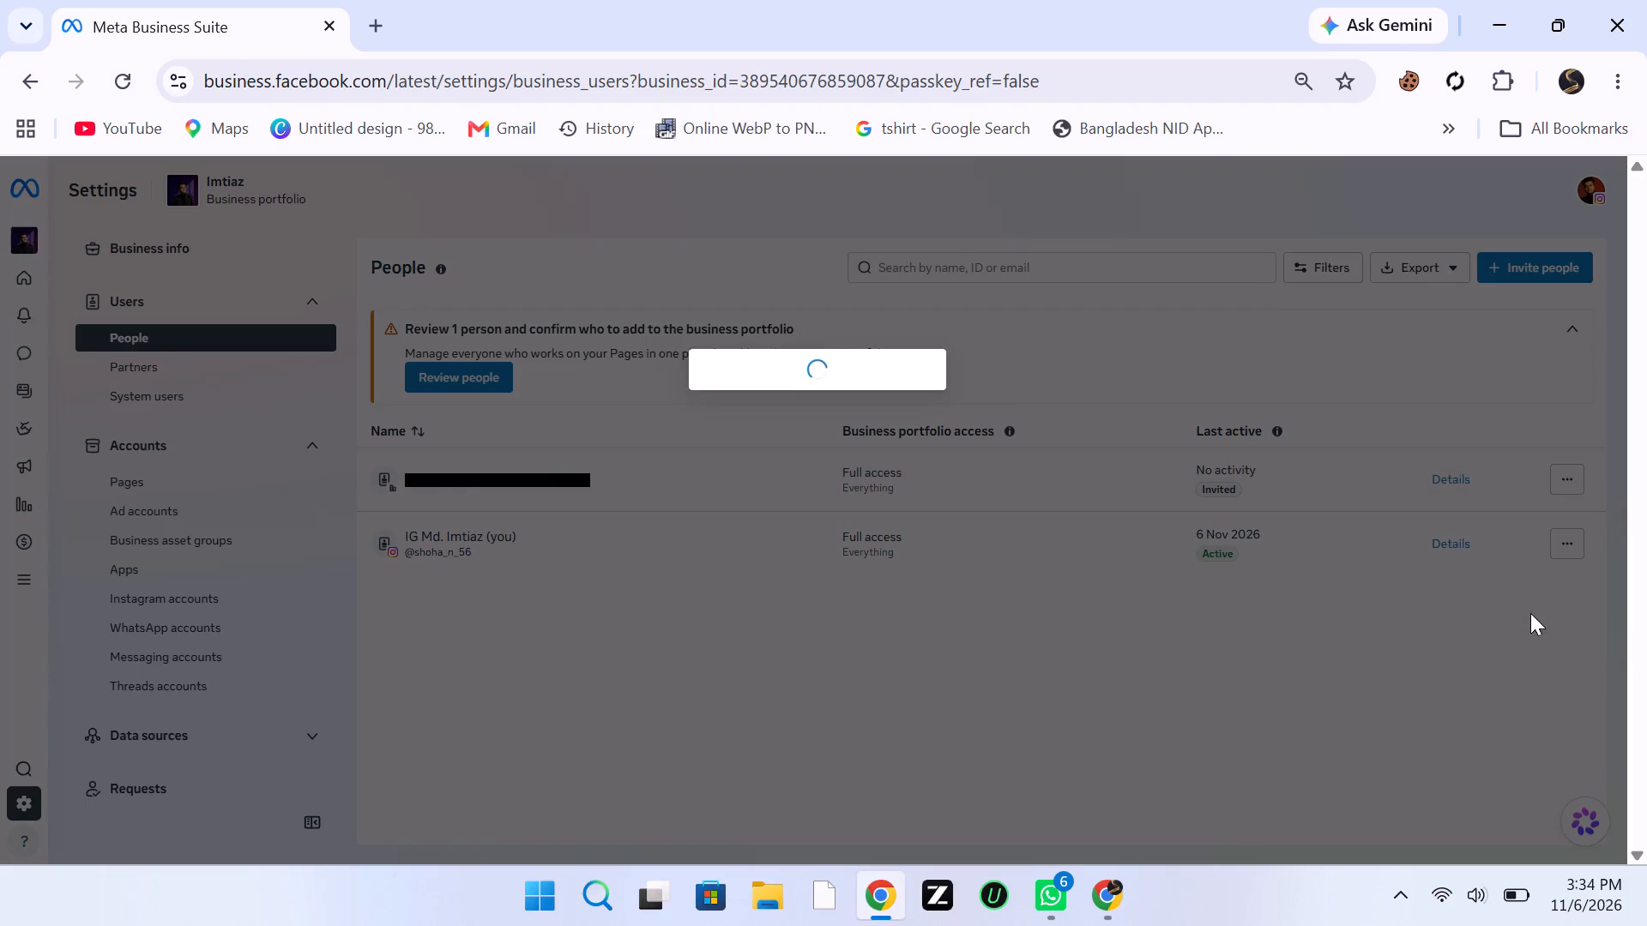
pyautogui.click(919, 437)
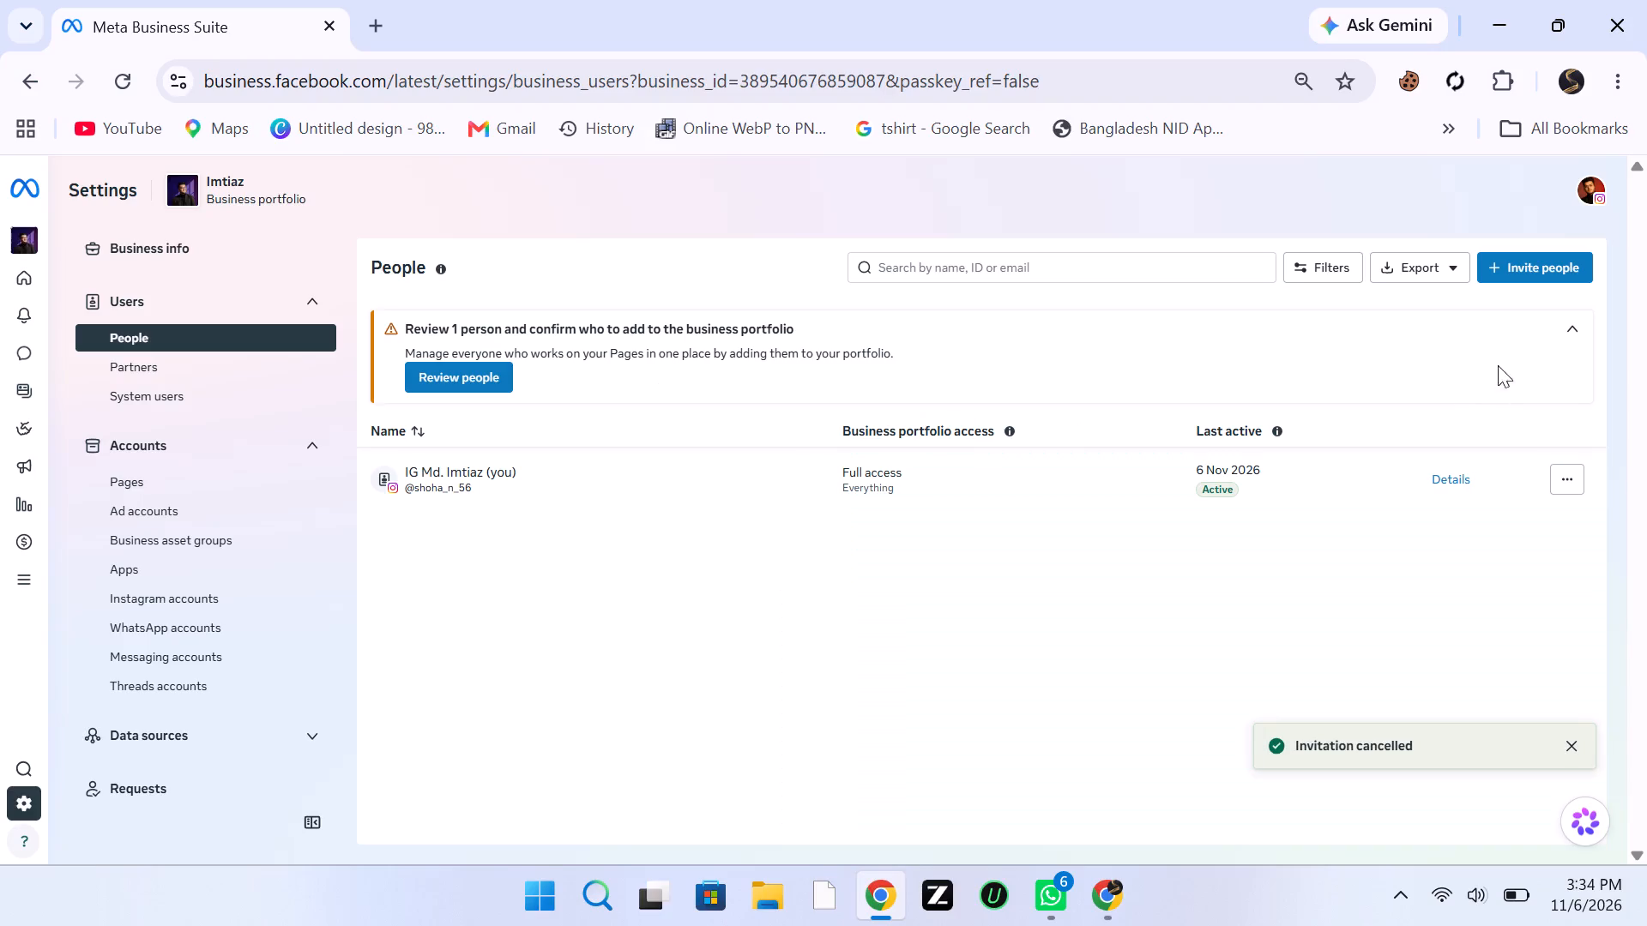
# Invite the person with the copied email address to the Imtiaz portfolio with full access (Manage everything) and no assets assigned.
pyautogui.click(1512, 276)
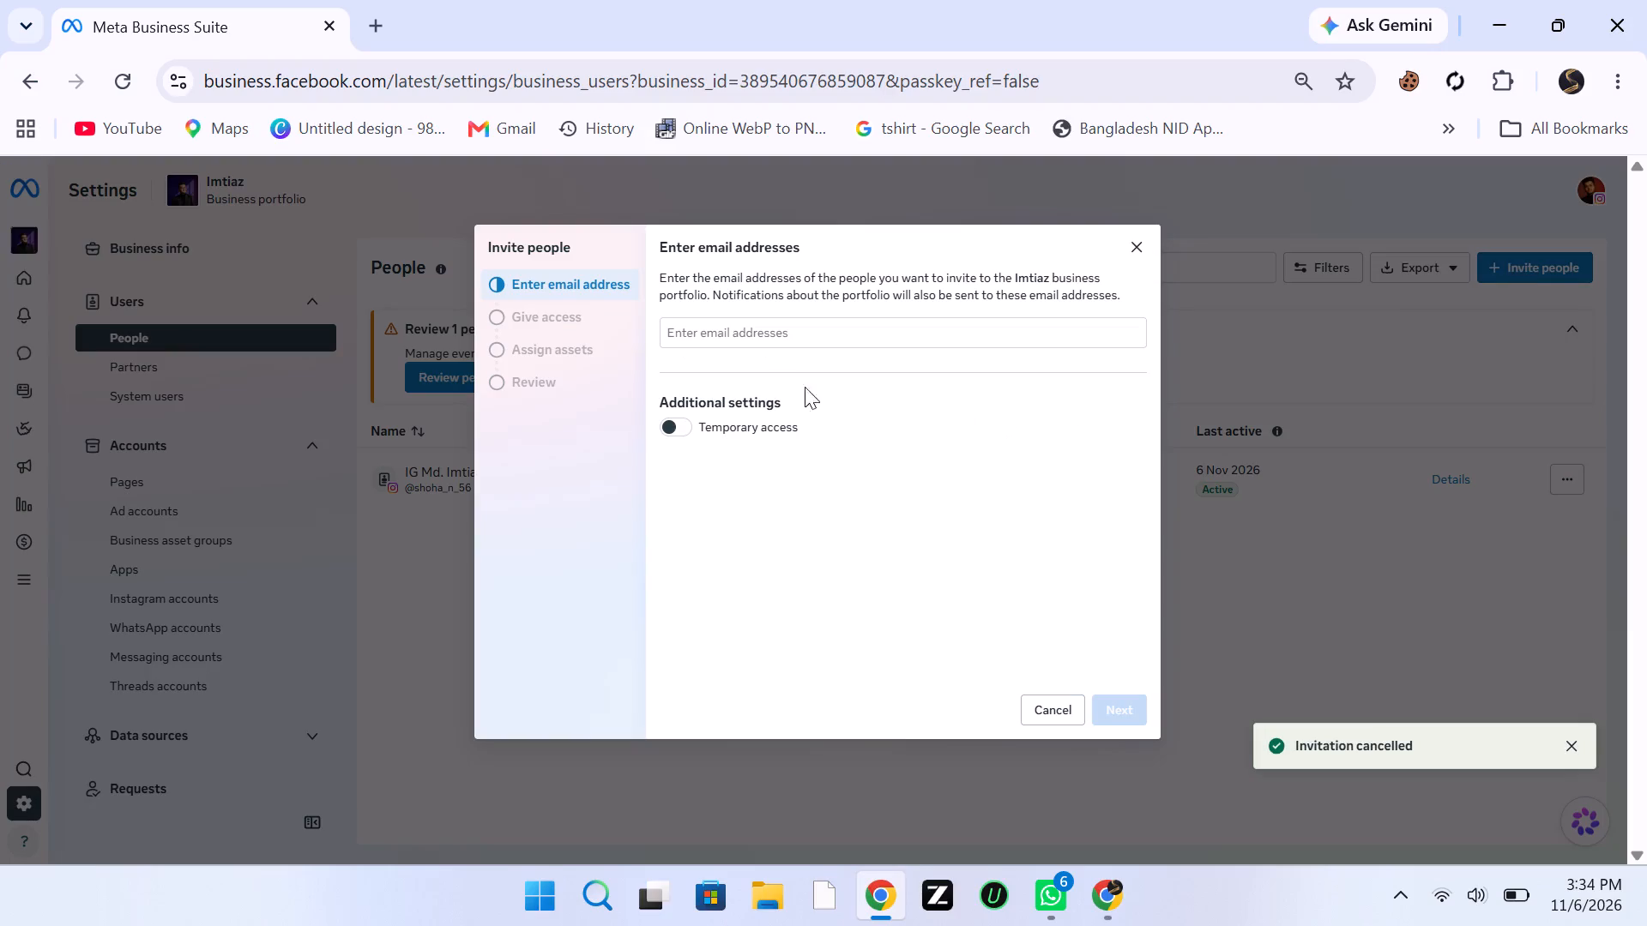
pyautogui.click(737, 334)
pyautogui.hotkey('ctrl', 'v')
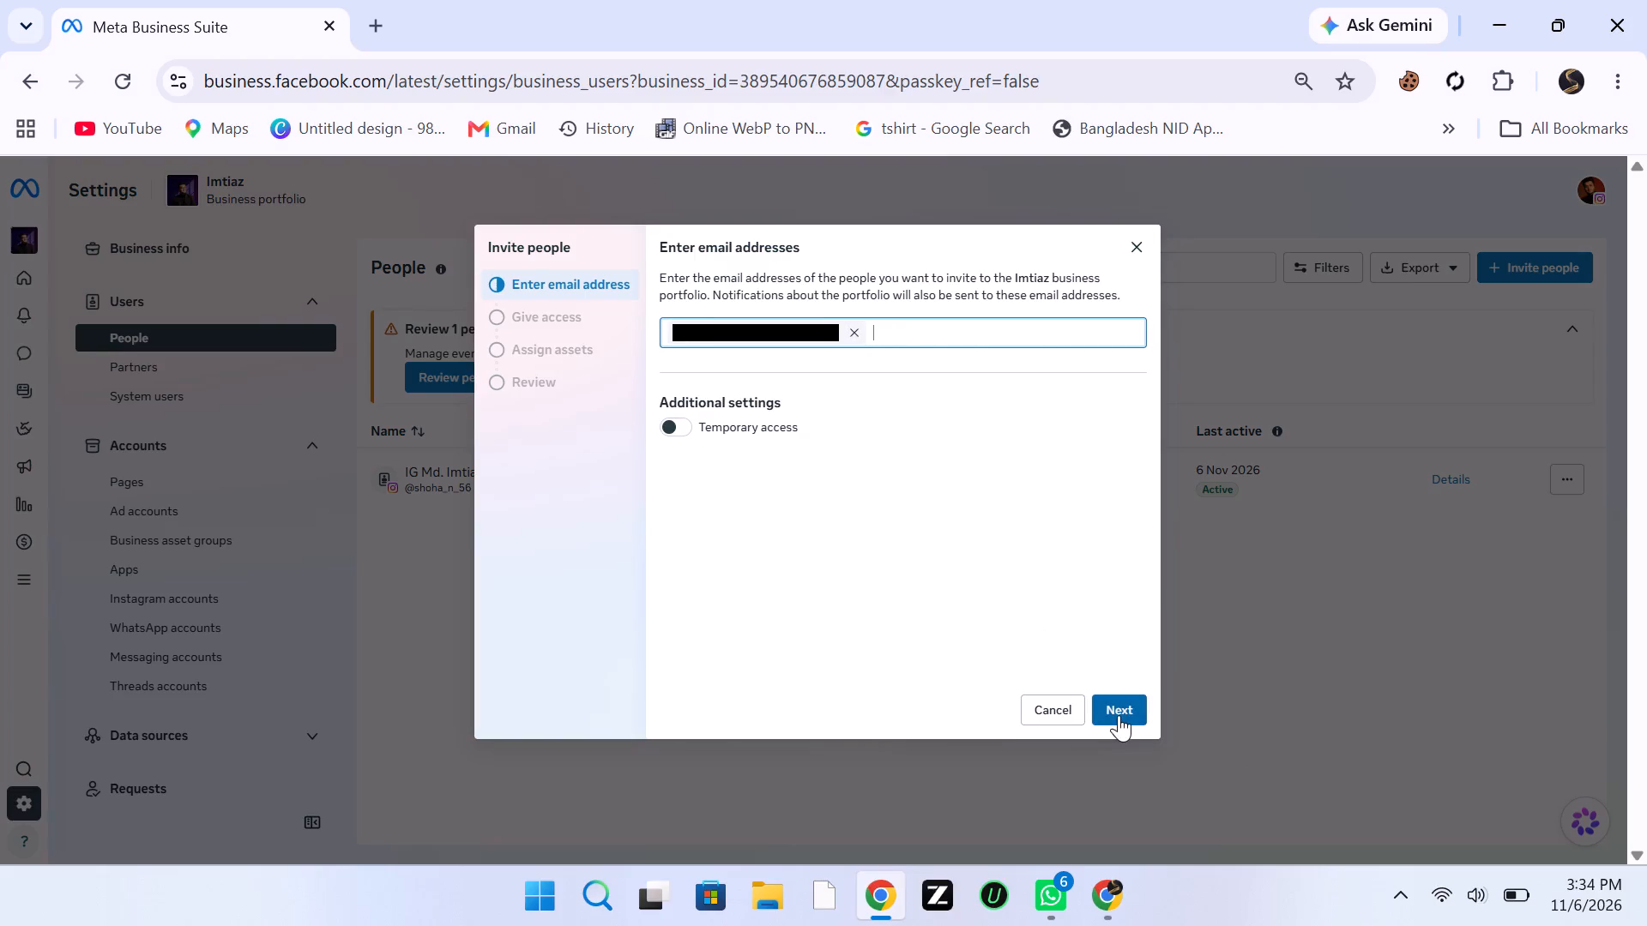
pyautogui.click(1119, 713)
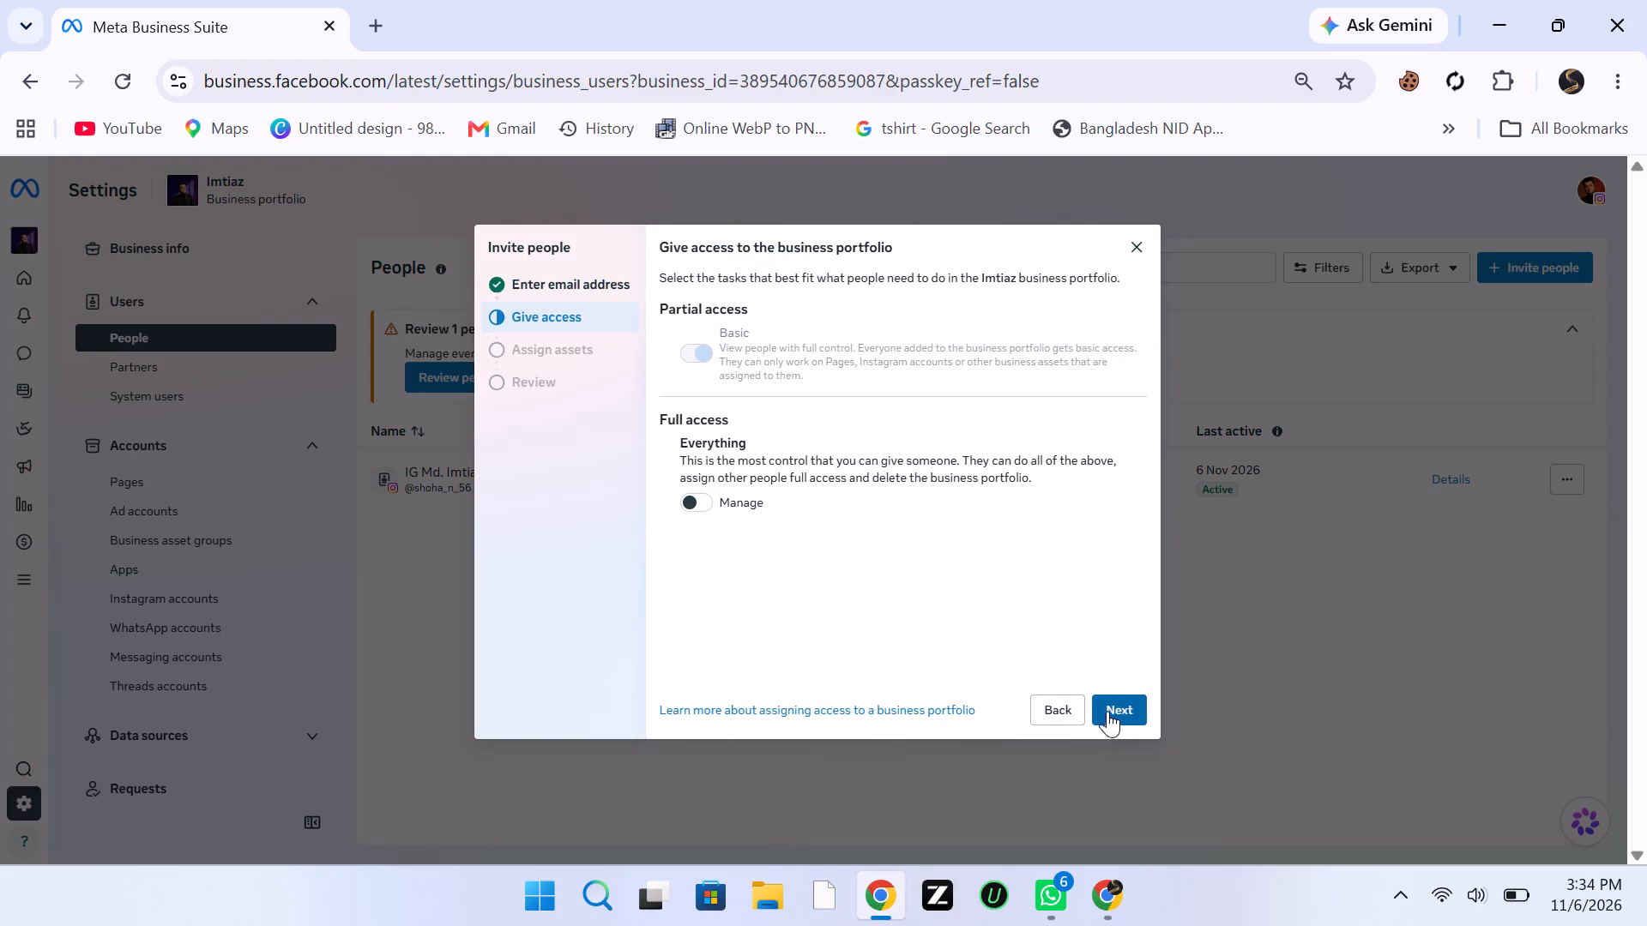
pyautogui.click(702, 507)
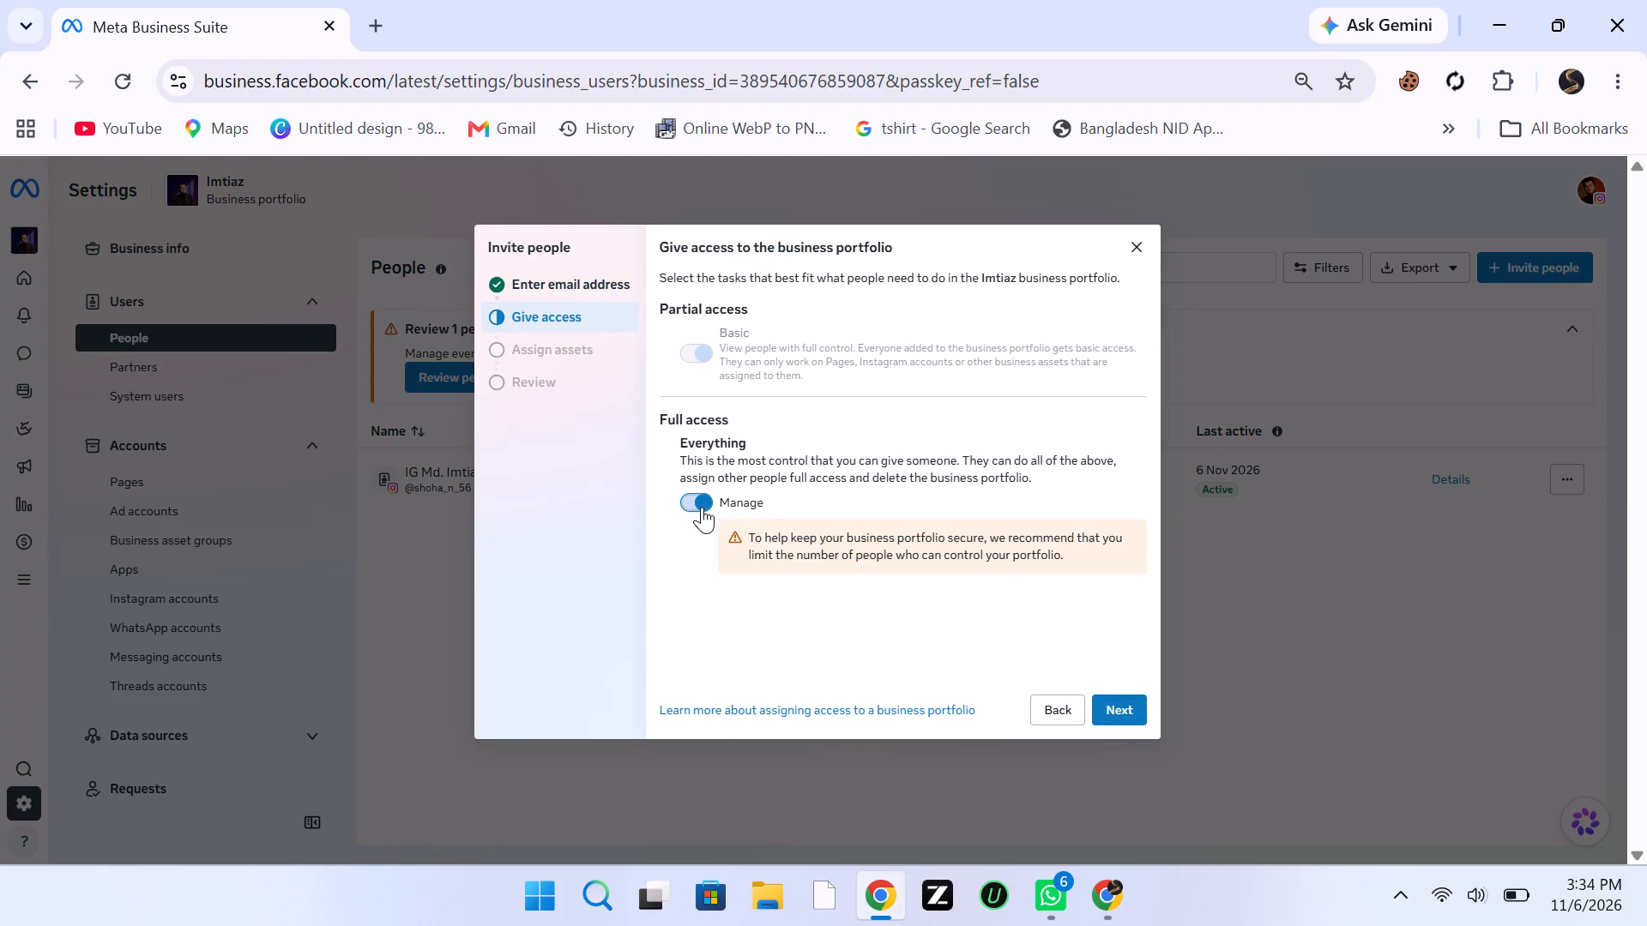
pyautogui.click(1115, 704)
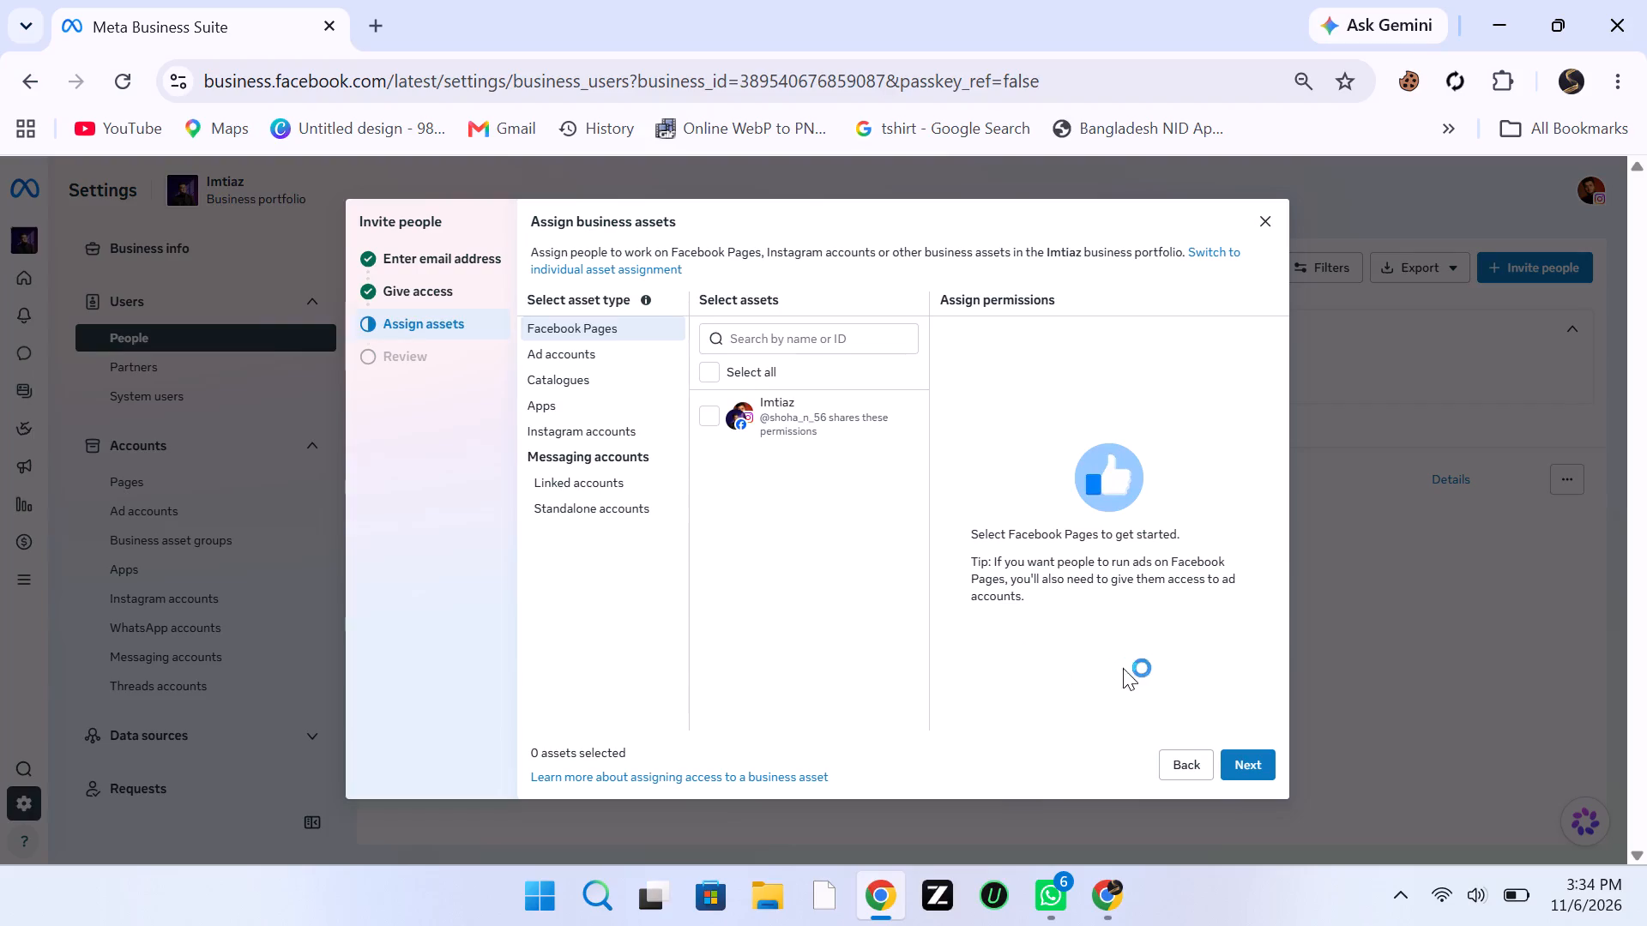
pyautogui.click(1258, 764)
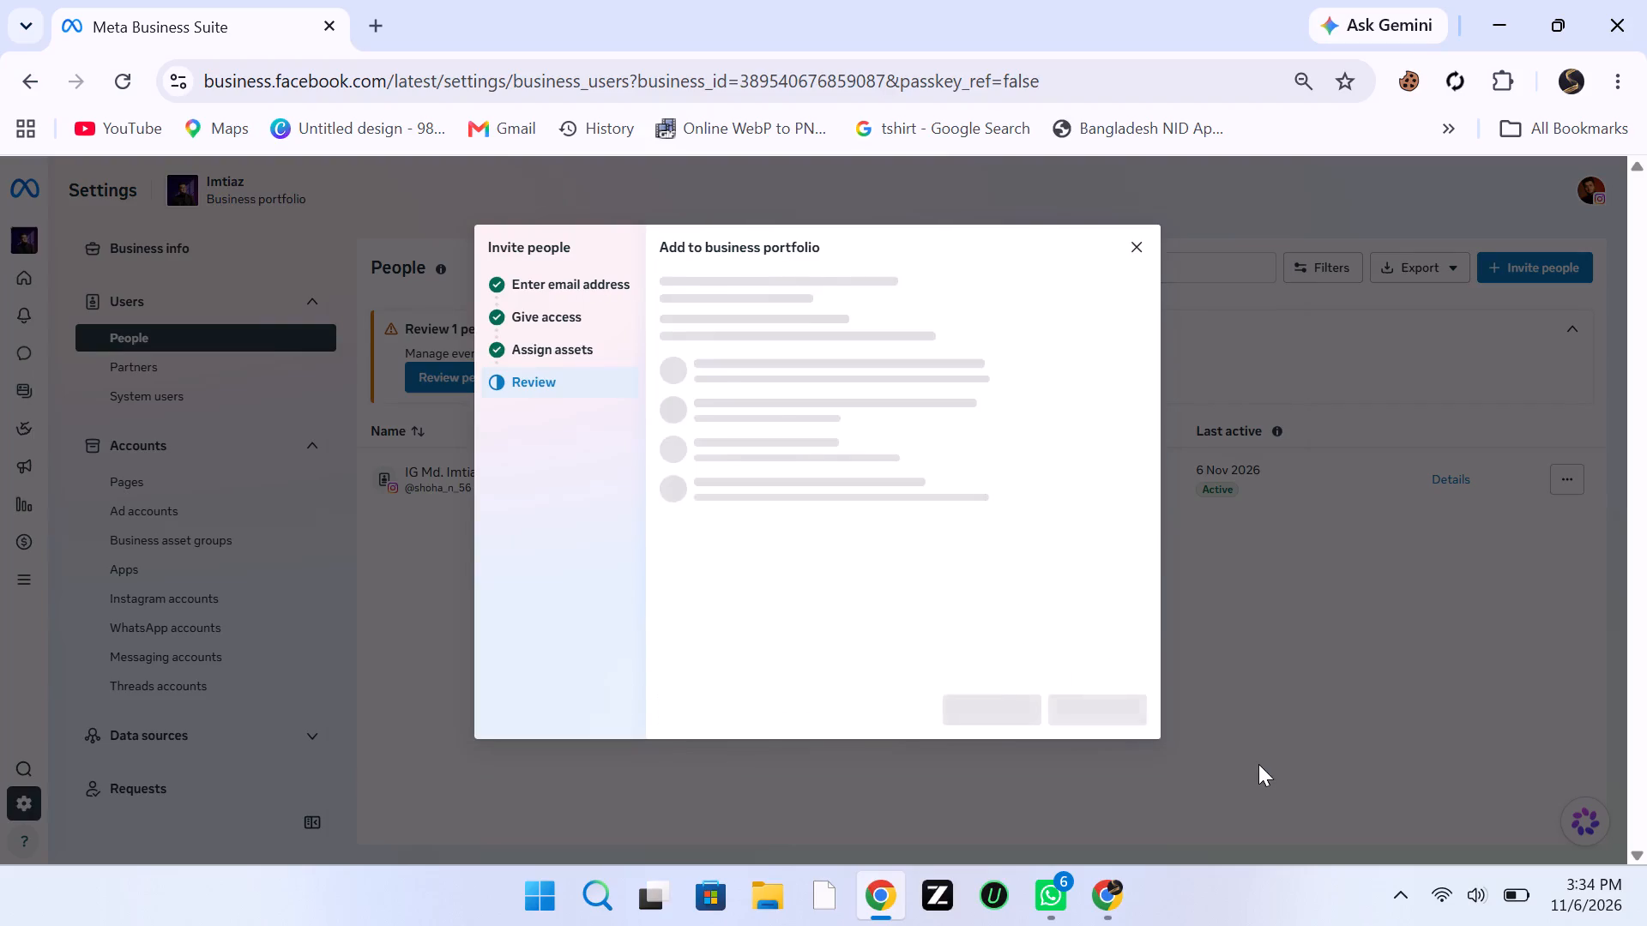
pyautogui.click(1063, 704)
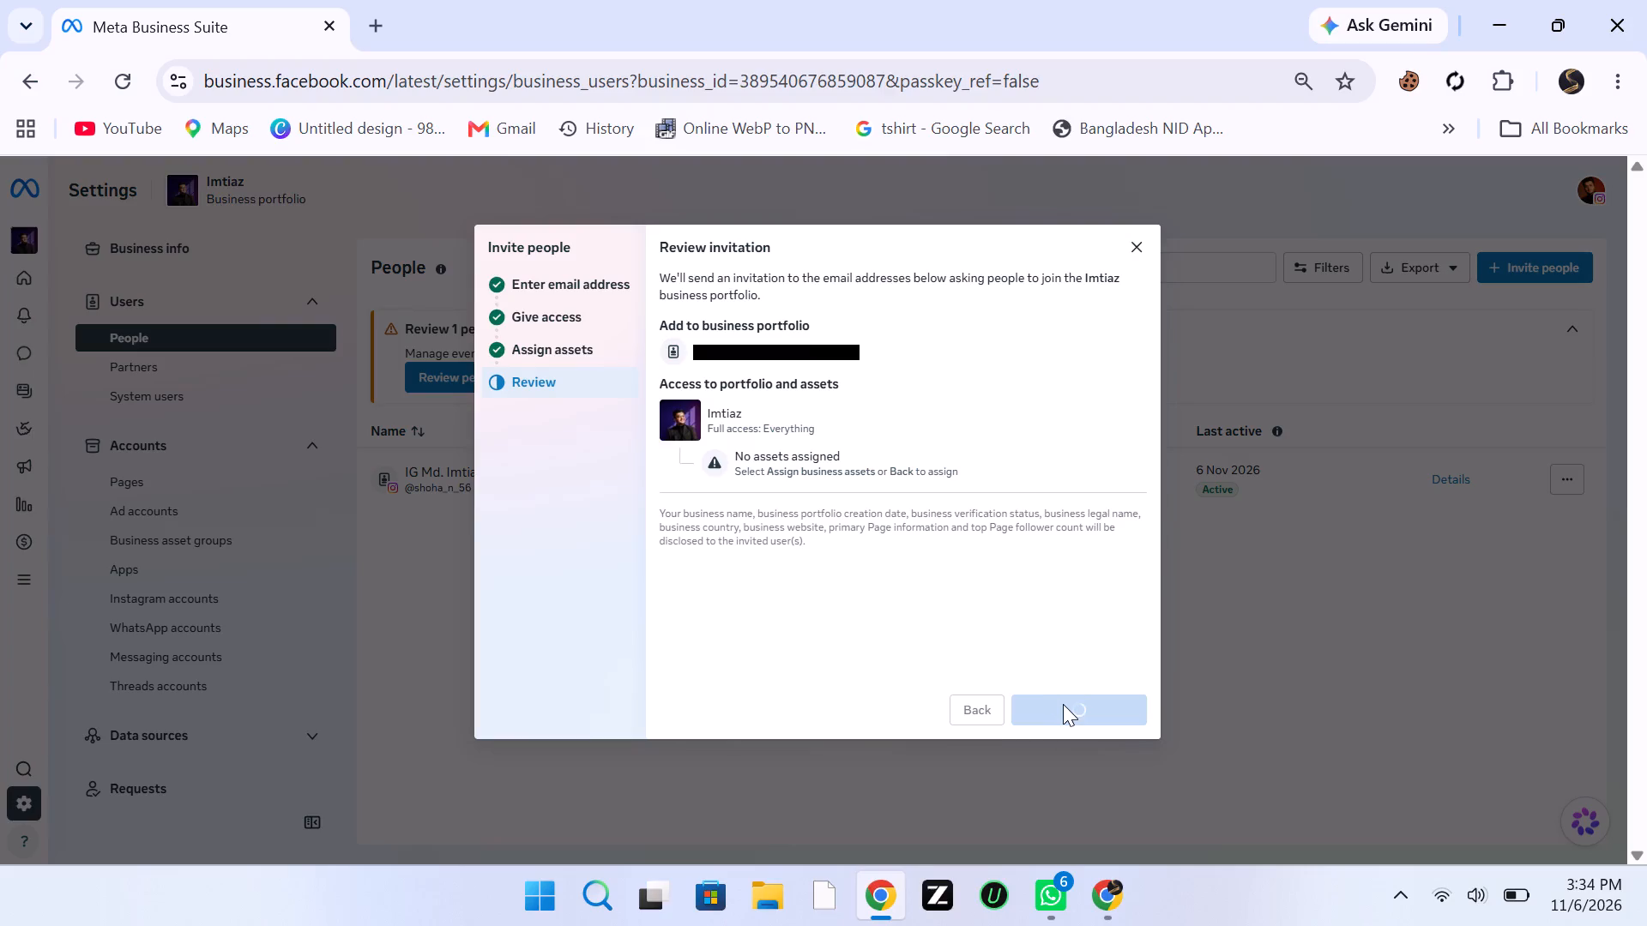
pyautogui.click(1119, 708)
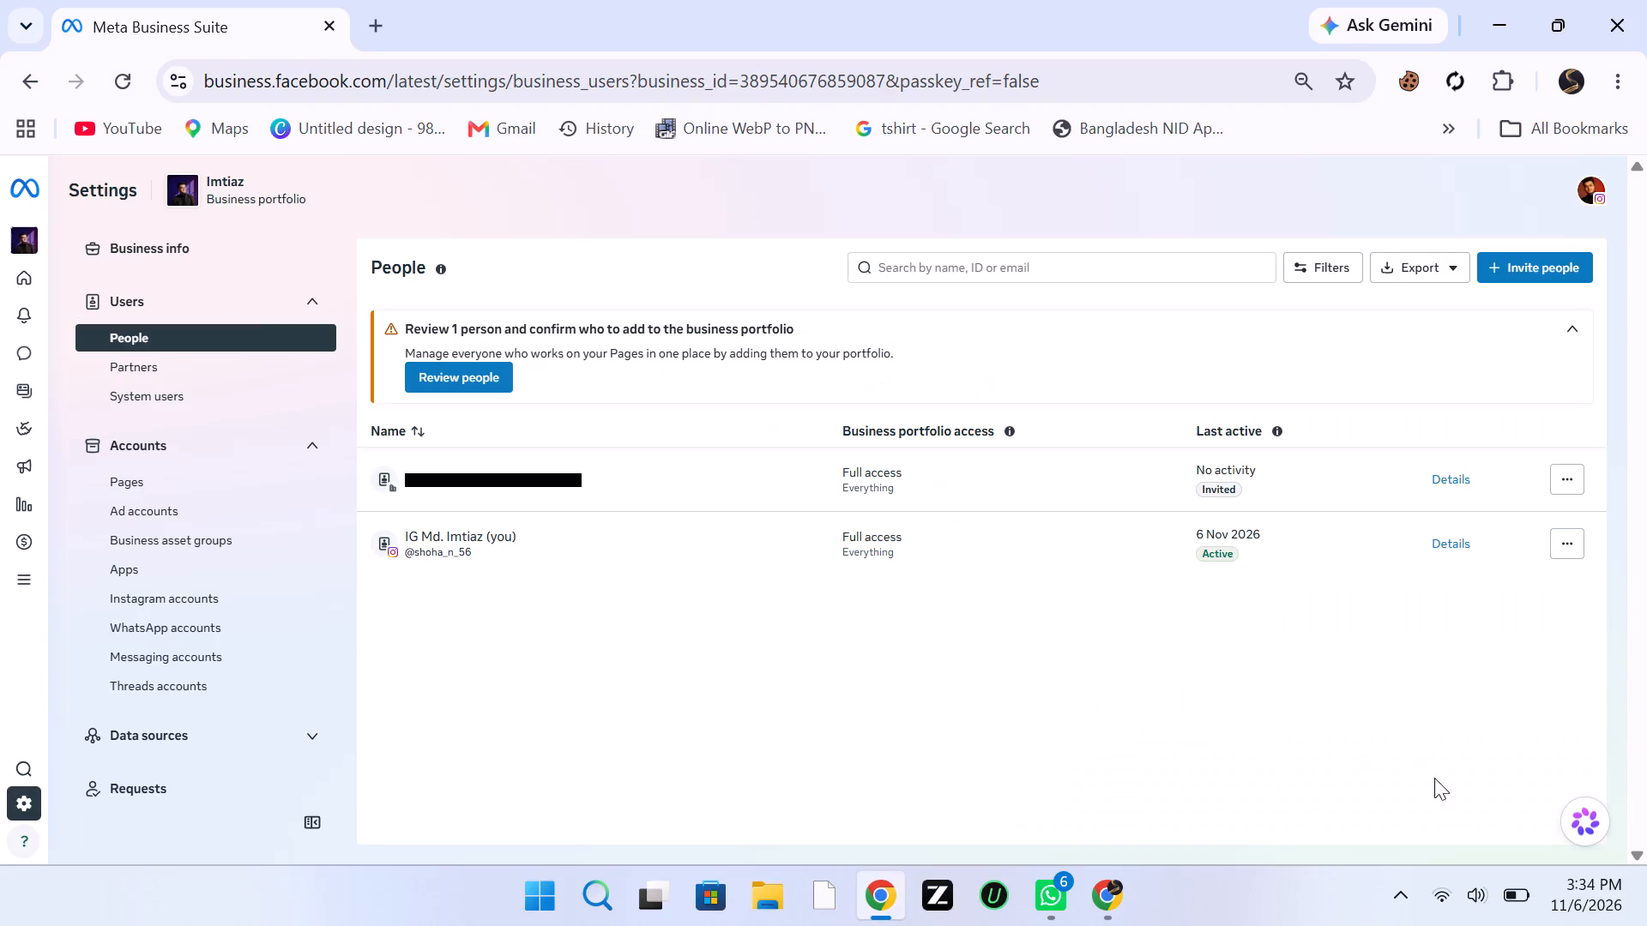
# Switch to Lightshot and capture the area covering both people's rows and the column headings of the People list.
pyautogui.click(1404, 910)
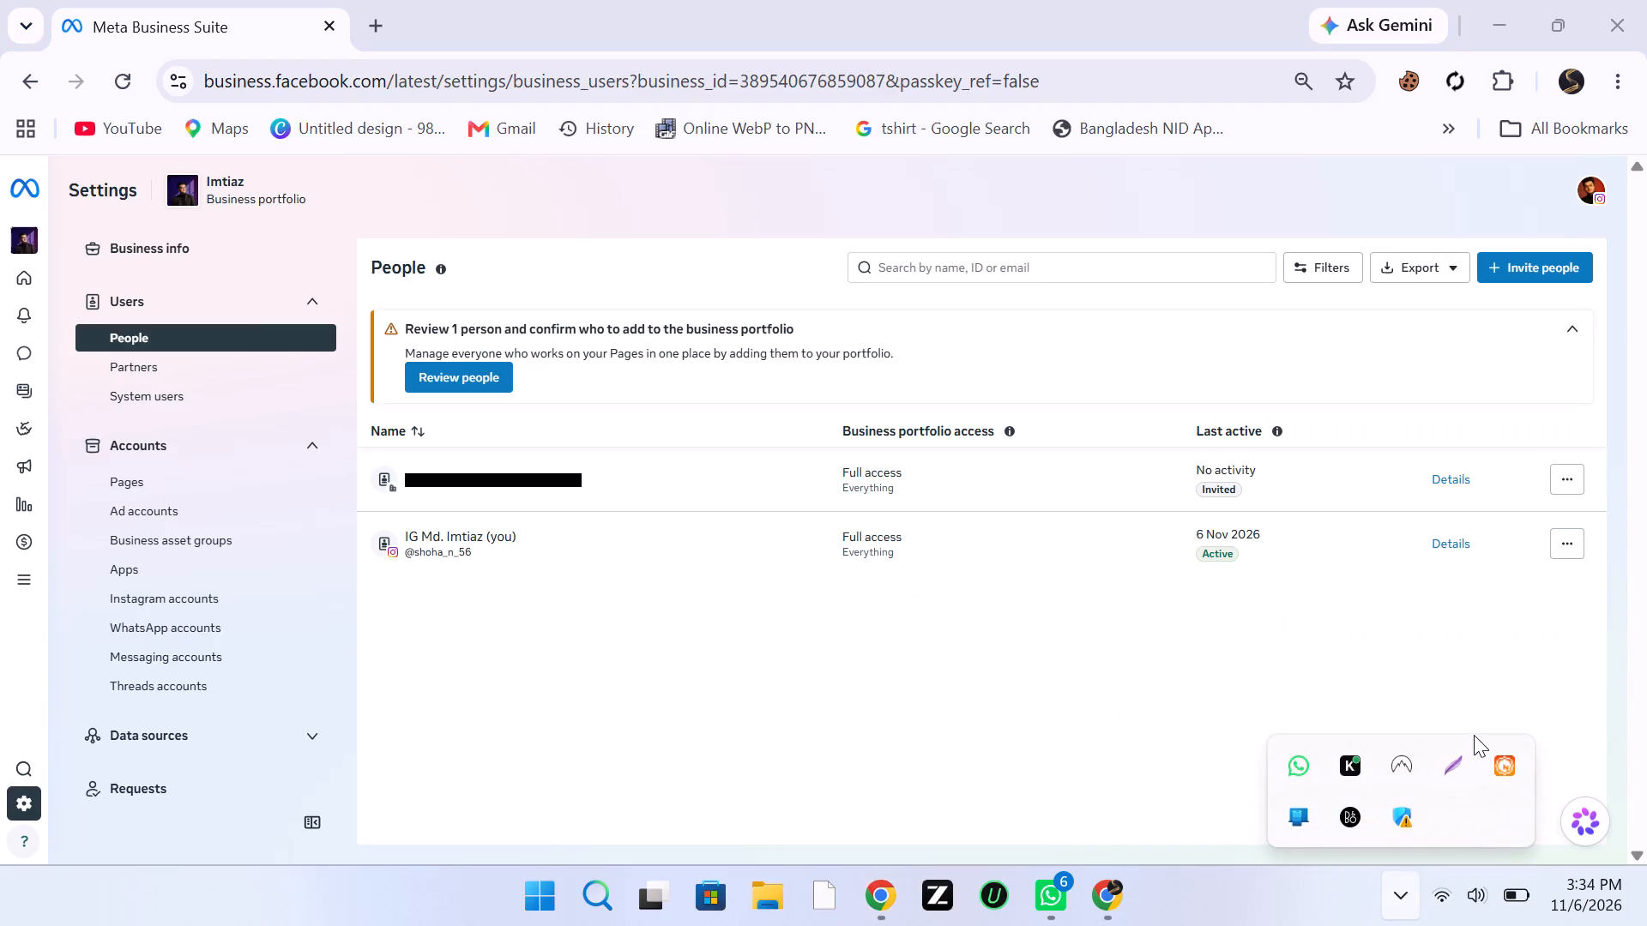
pyautogui.click(1462, 761)
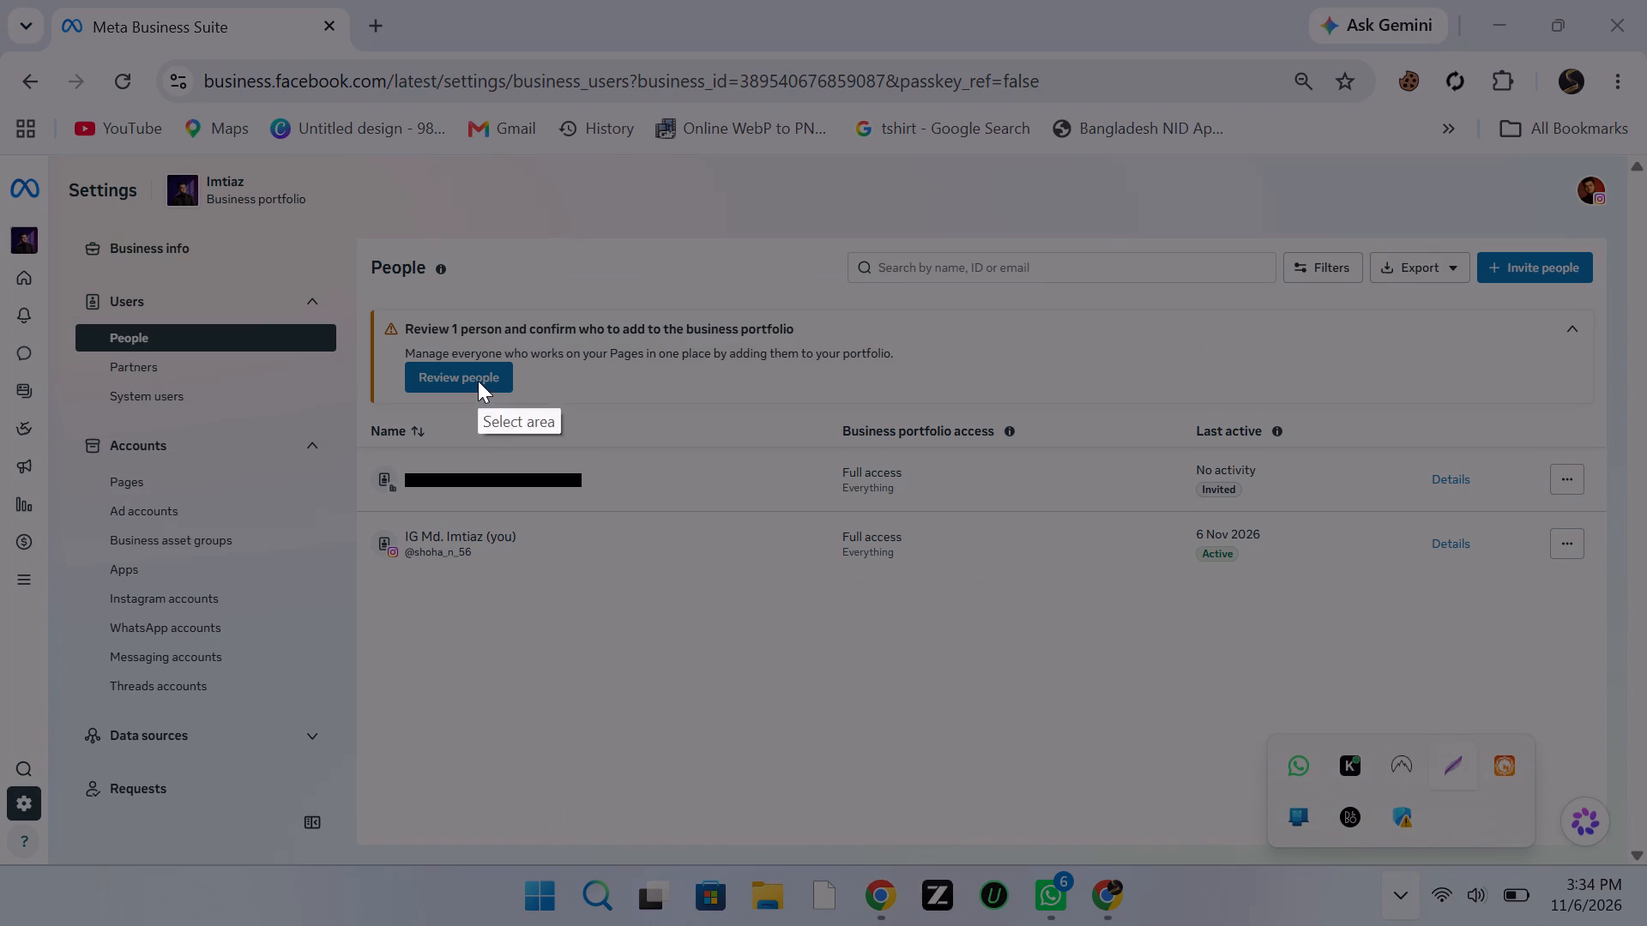
pyautogui.moveTo(354, 404); pyautogui.dragTo(883, 460)
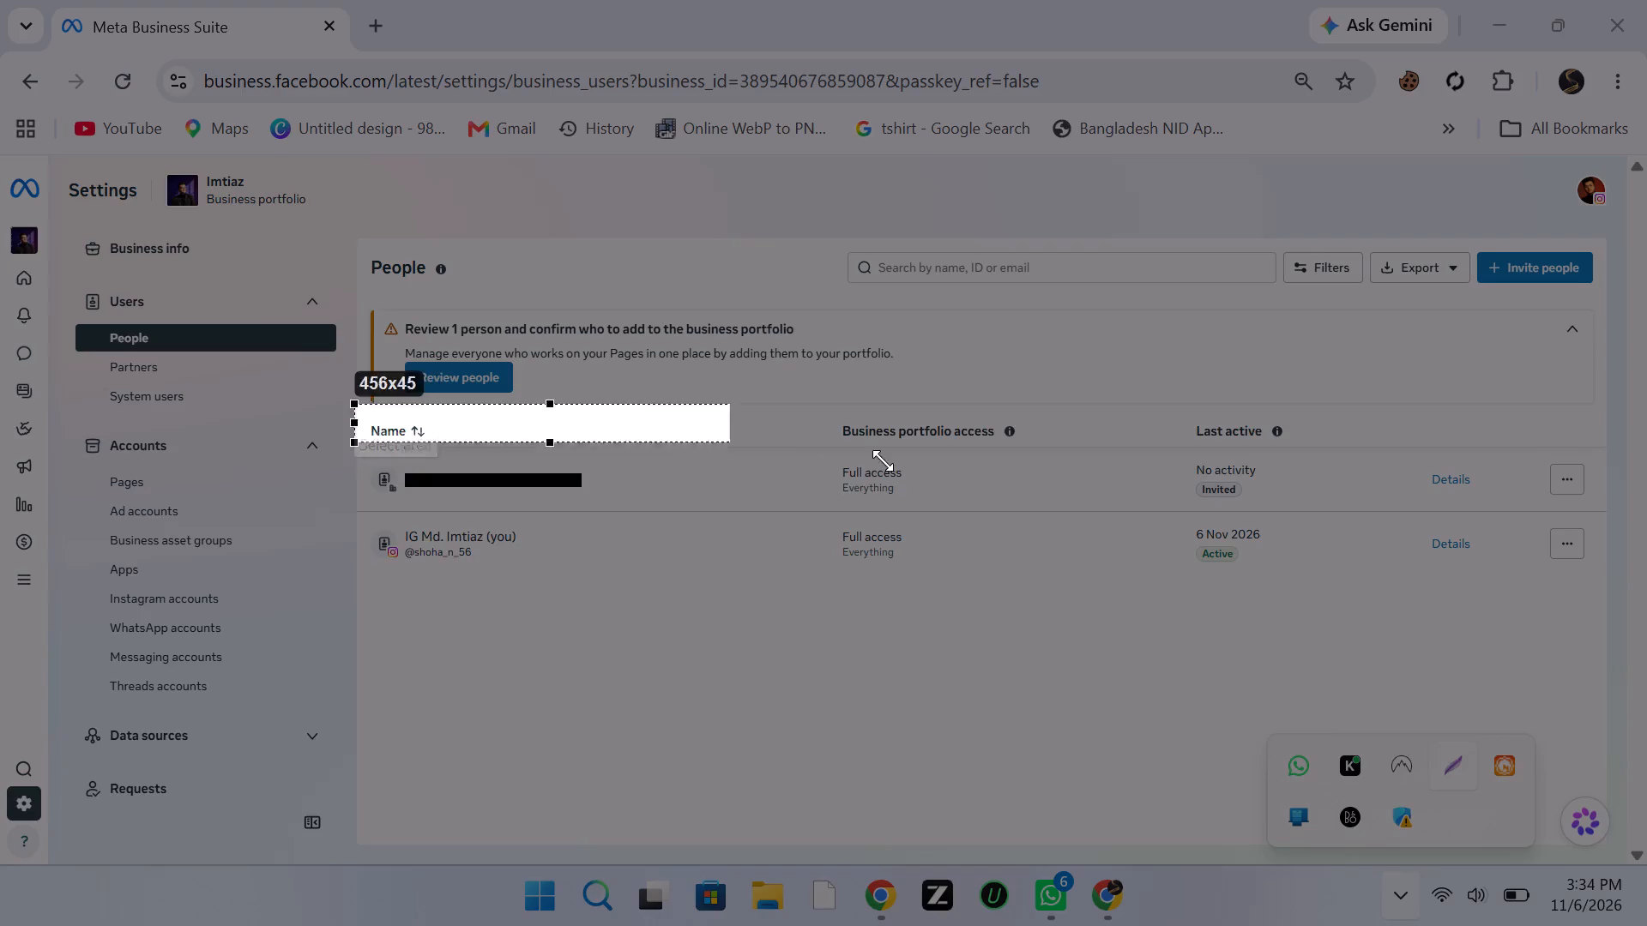
pyautogui.moveTo(883, 460); pyautogui.dragTo(1646, 608)
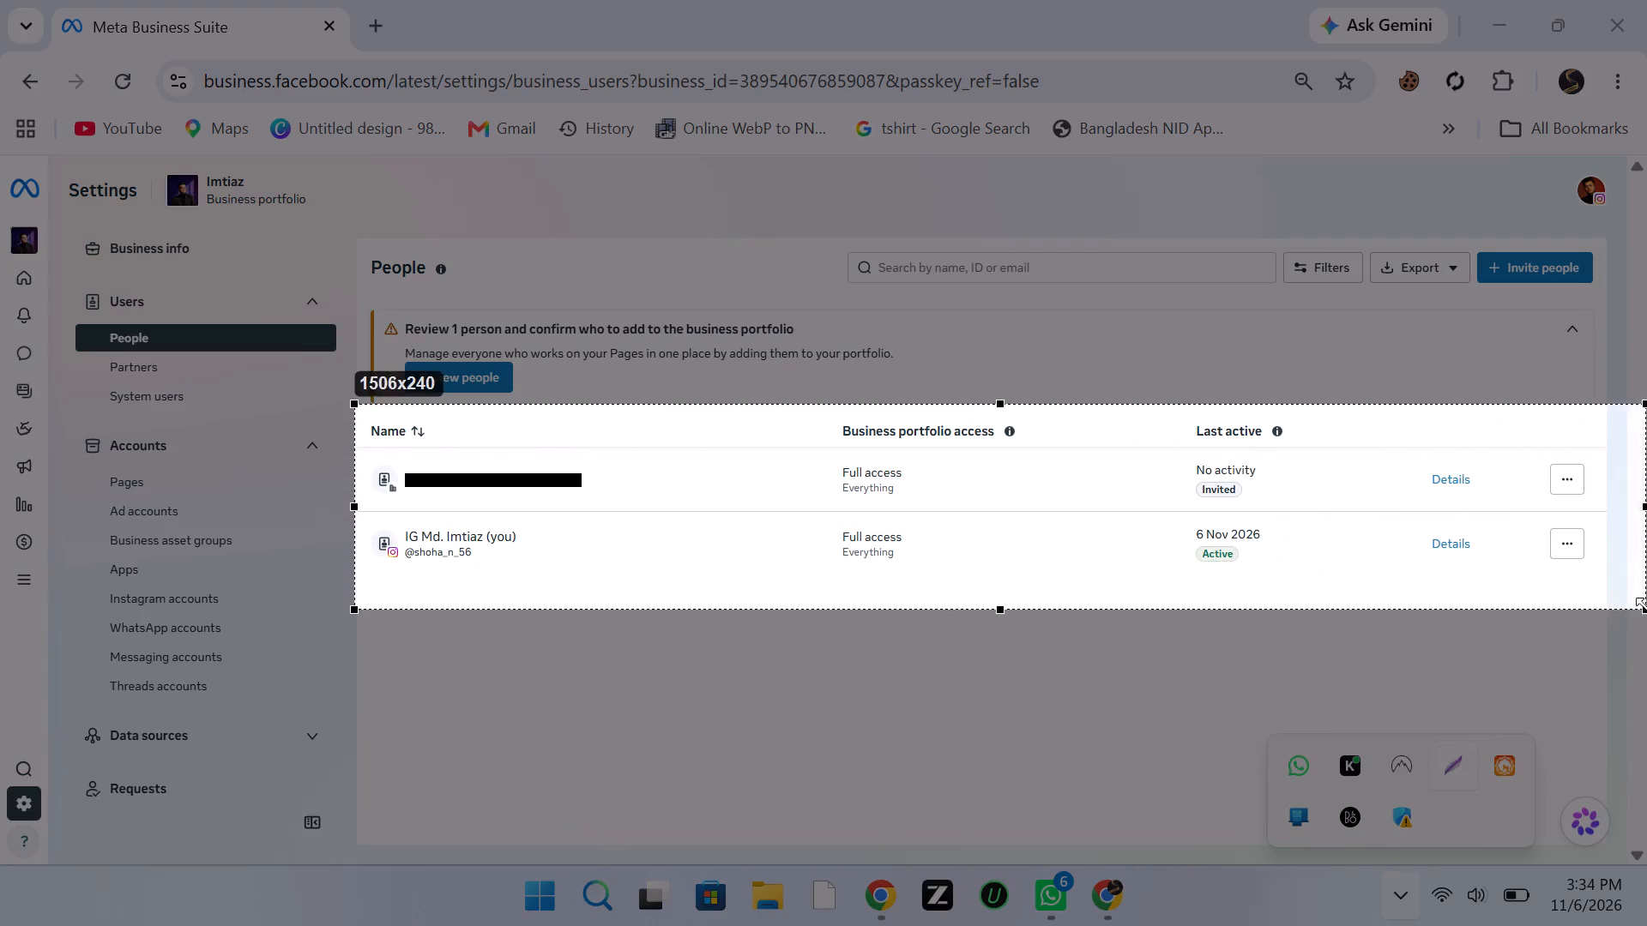
pyautogui.moveTo(1646, 608); pyautogui.dragTo(1614, 598)
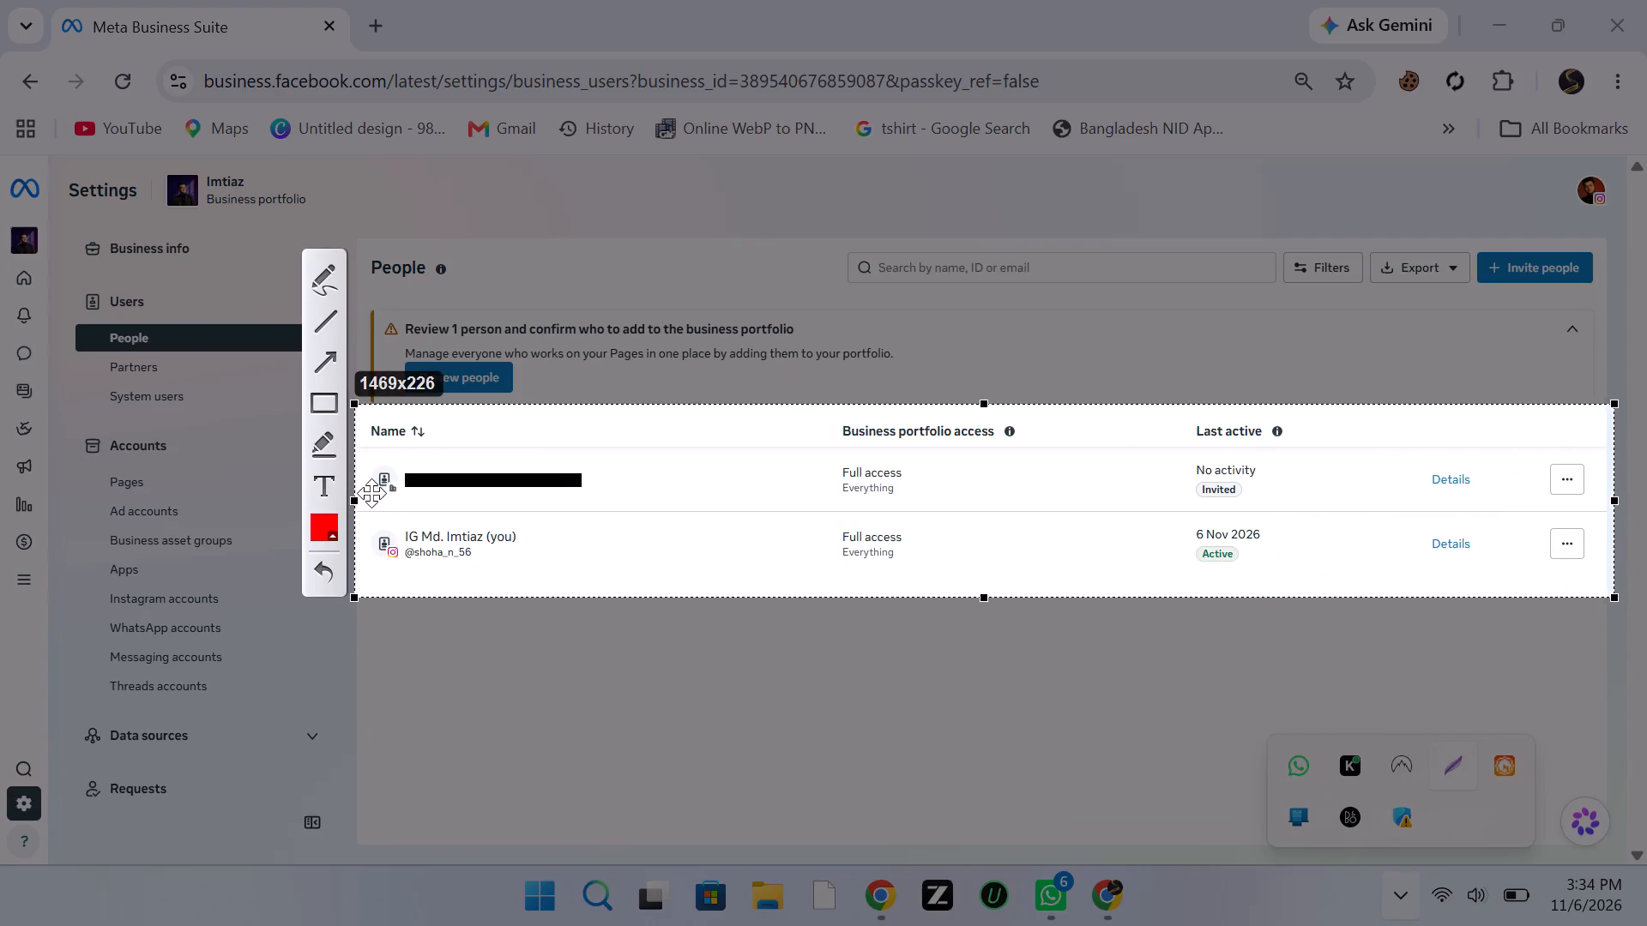
# Outline the invited person's row from name to Invited status with a red rectangle and save the screenshot as PNG in the Lightshot folder.
pyautogui.click(321, 400)
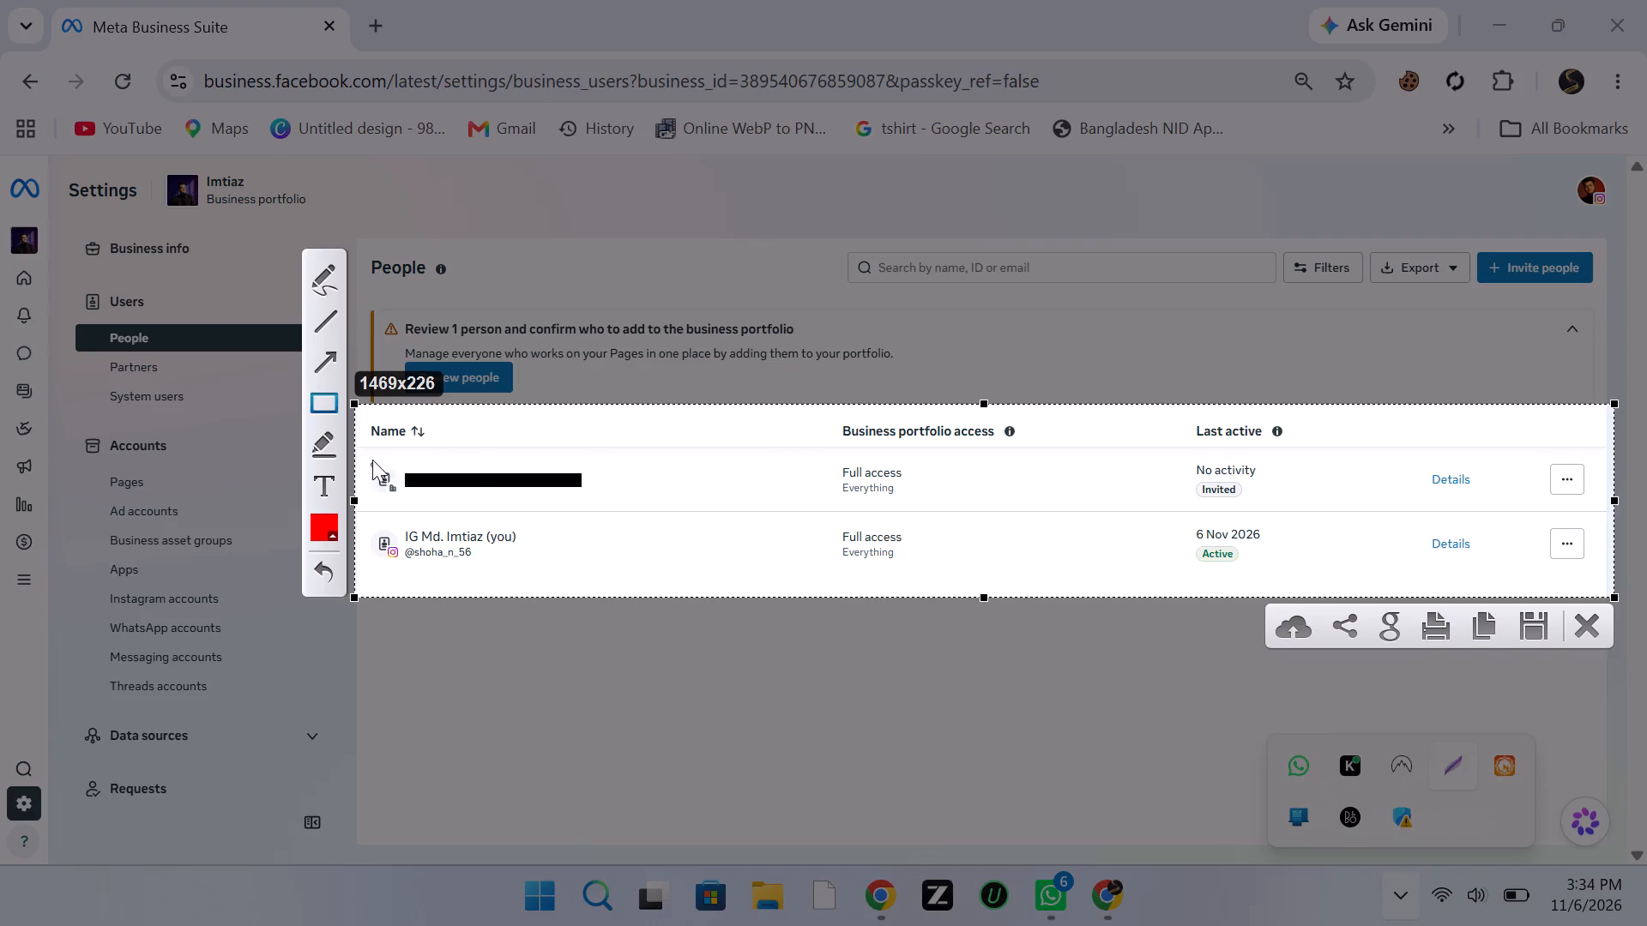
pyautogui.moveTo(371, 450); pyautogui.dragTo(1008, 521)
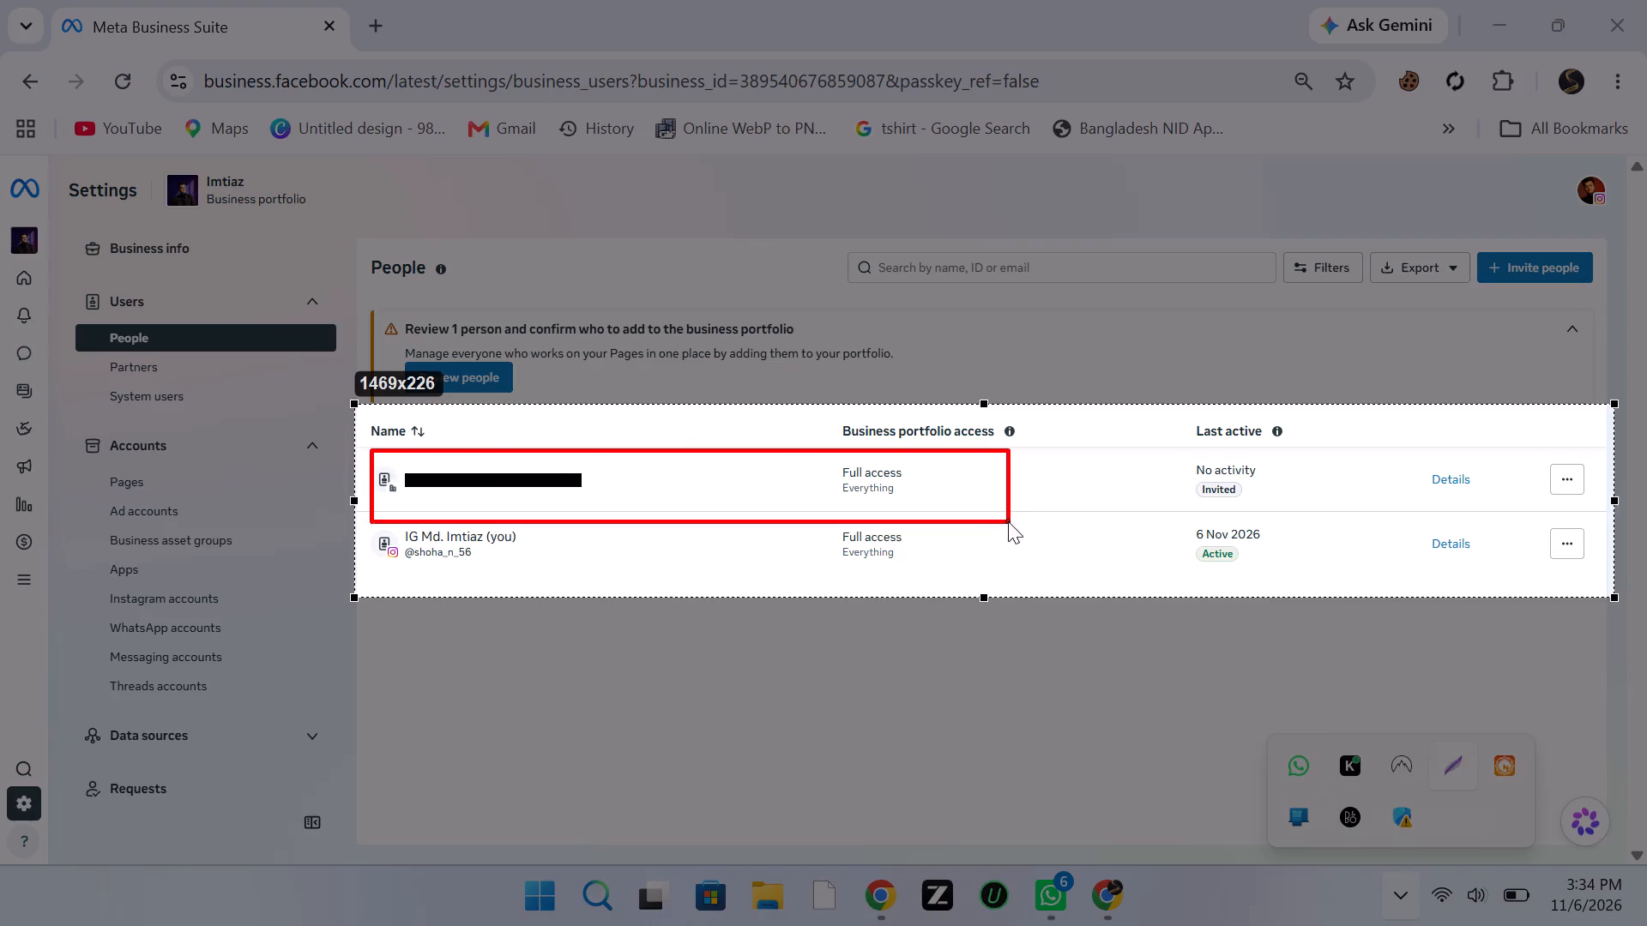
pyautogui.moveTo(1008, 521); pyautogui.dragTo(1297, 508)
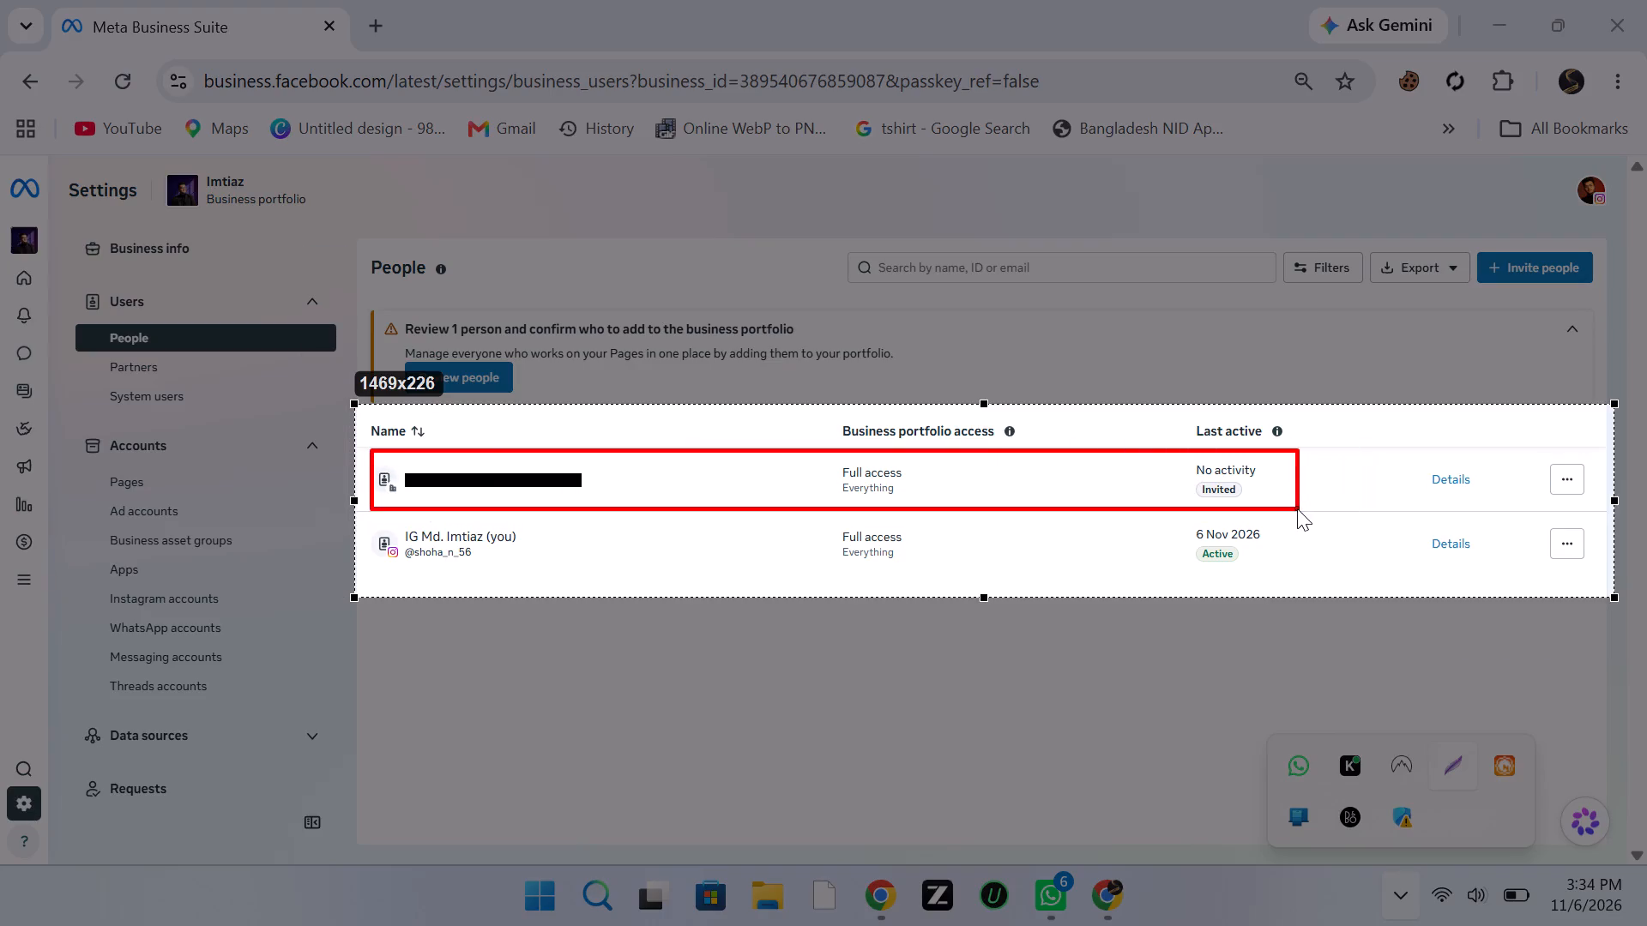
pyautogui.moveTo(1297, 508); pyautogui.dragTo(1292, 508)
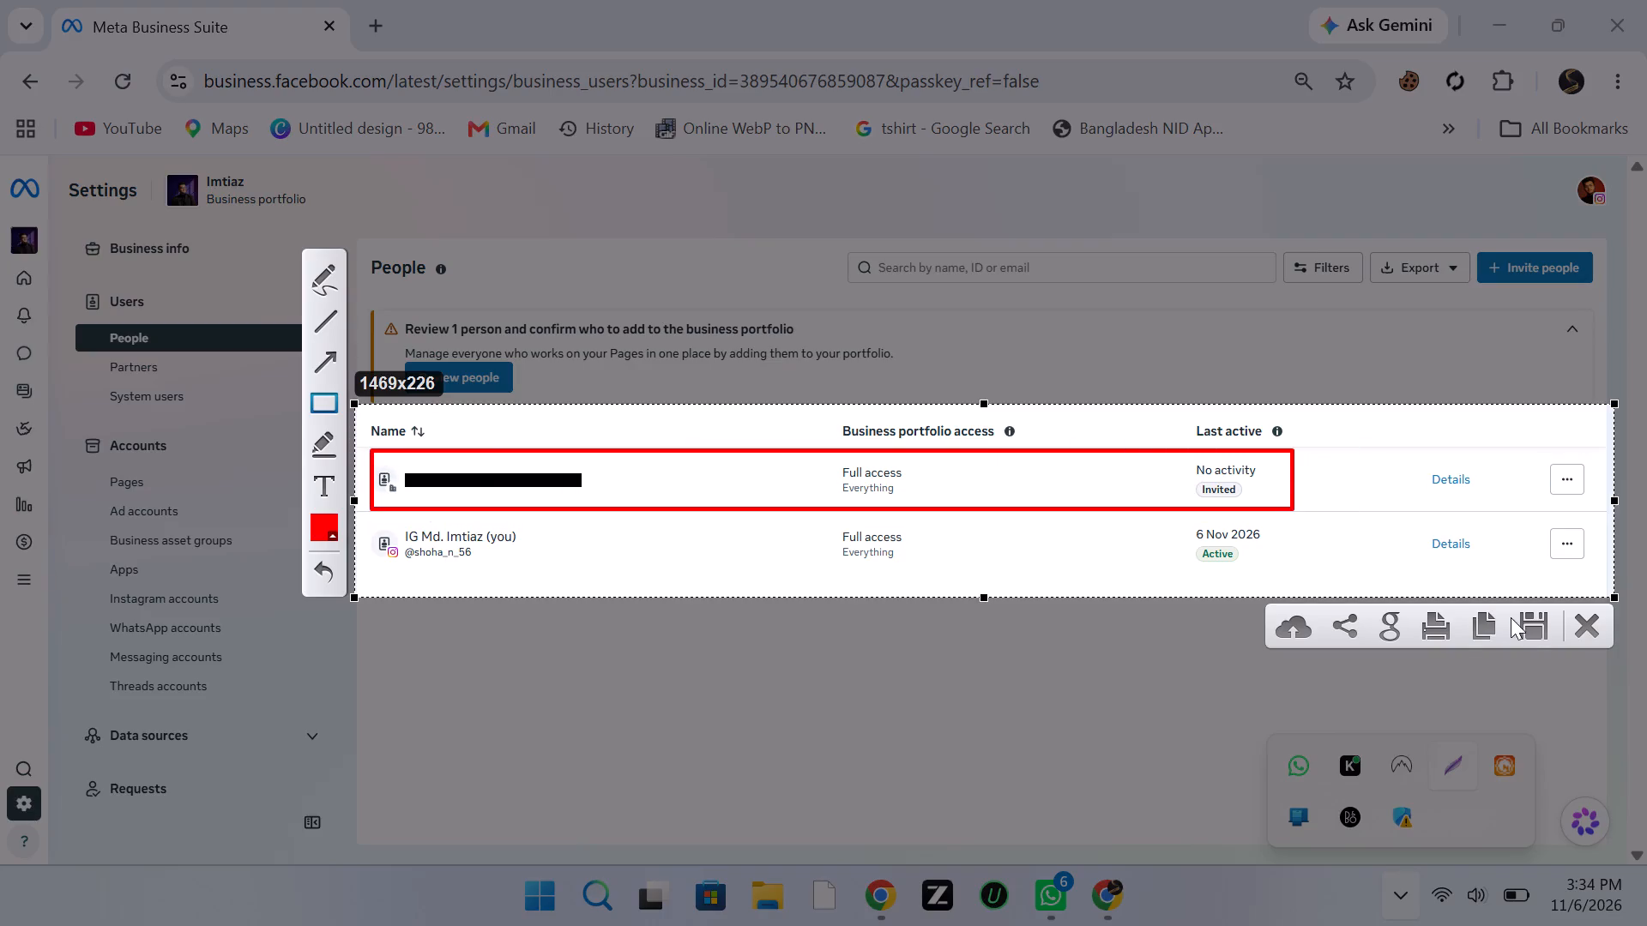
pyautogui.click(1529, 625)
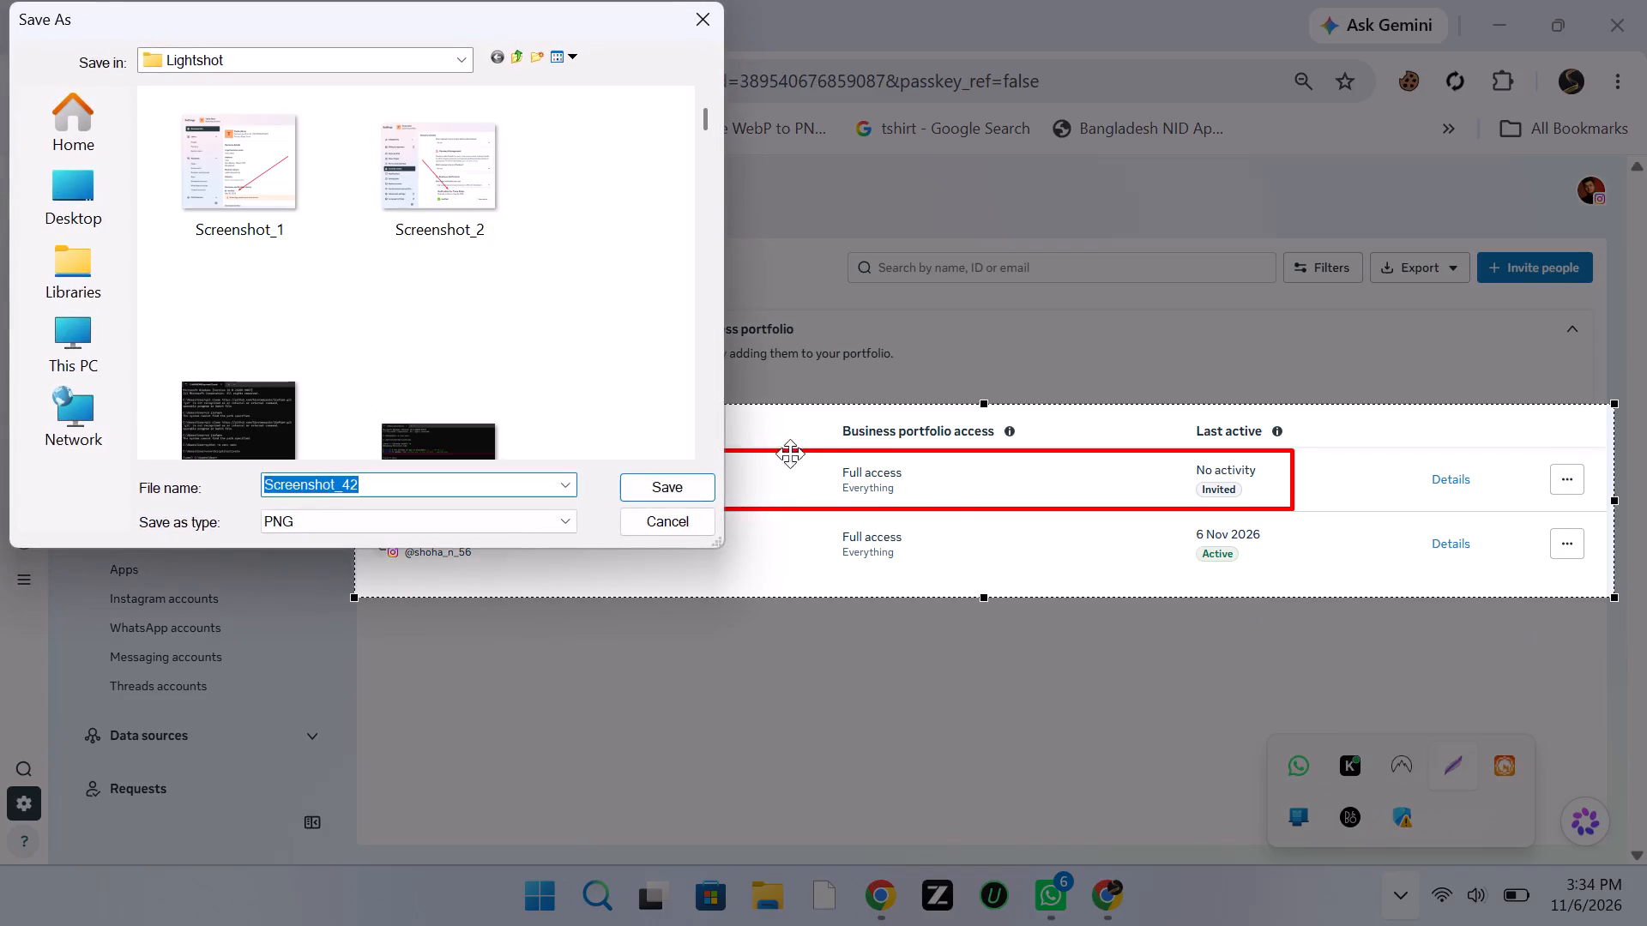
pyautogui.click(673, 489)
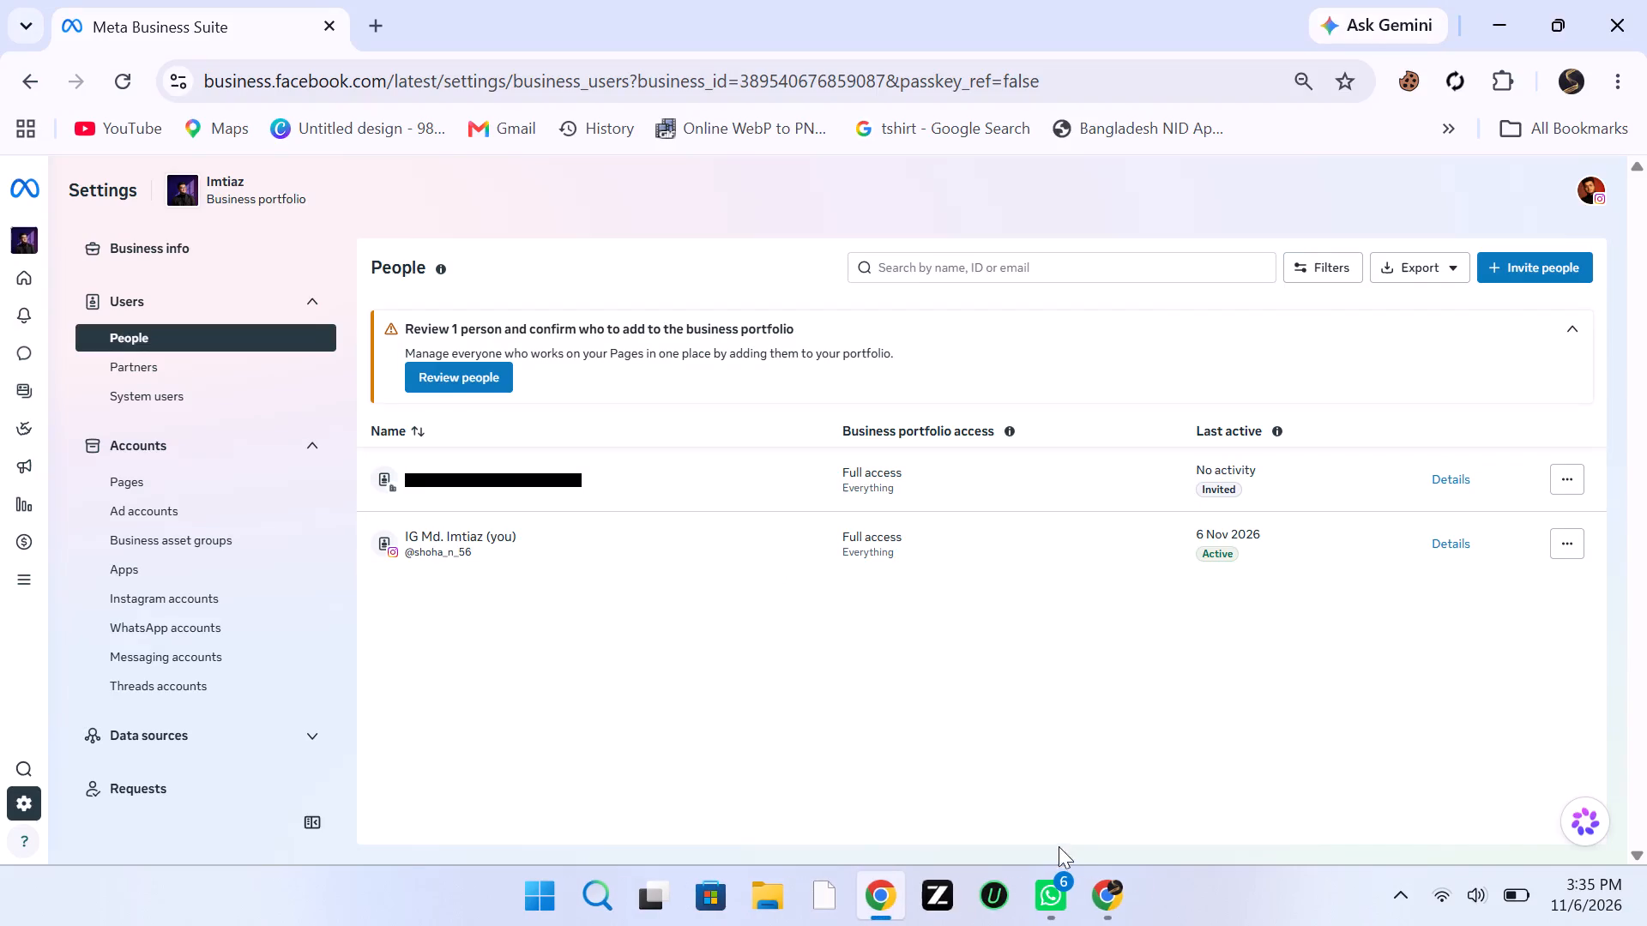